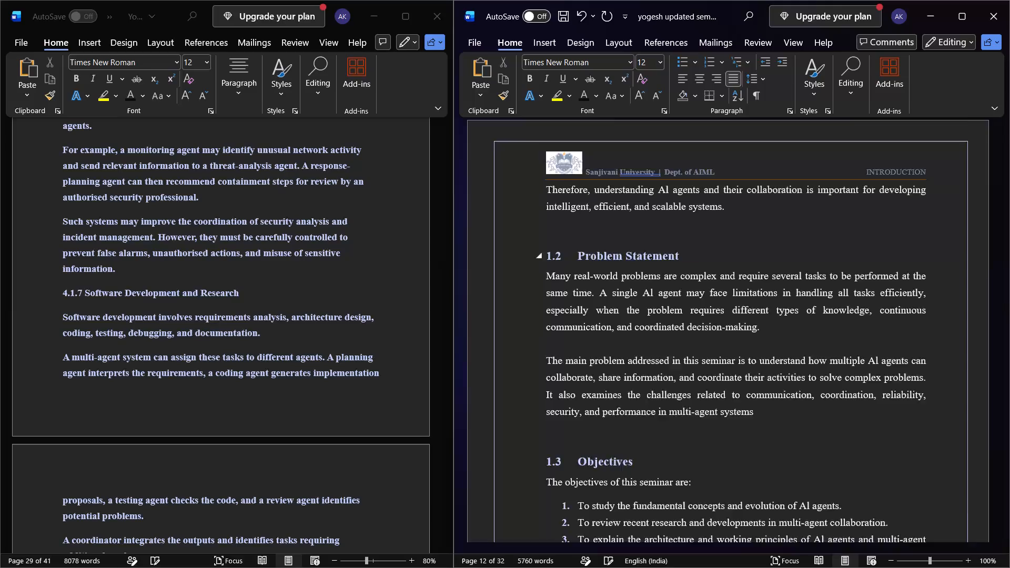
Review the Introduction chapter of the updated seminar report, from the Problem Statement through the Organization of the Report.
scroll(818, 256, "down", 1)
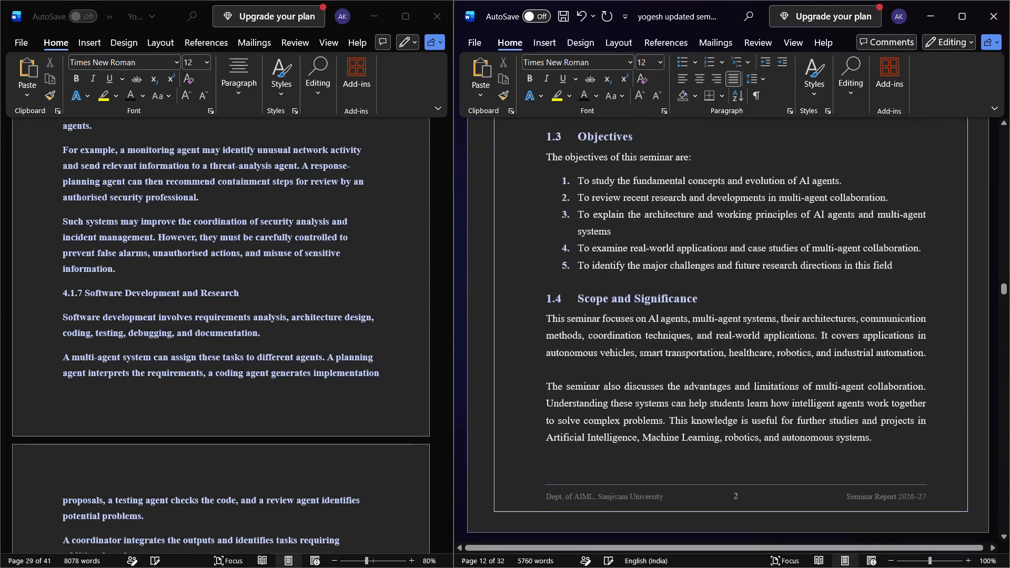
scroll(818, 256, "down", 1)
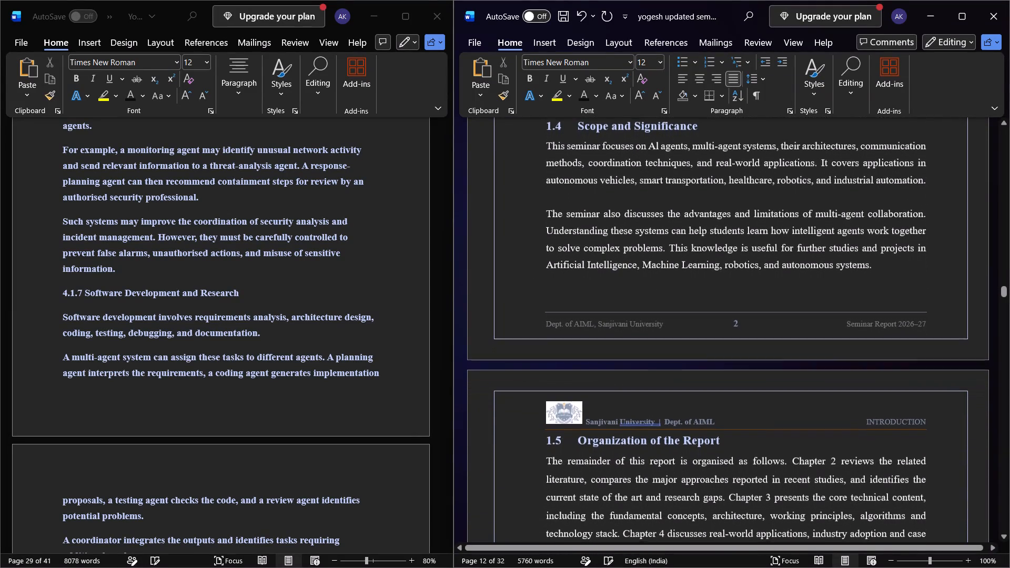
scroll(818, 256, "down", 2)
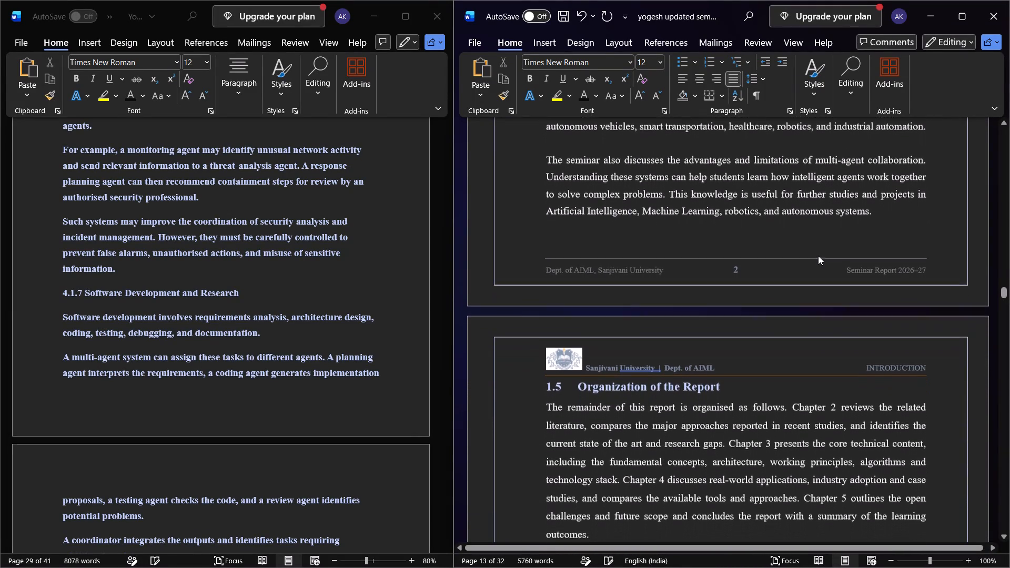
scroll(818, 256, "down", 2)
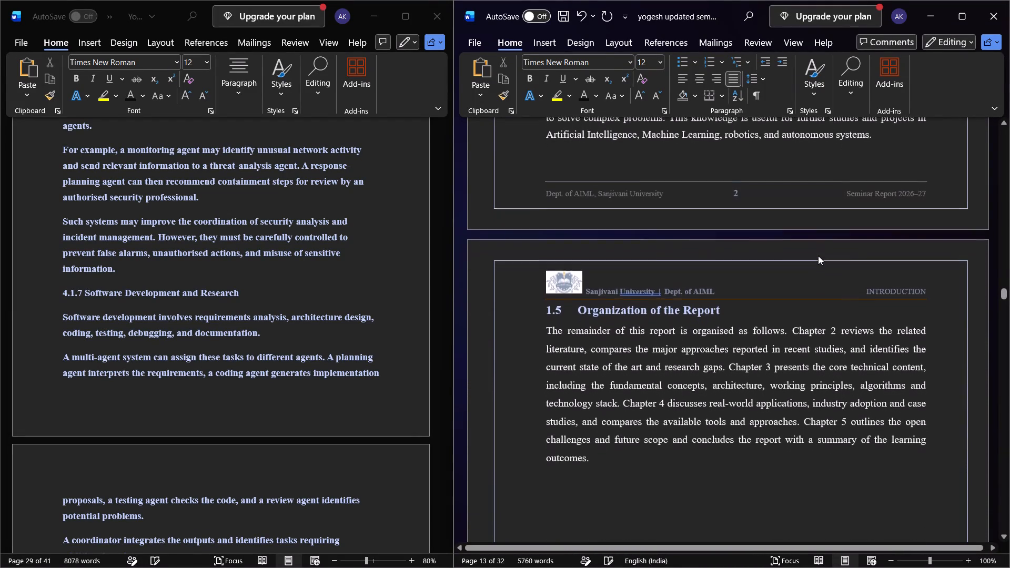
scroll(818, 256, "down", 2)
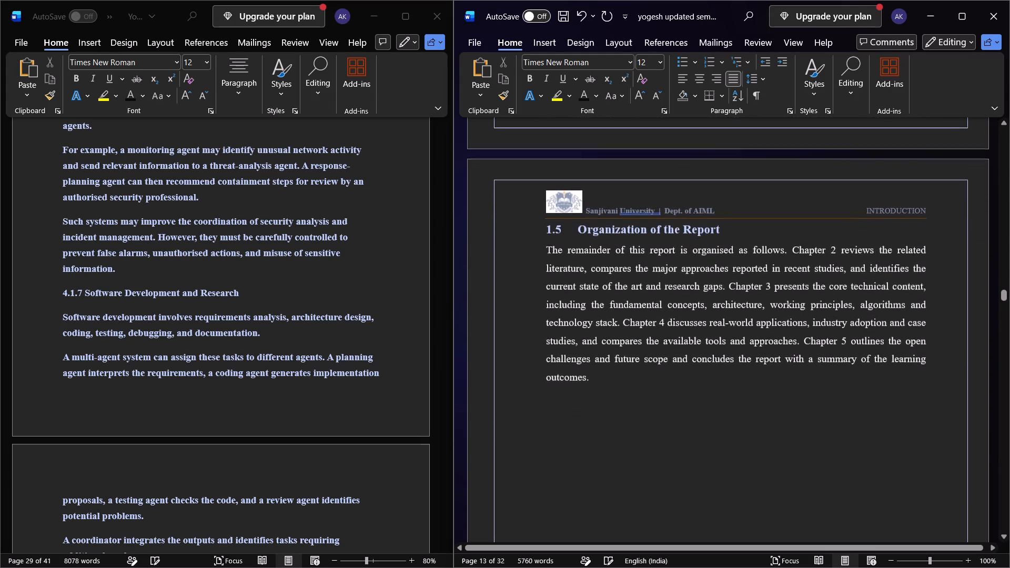
scroll(818, 256, "down", 3)
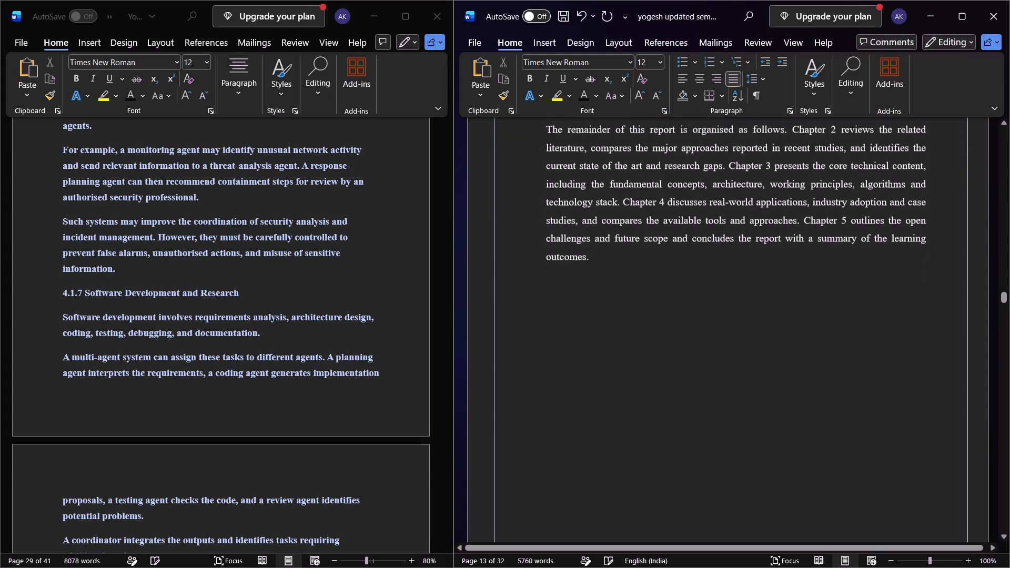
scroll(818, 256, "down", 3)
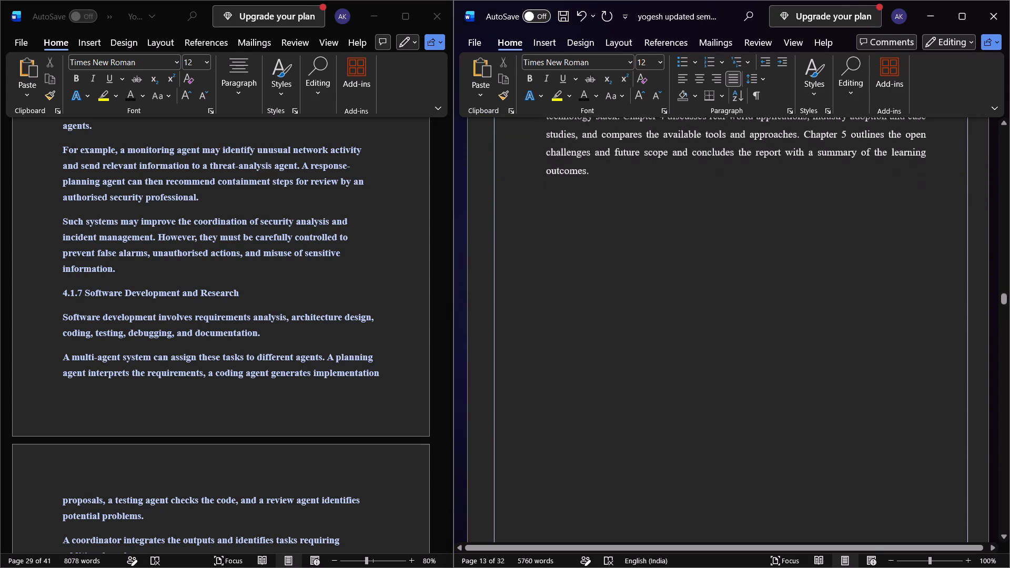
scroll(818, 256, "down", 3)
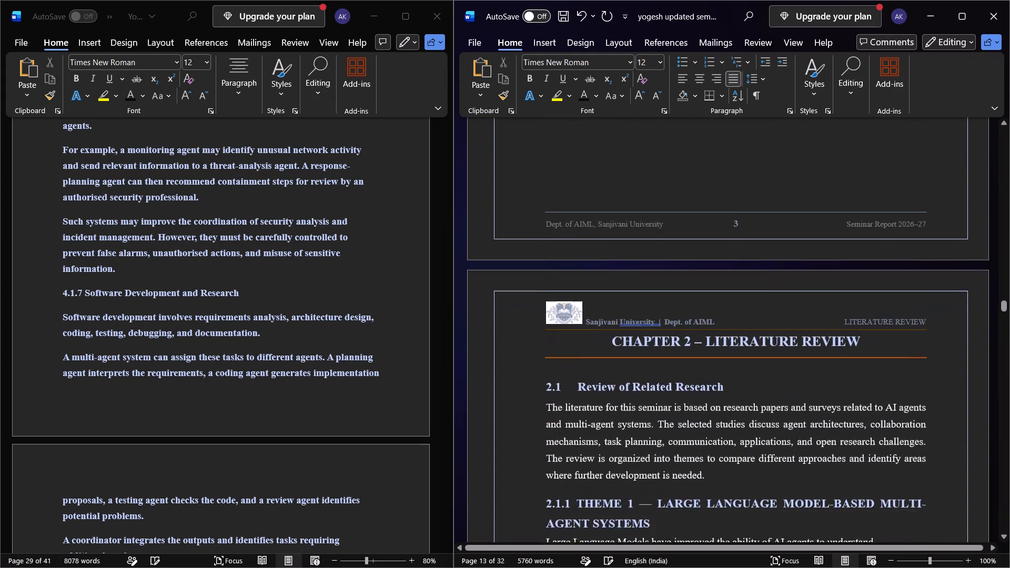
Review the Literature Review chapter, including its comparison table, State of the Art section and Summary.
scroll(818, 256, "down", 1)
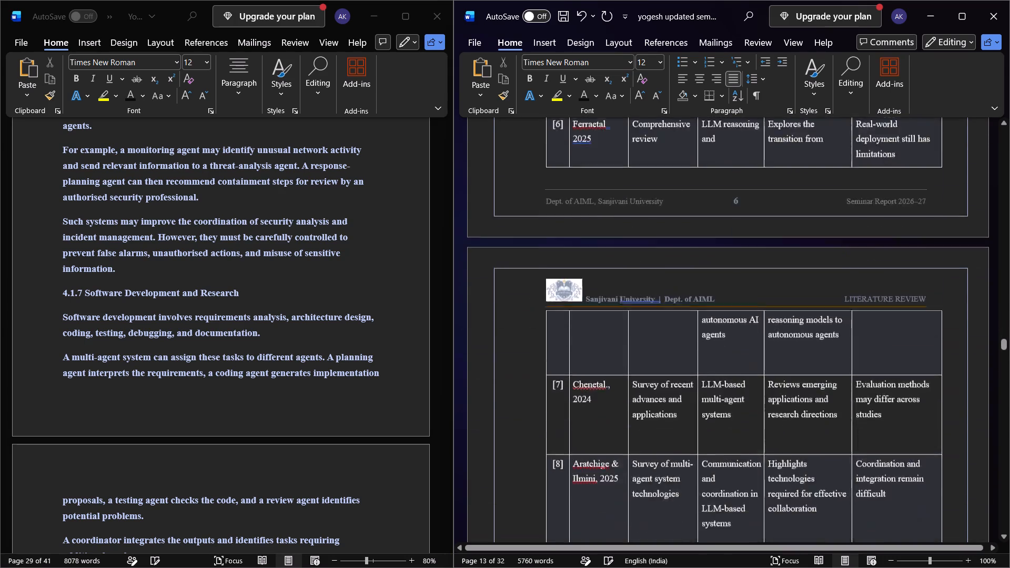
scroll(818, 256, "down", 3)
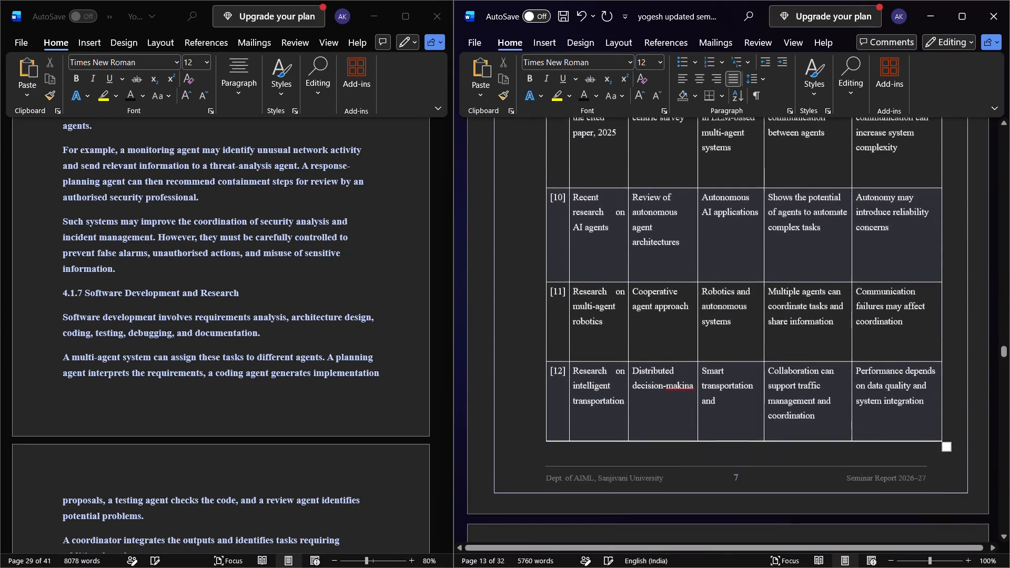
scroll(818, 256, "down", 3)
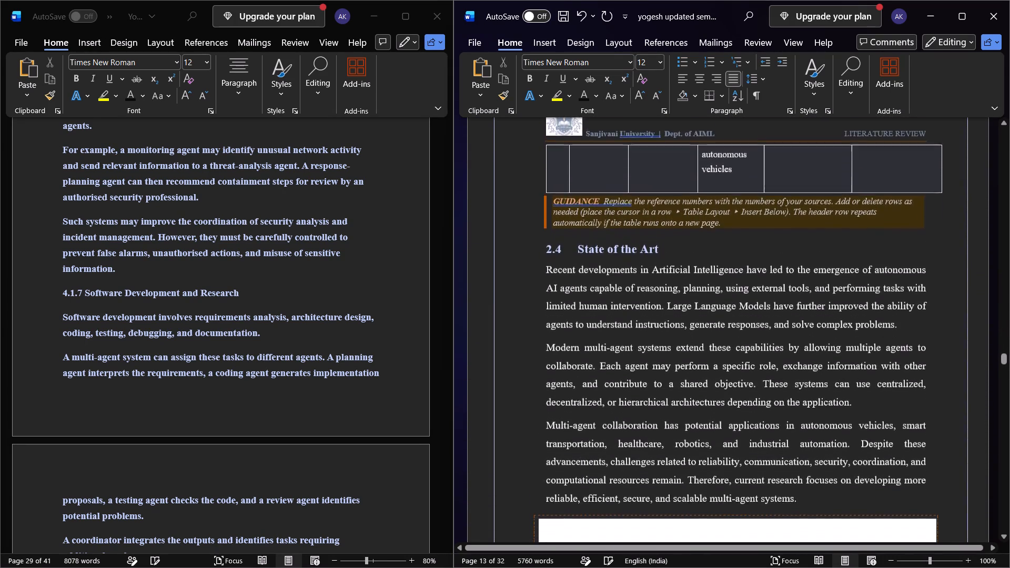
scroll(818, 256, "down", 1)
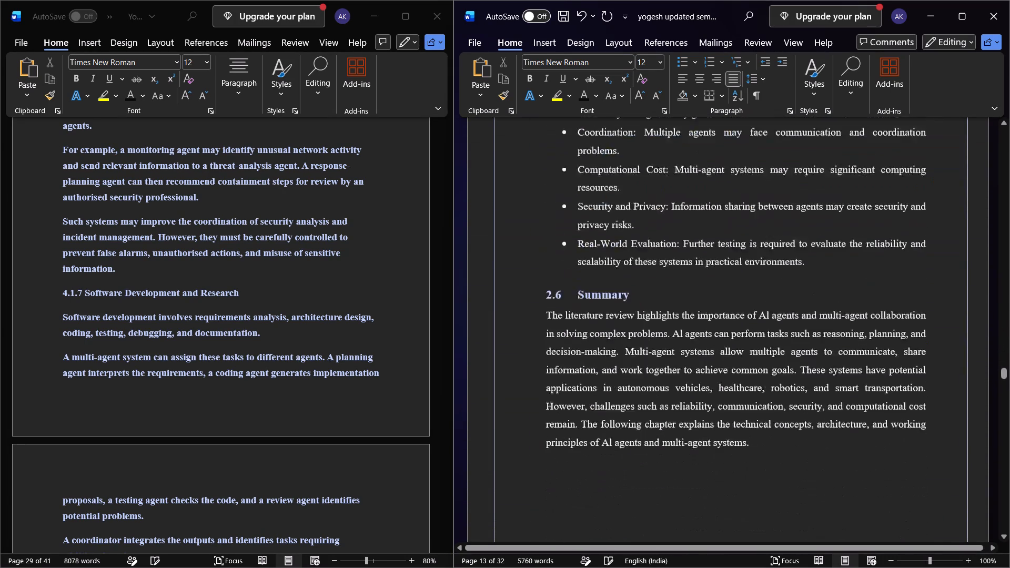
Review the core technical content chapter, including its architecture and workflow figures, algorithm, Technology Stack table and Technical Discussion.
scroll(818, 256, "down", 1)
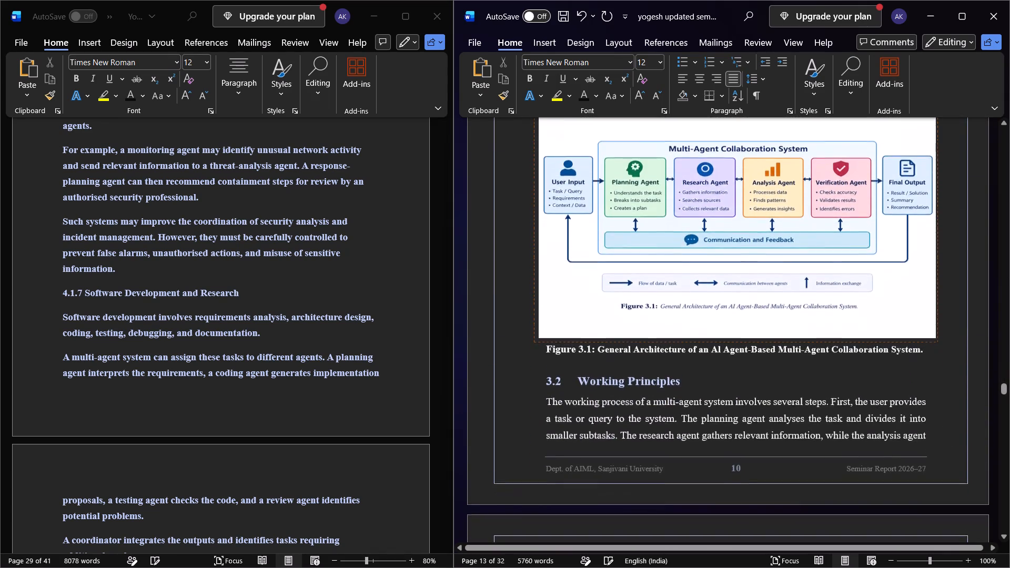
scroll(818, 256, "down", 2)
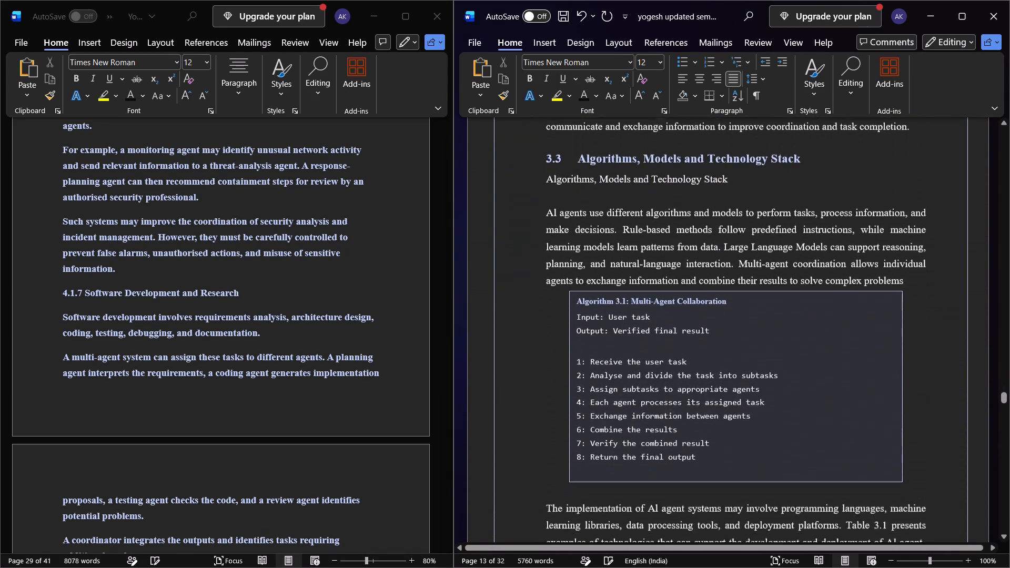
scroll(818, 256, "down", 2)
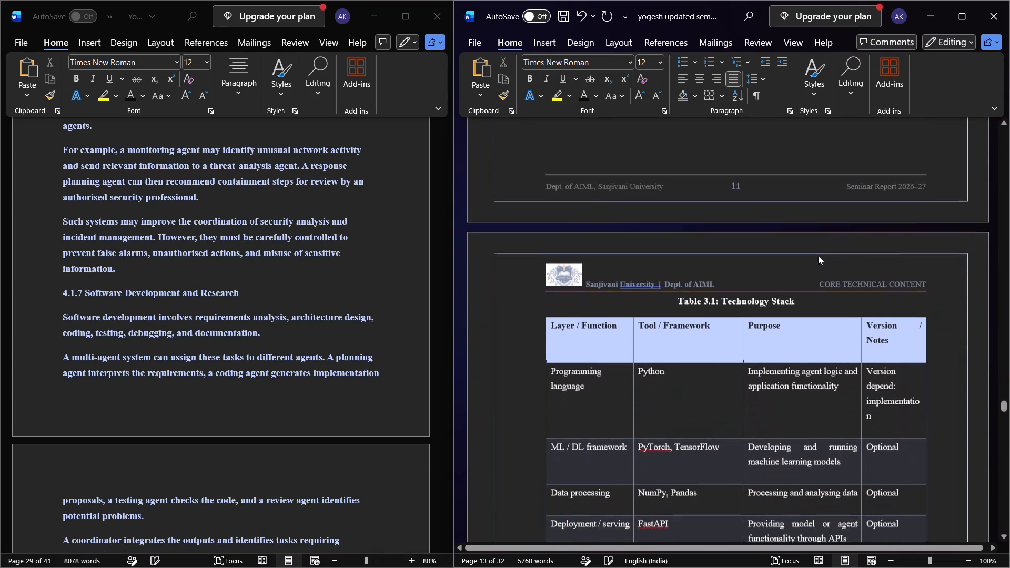
scroll(818, 256, "down", 2)
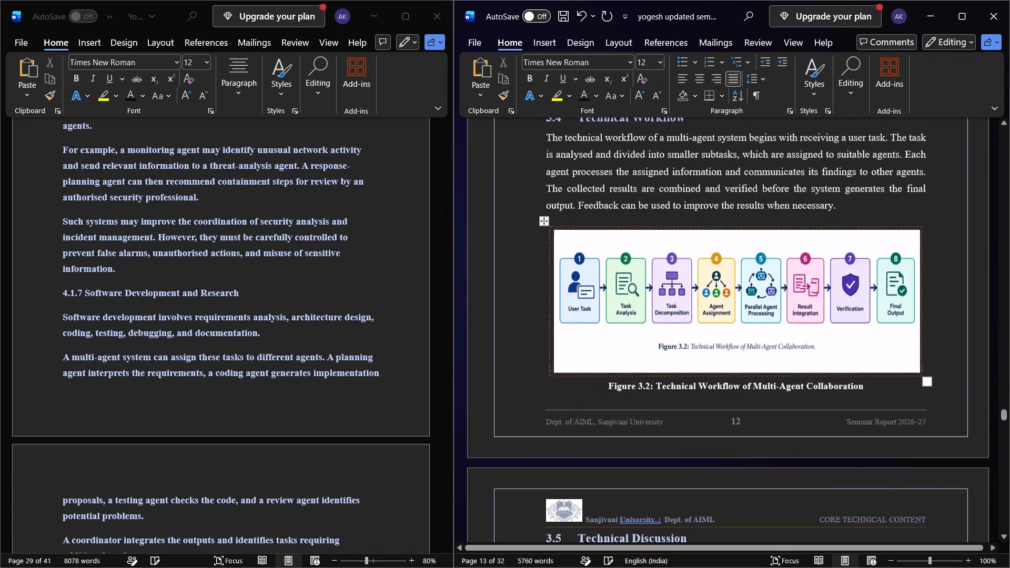
scroll(818, 256, "down", 3)
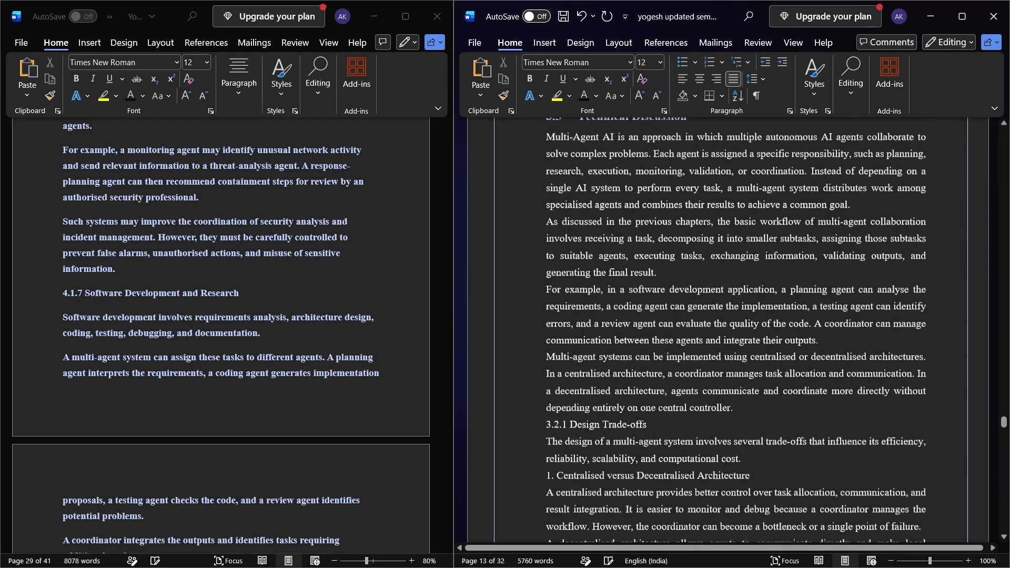
scroll(818, 256, "down", 3)
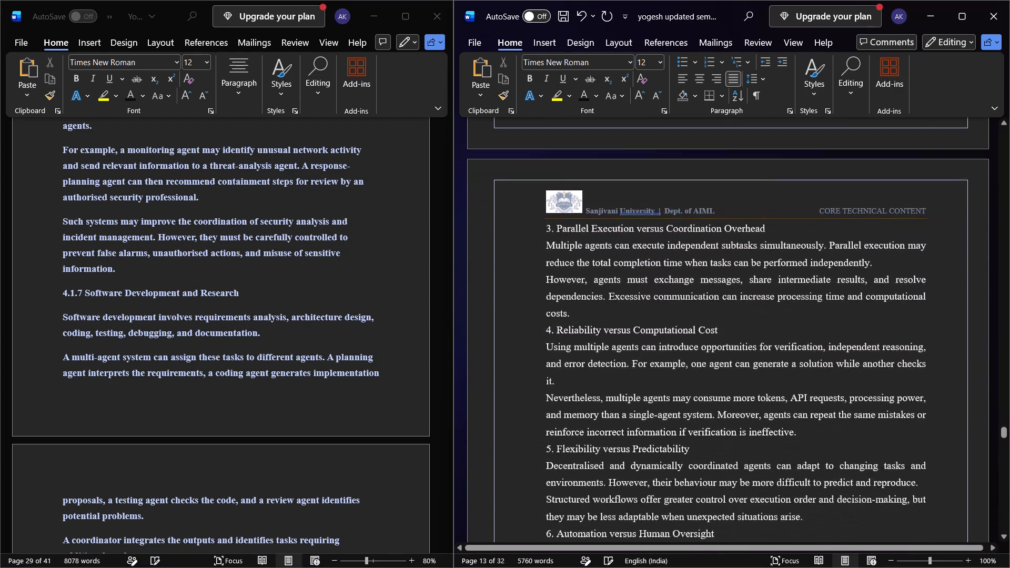
scroll(818, 256, "down", 2)
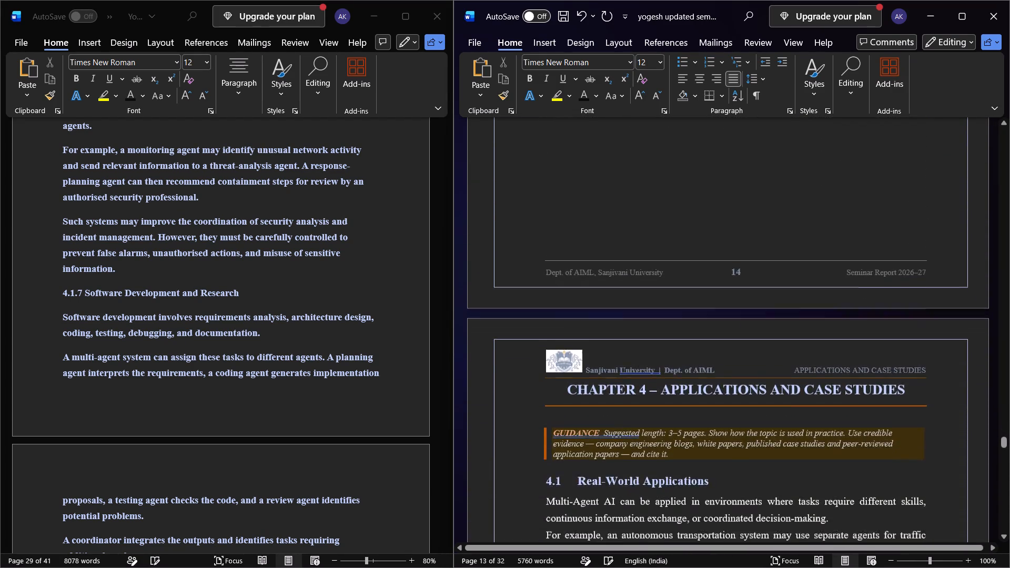
Review Chapter 4 from Real-World Applications through Case Study 1 to the Case Study 2 placeholder text and Figure 4.1.
scroll(818, 256, "down", 2)
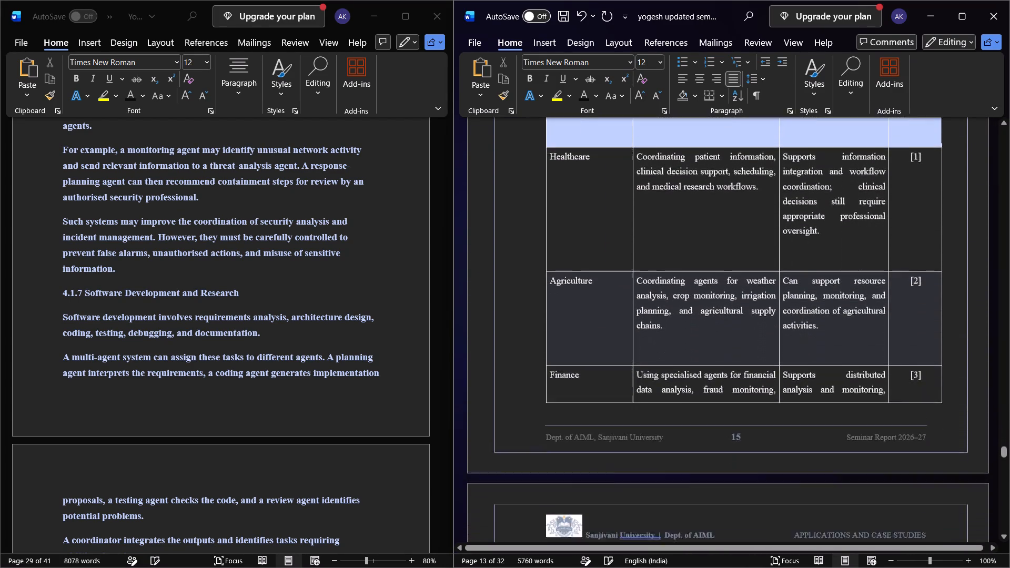
scroll(818, 256, "down", 2)
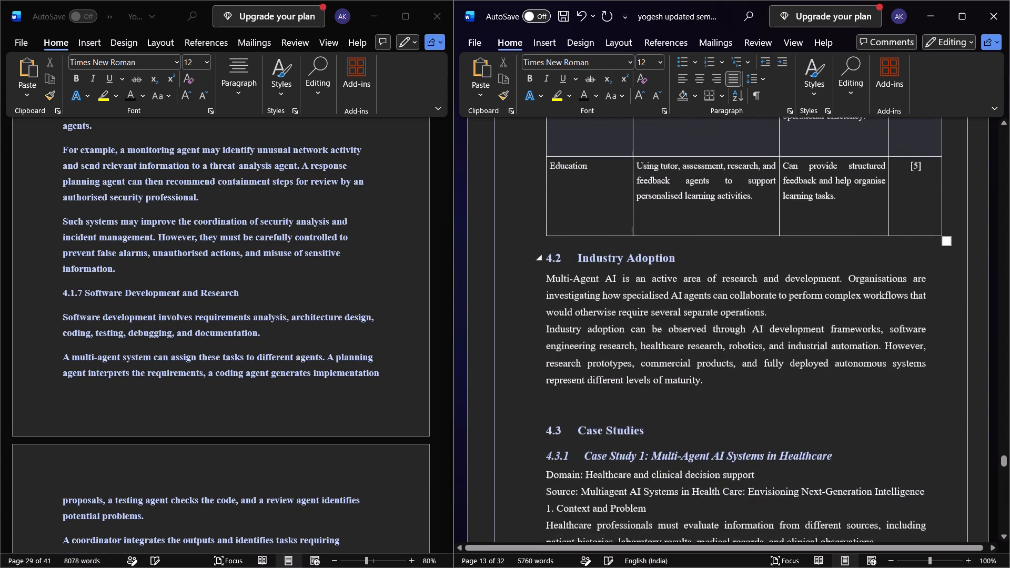
scroll(818, 256, "down", 3)
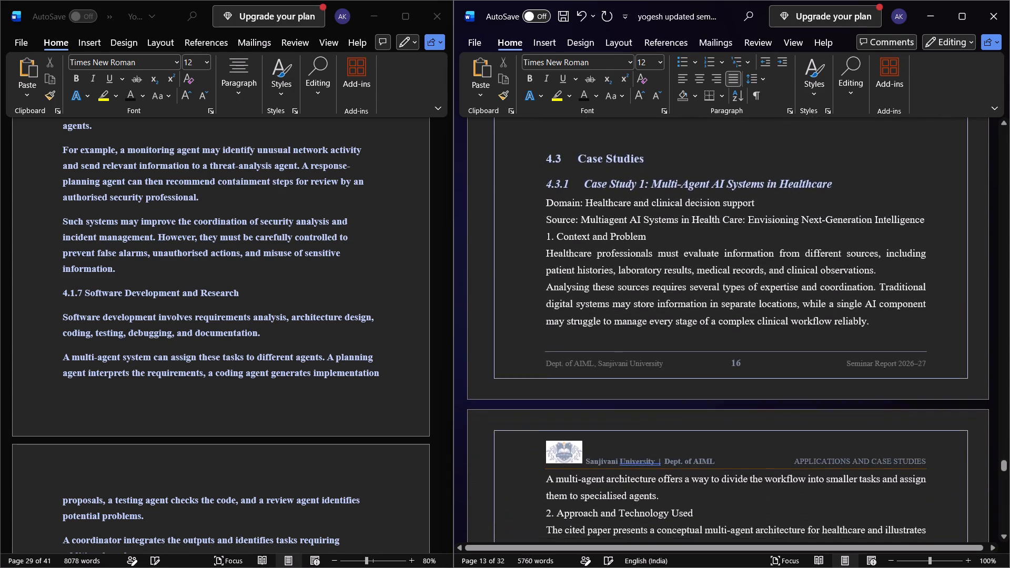
scroll(818, 256, "down", 2)
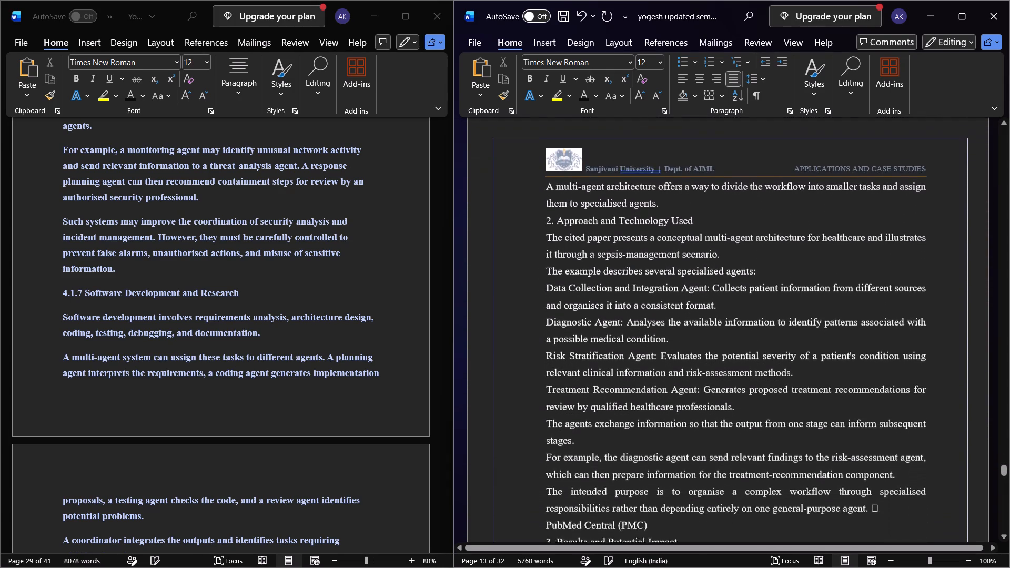
scroll(818, 256, "down", 2)
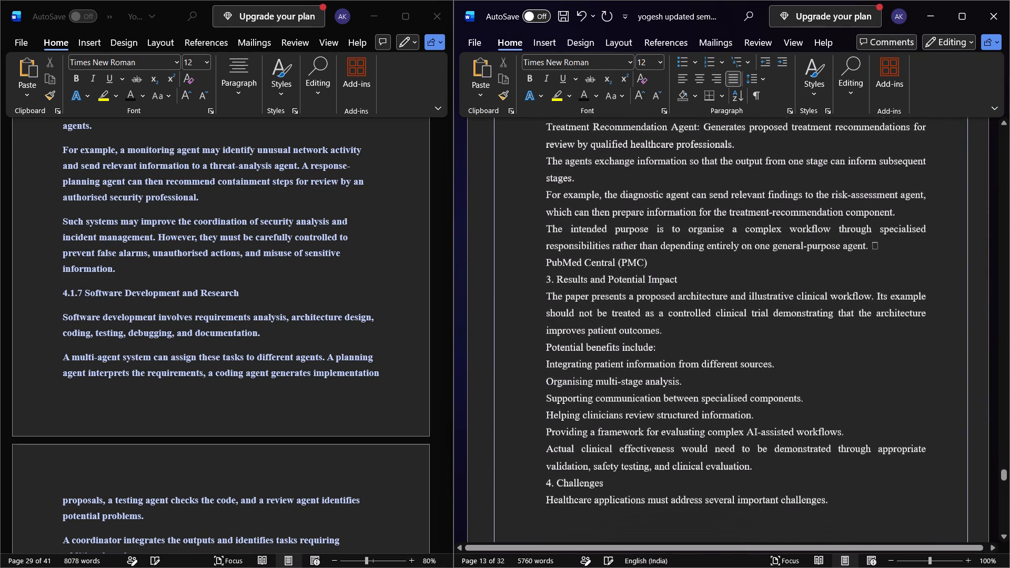
scroll(818, 256, "down", 3)
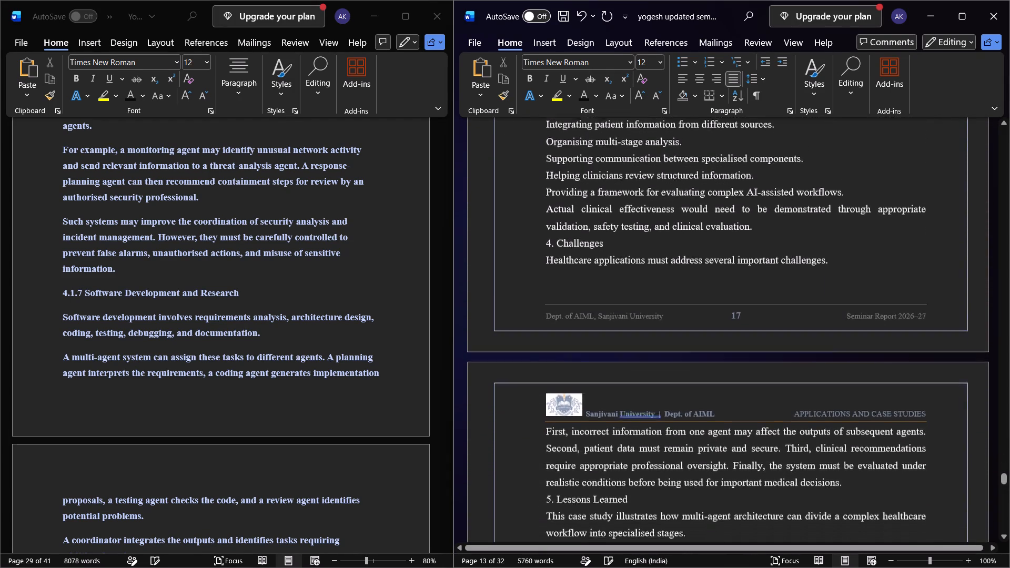
scroll(818, 256, "down", 2)
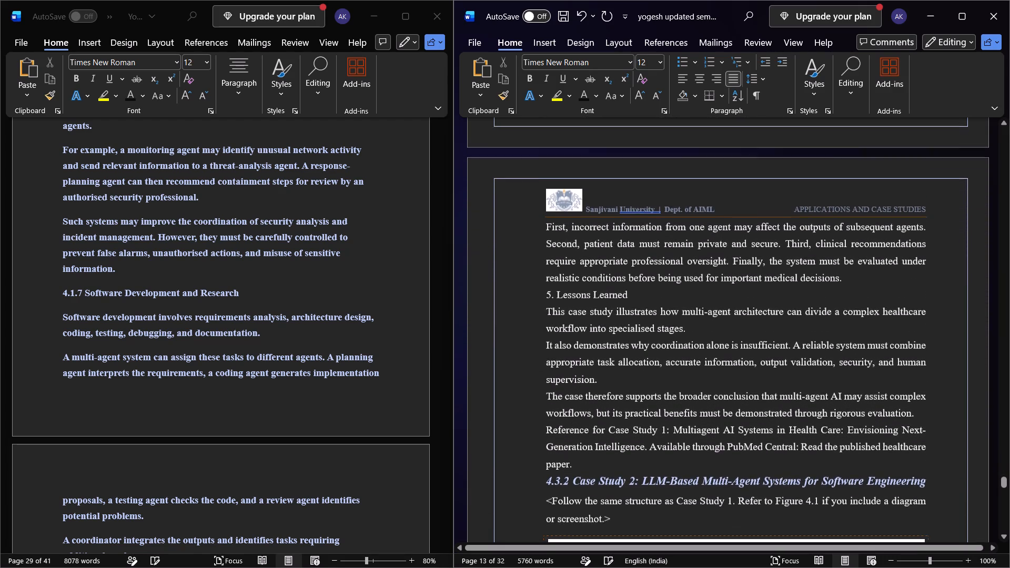
scroll(818, 256, "down", 2)
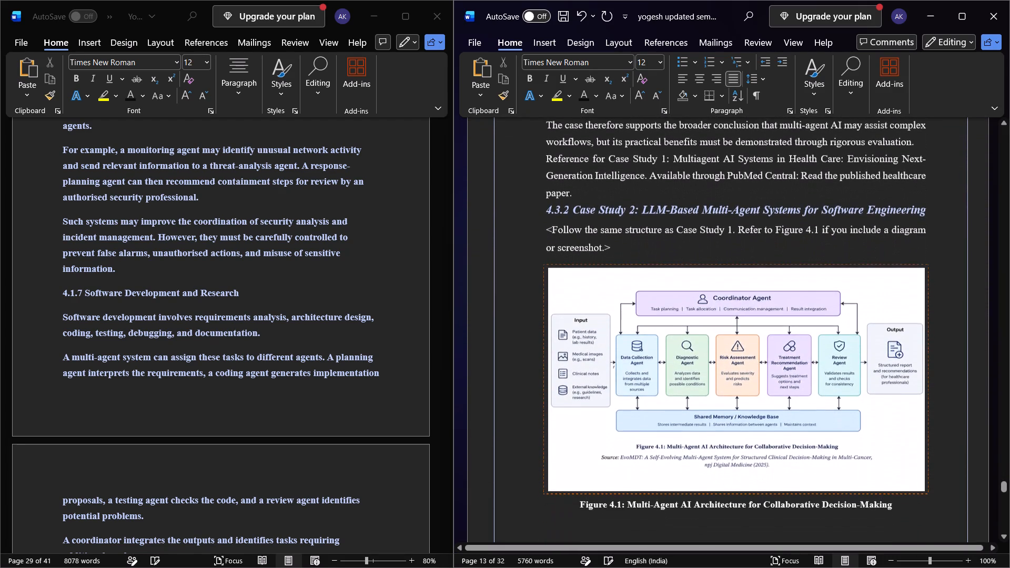
scroll(818, 256, "up", 1)
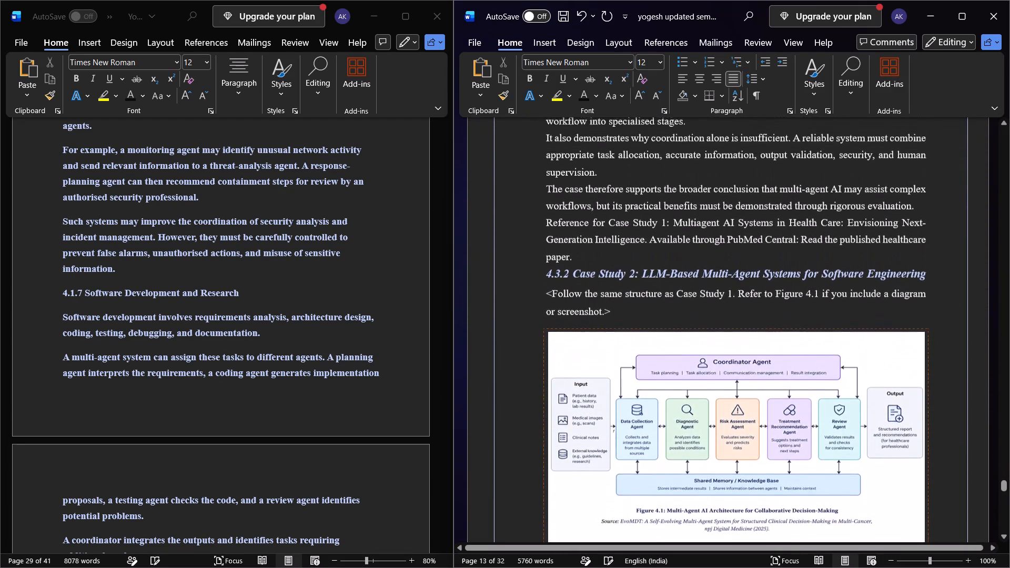
scroll(818, 256, "up", 2)
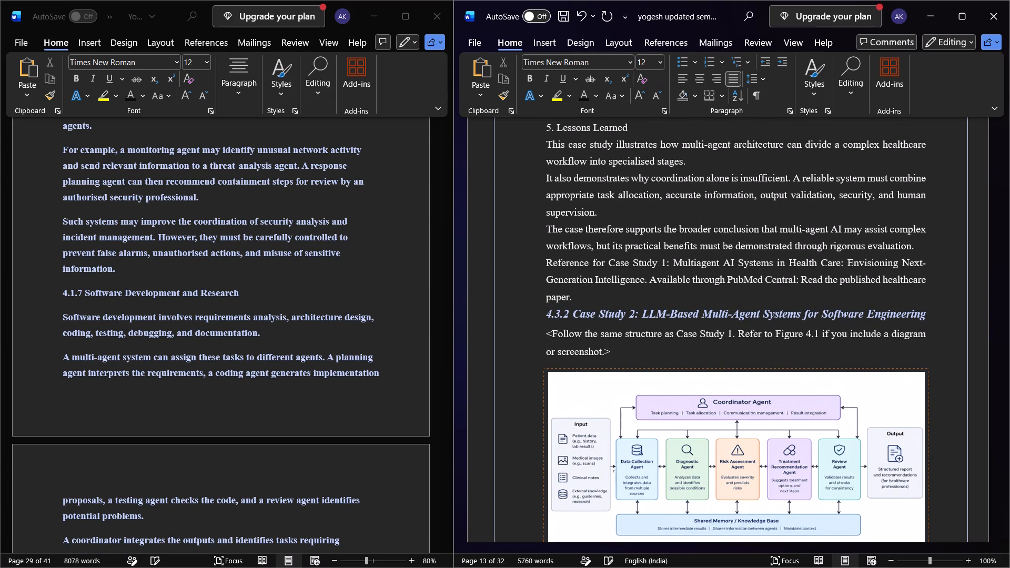
Read the other document from Software Development and Research through Disaster Management and Industry Adoption to the start of Case Study 1.
scroll(359, 359, "down", 8)
scroll(379, 360, "up", 1)
scroll(379, 361, "down", 2)
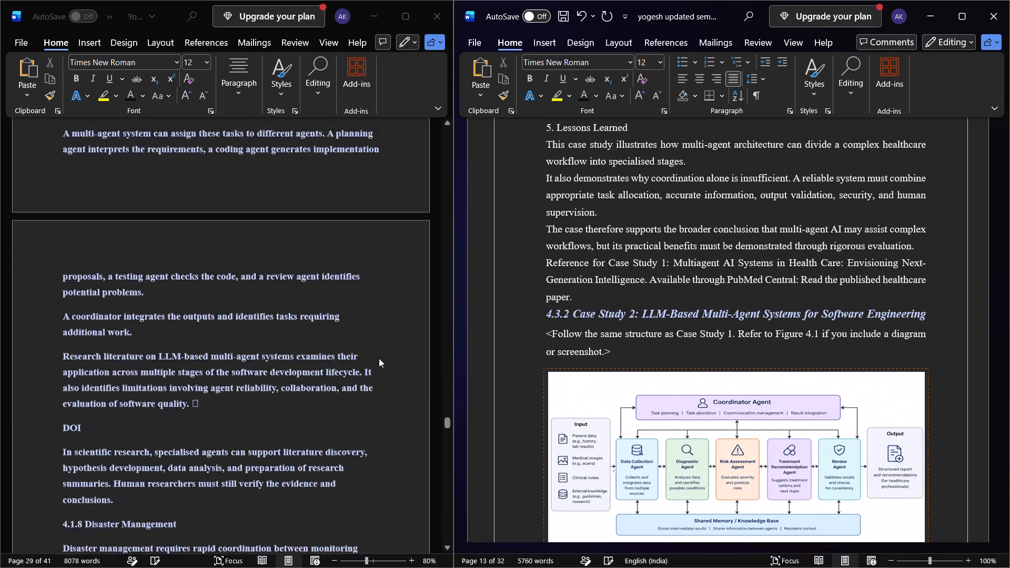
scroll(379, 358, "down", 5)
scroll(379, 352, "up", 1)
scroll(379, 352, "down", 5)
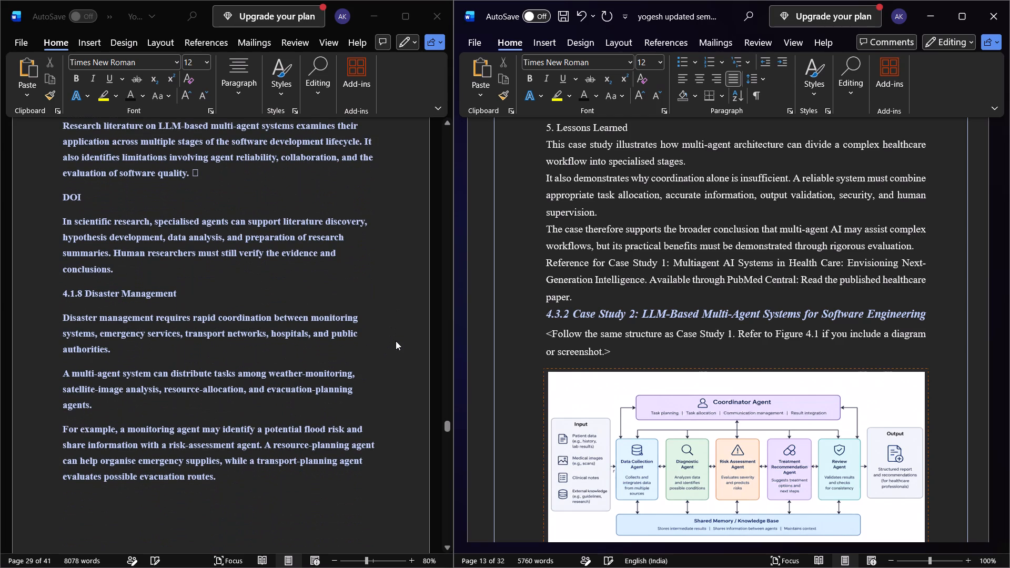
scroll(398, 360, "down", 18)
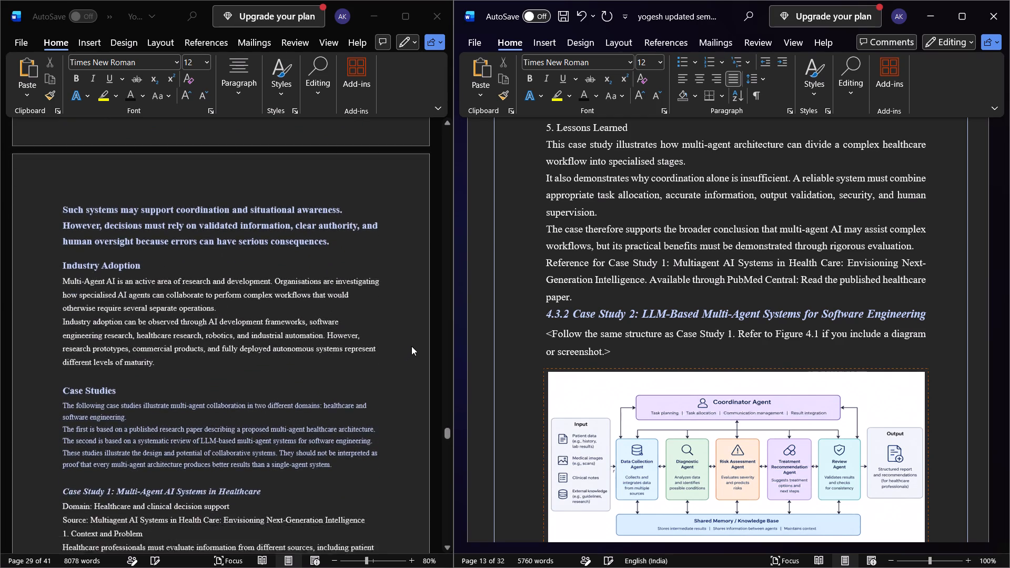
scroll(411, 346, "down", 4)
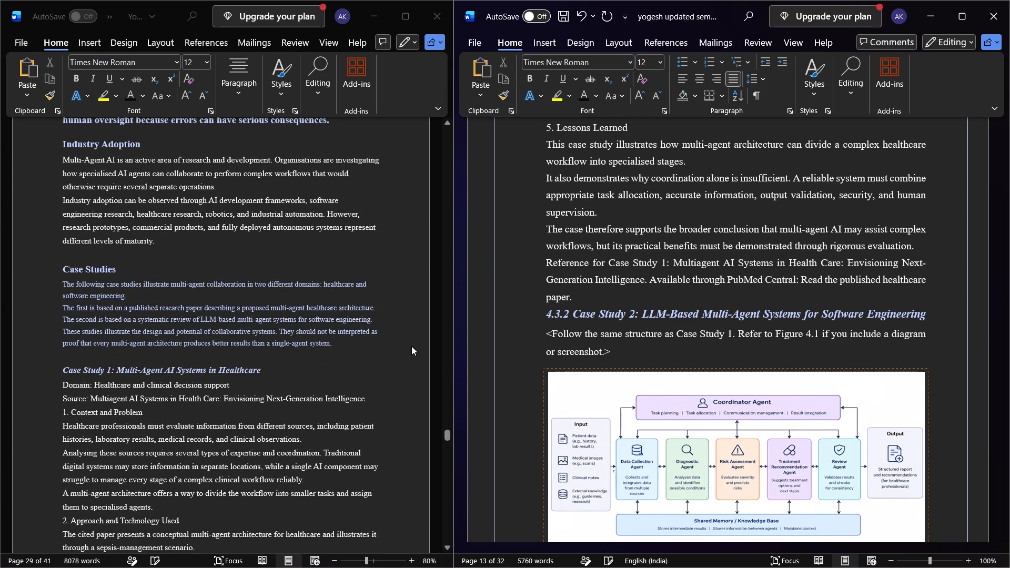
scroll(411, 346, "down", 6)
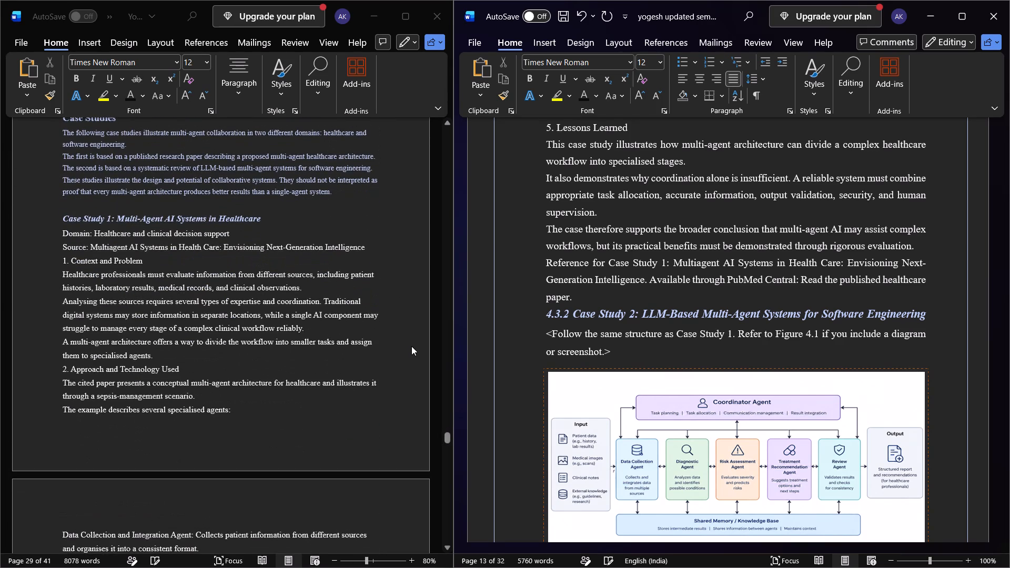
scroll(411, 346, "down", 1)
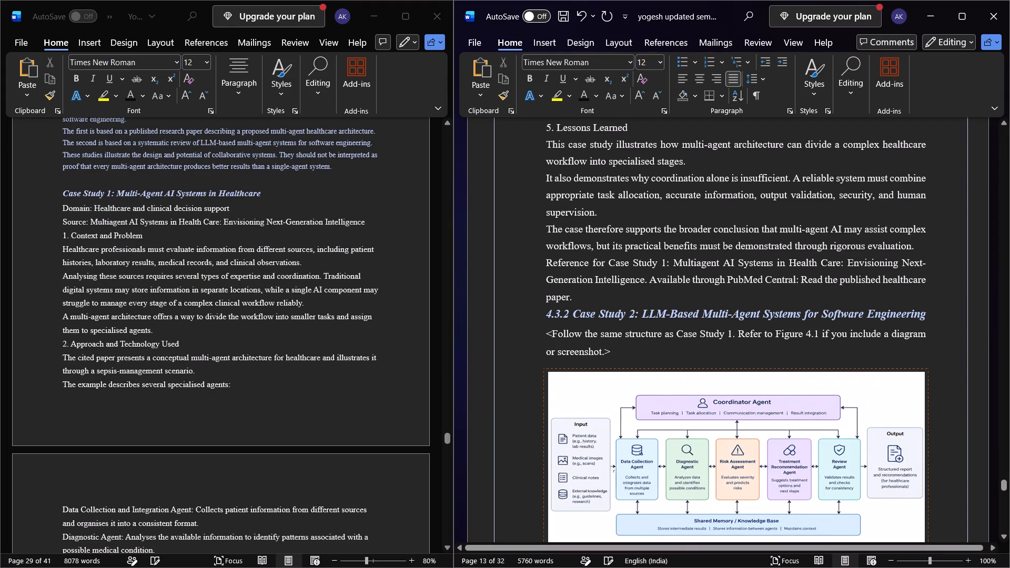
Check Case Study 1 in the updated report, from Approach and Technology Used through Lessons Learned to Figure 4.1, against the other document.
scroll(615, 319, "up", 18)
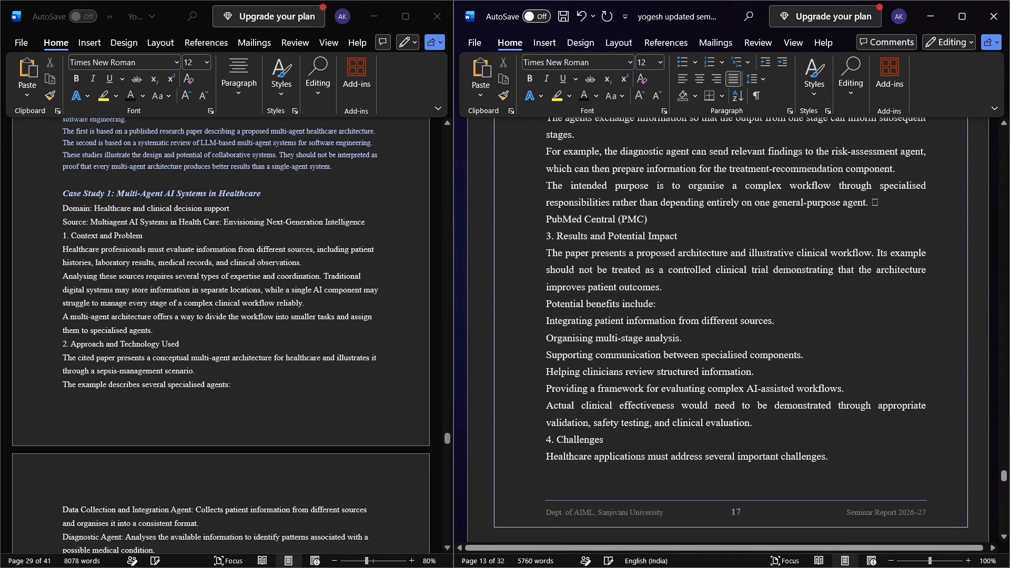
scroll(632, 293, "up", 9)
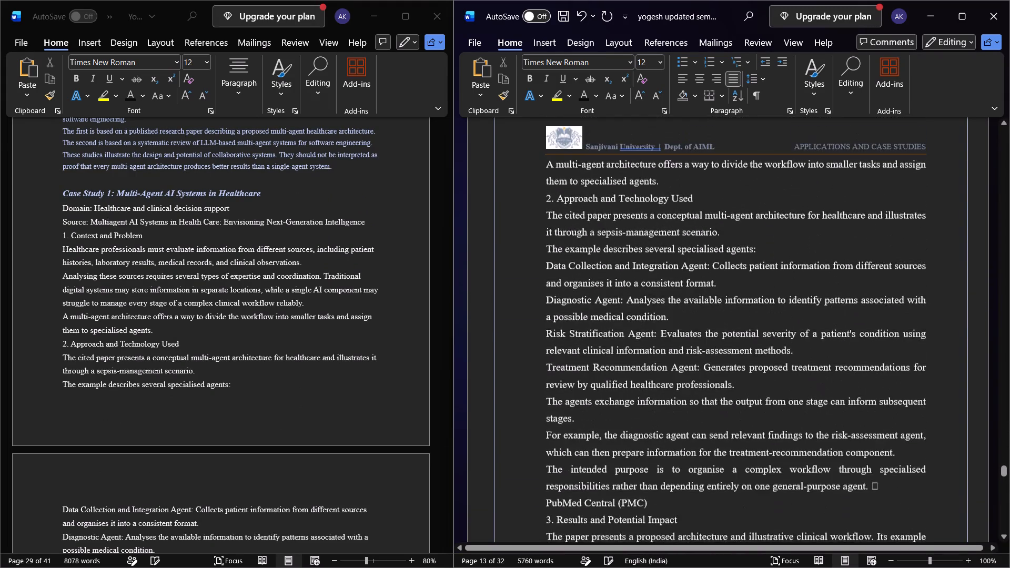
scroll(634, 288, "up", 12)
scroll(631, 287, "down", 14)
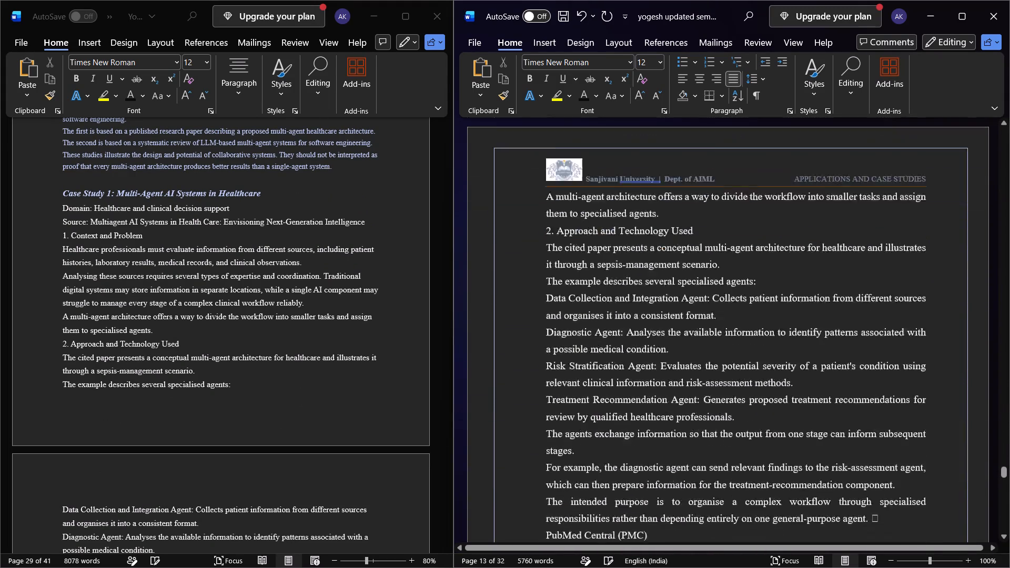
scroll(632, 289, "down", 2)
scroll(632, 290, "up", 5)
scroll(632, 286, "down", 11)
scroll(636, 277, "up", 4)
scroll(635, 285, "down", 8)
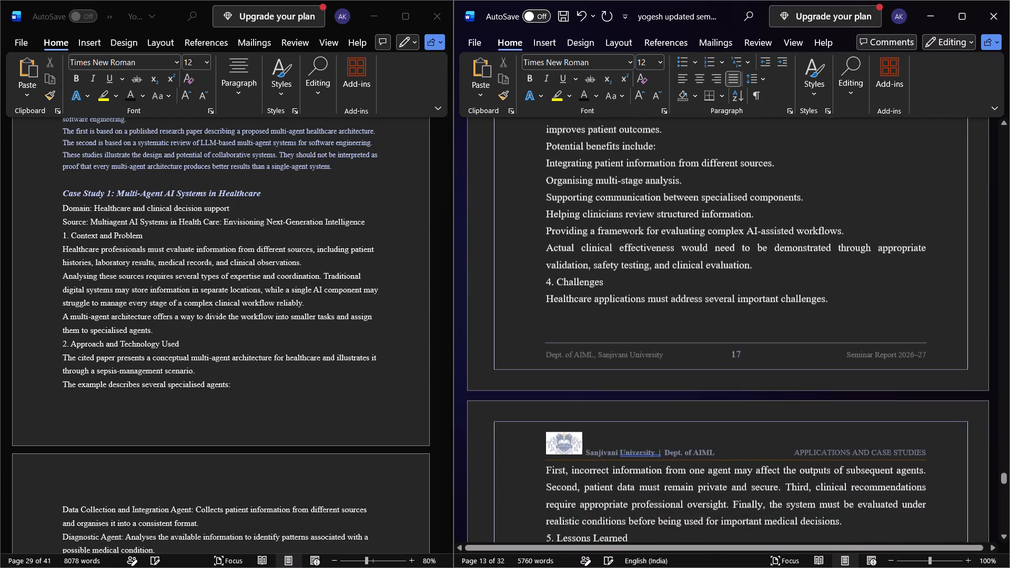
scroll(635, 286, "down", 12)
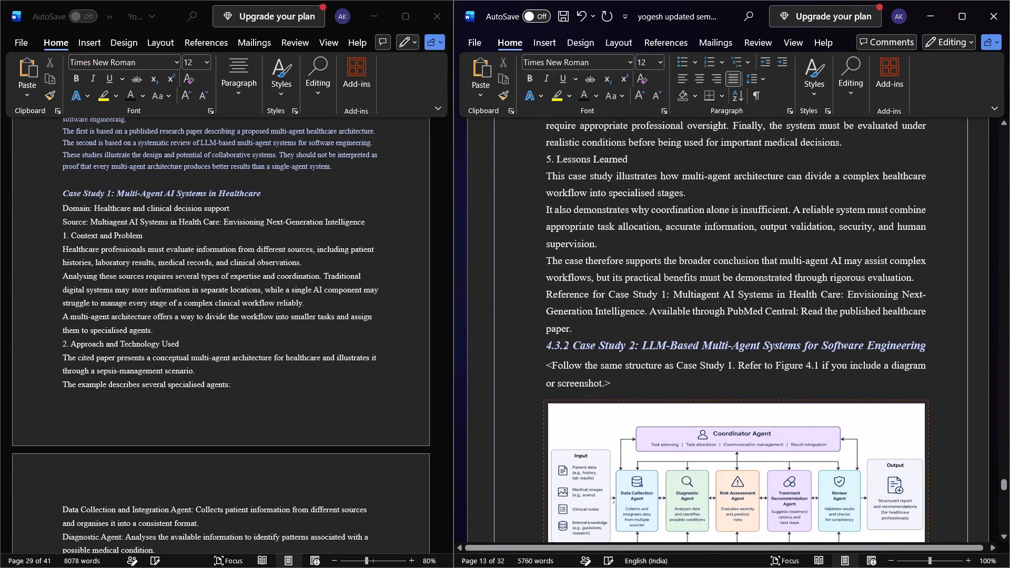
scroll(632, 268, "down", 2)
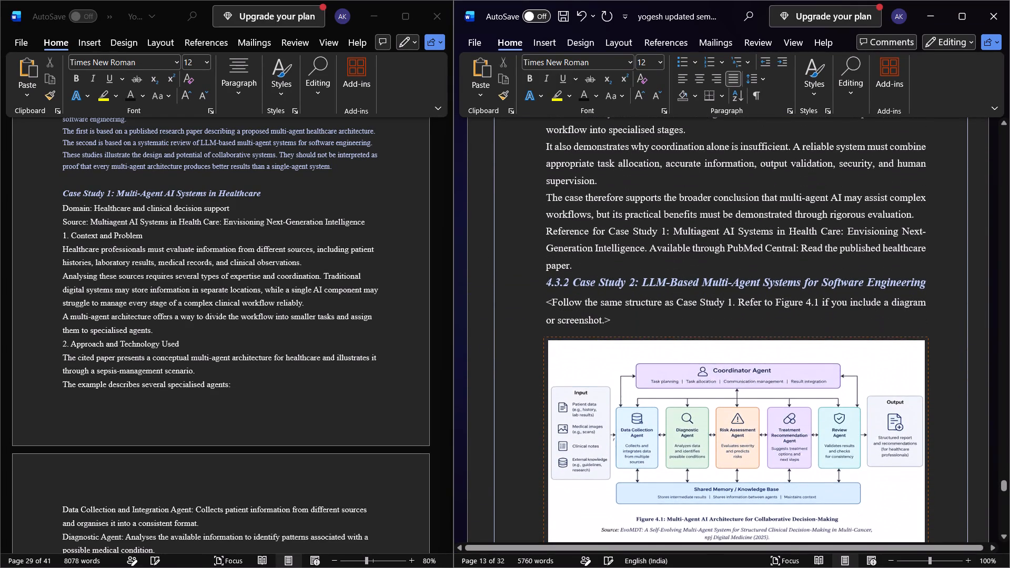
scroll(632, 268, "down", 1)
Copy the Case Study 2 body text from the other document, from the Domain line through the end of its reference.
scroll(276, 330, "down", 19)
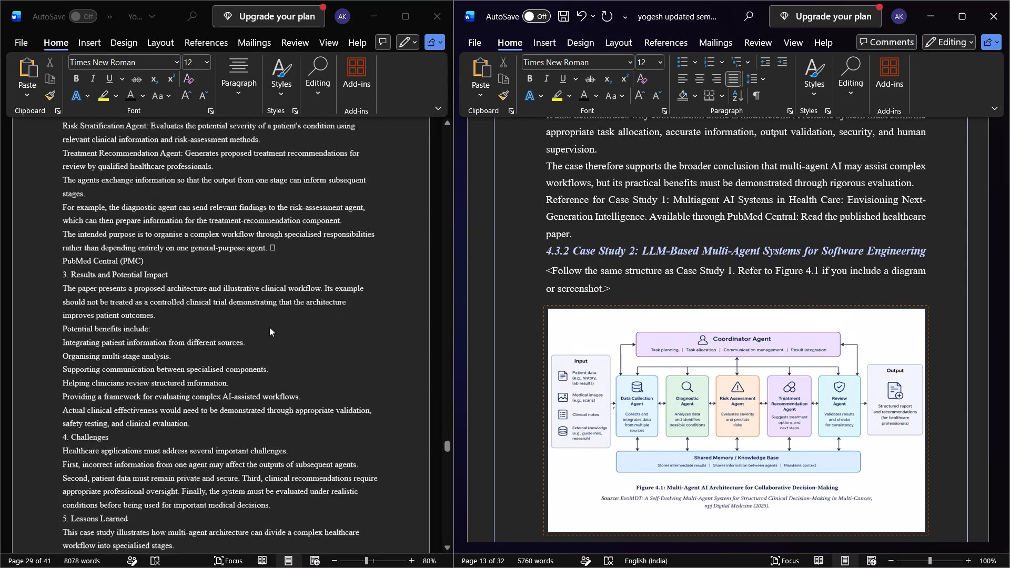
scroll(285, 326, "down", 17)
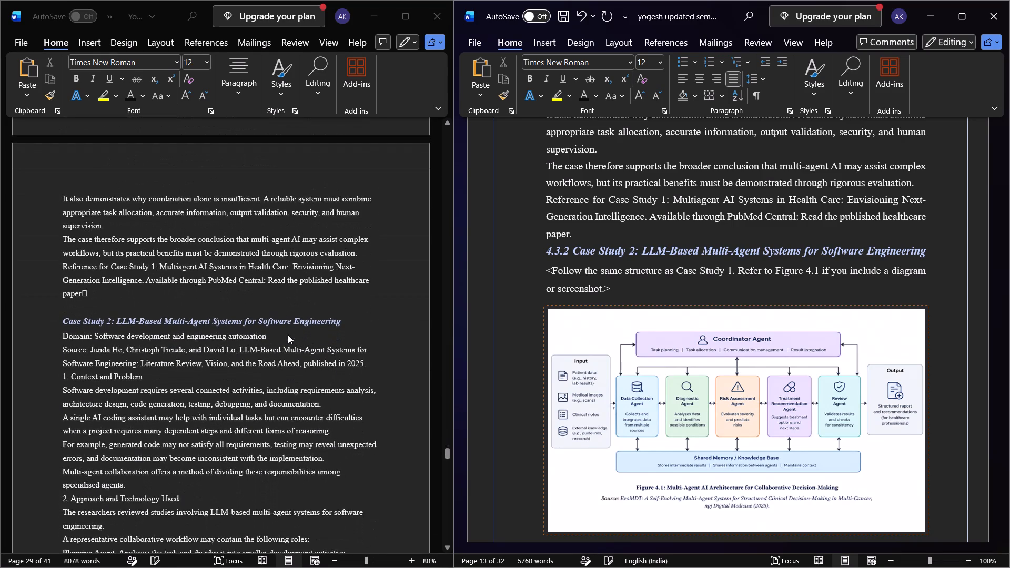
left_click(362, 320)
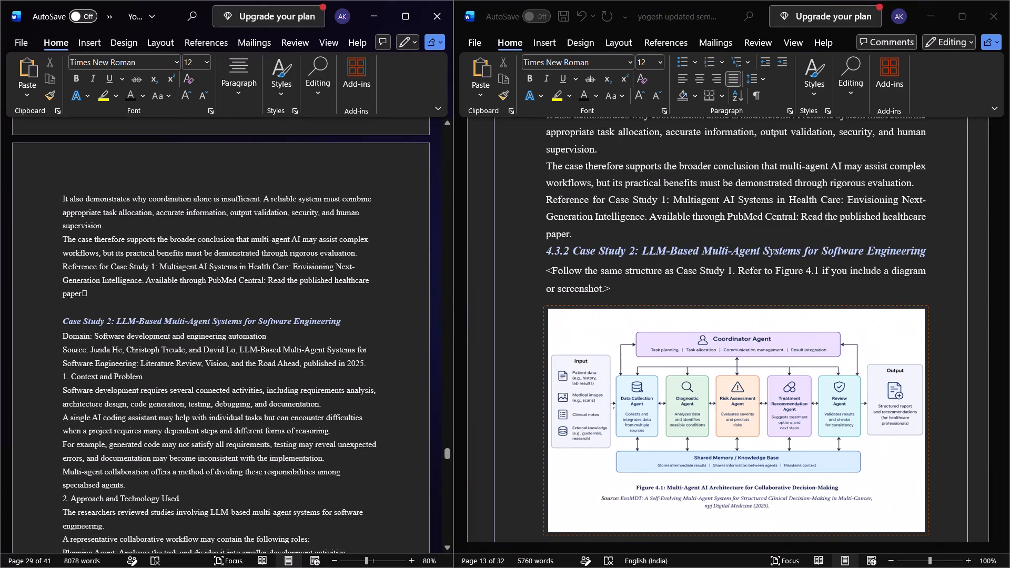
left_click(64, 336)
left_click_drag(63, 335, 235, 425)
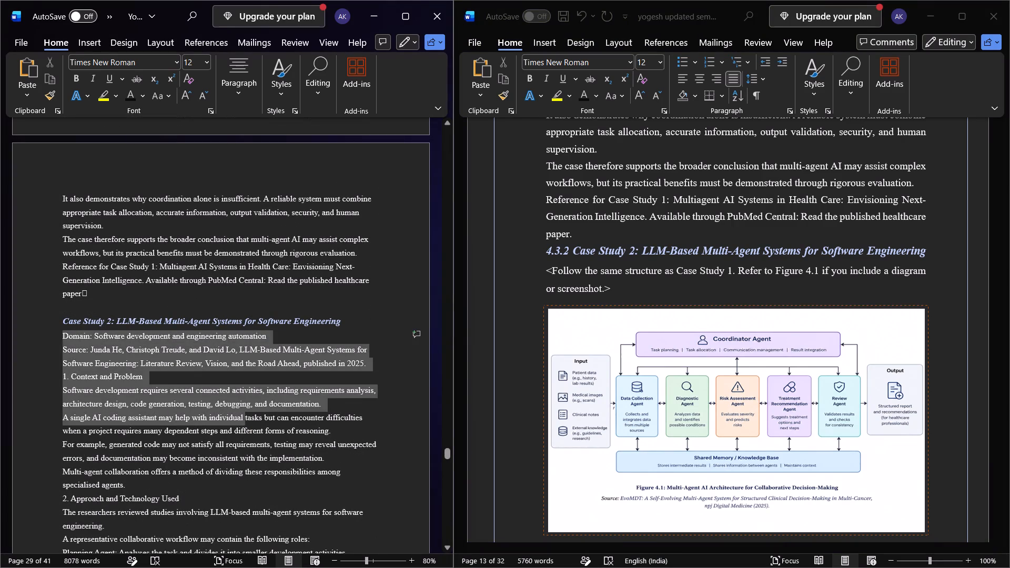
left_click_drag(235, 425, 197, 412)
scroll(234, 424, "down", 18)
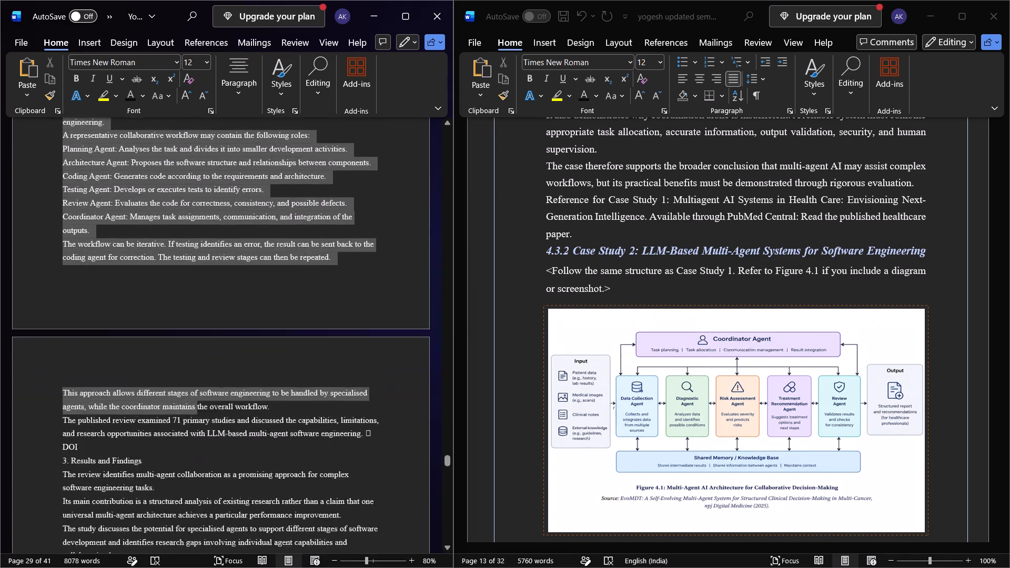
scroll(197, 412, "down", 2)
left_click_drag(197, 412, 198, 400)
scroll(196, 405, "down", 15)
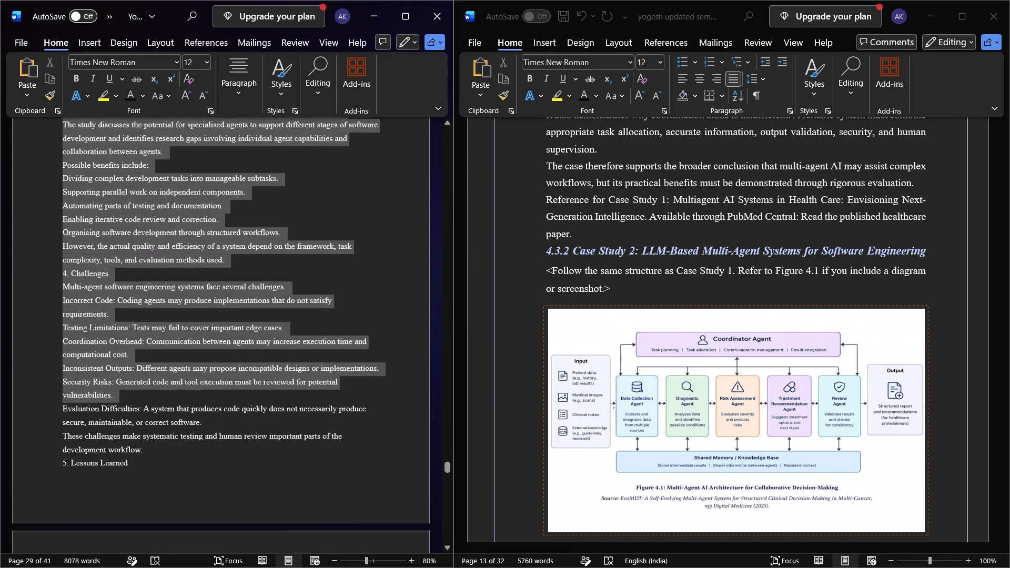
scroll(198, 400, "down", 3)
left_click_drag(198, 400, 288, 401)
scroll(198, 400, "down", 7)
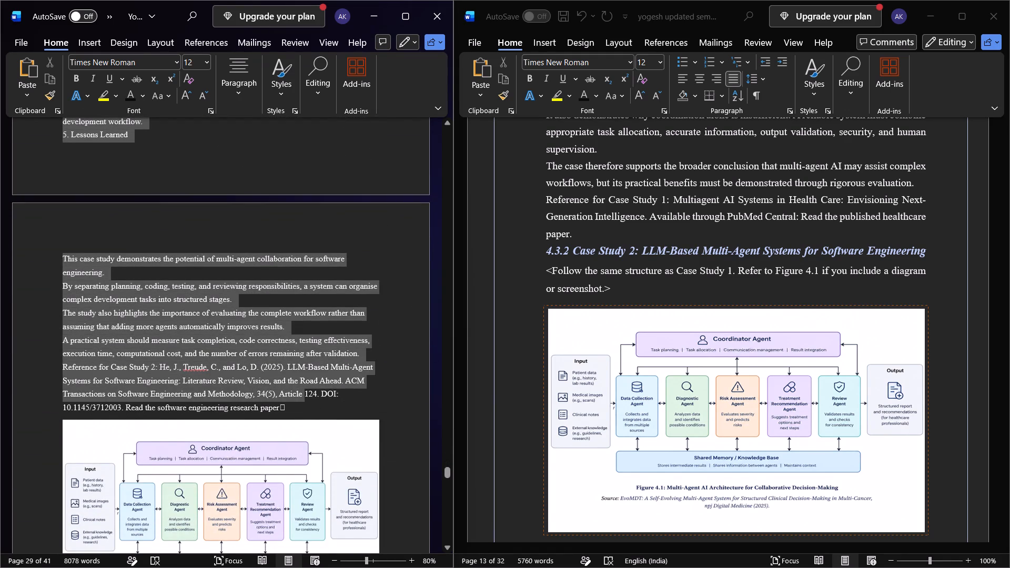
left_click_drag(288, 401, 289, 410)
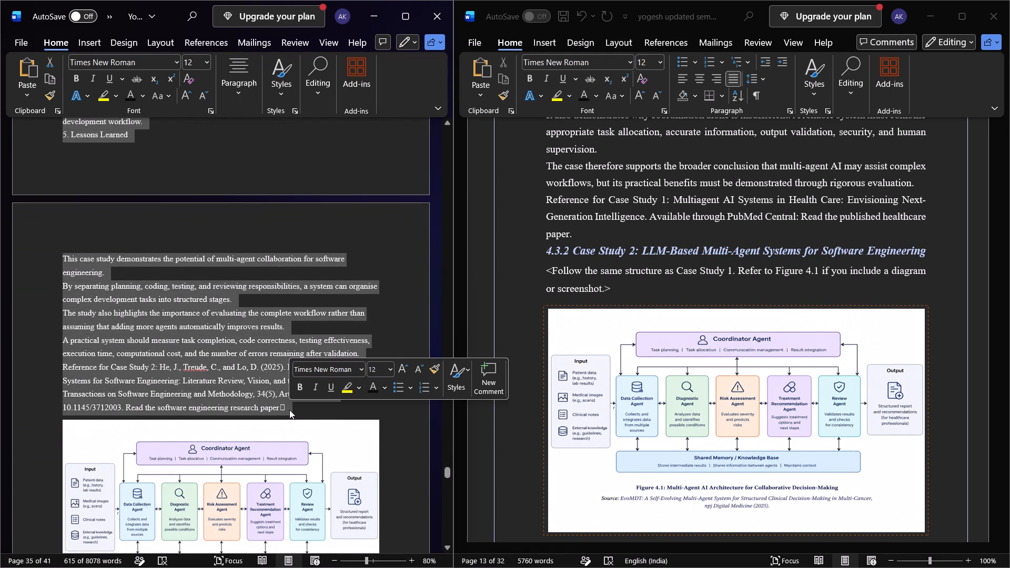
key("ctrl+c")
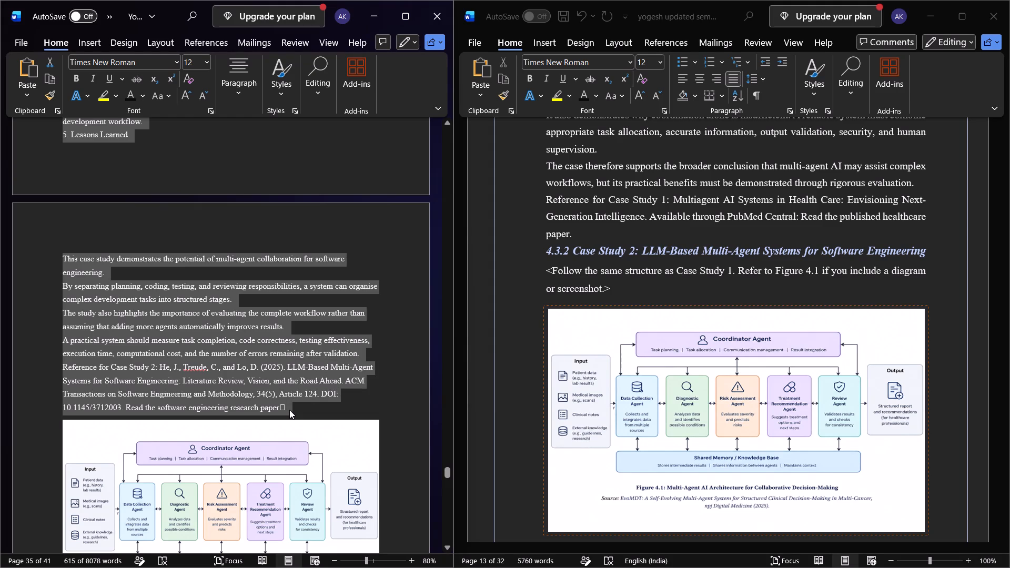
Replace the placeholder text under heading 4.3.2 Case Study 2 in the updated report with the copied case study text.
left_click(549, 270)
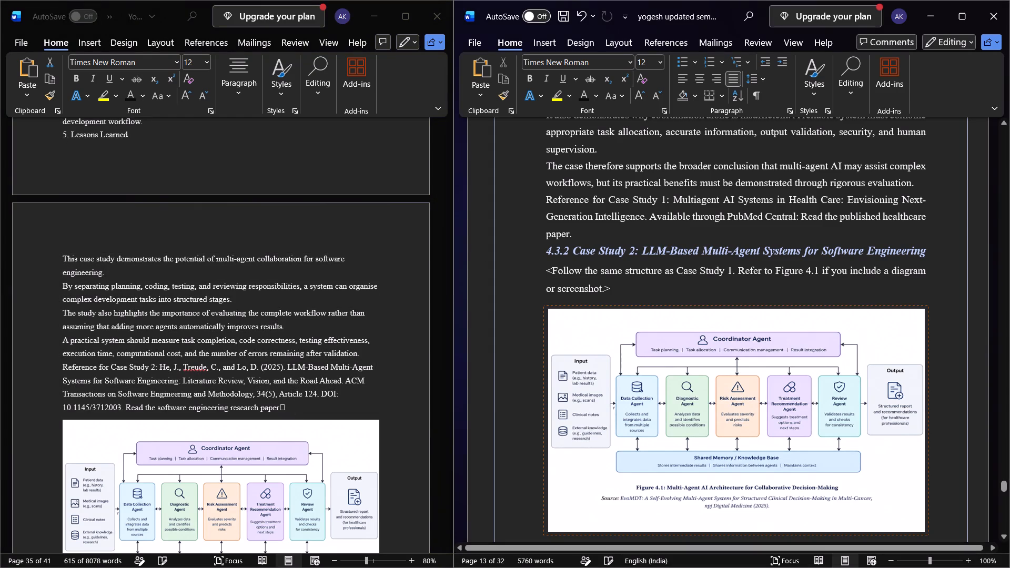
left_click_drag(546, 271, 617, 288)
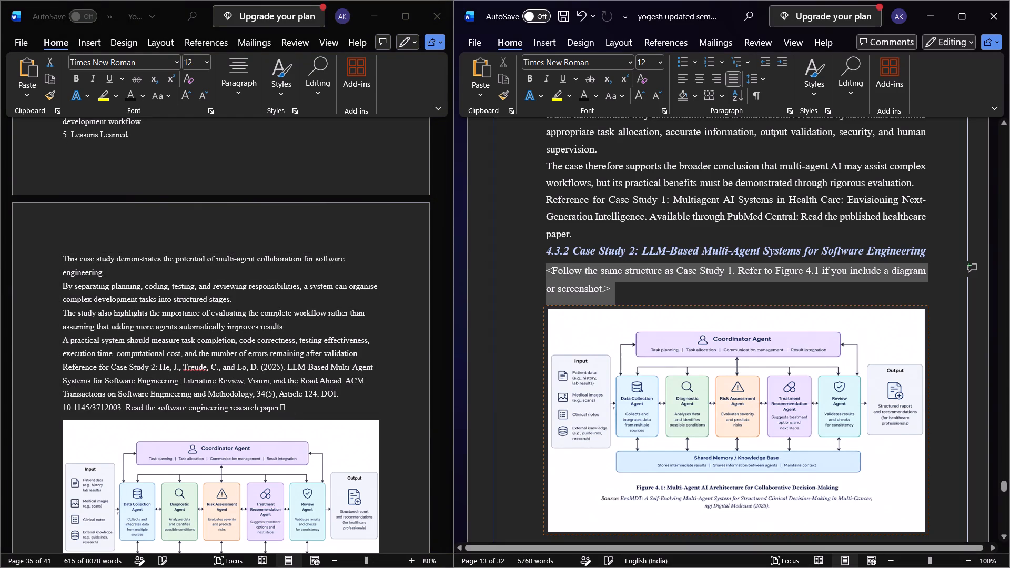
left_click_drag(617, 288, 610, 285)
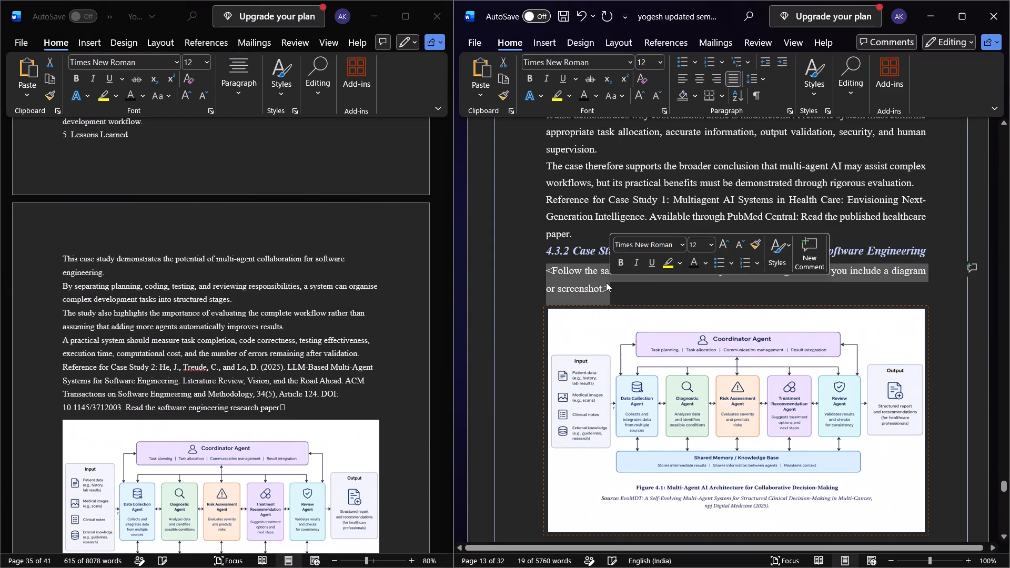
key("ctrl+v")
Remove the stray box symbol at the end of the pasted Case Study 2 reference and end the sentence with a period.
scroll(611, 290, "down", 8)
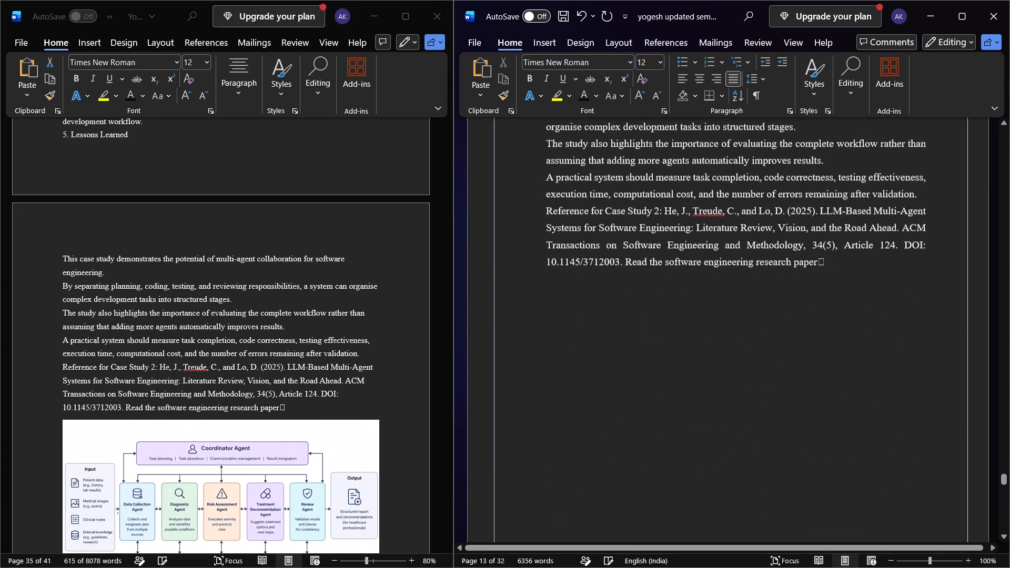
scroll(630, 301, "down", 18)
scroll(663, 312, "up", 11)
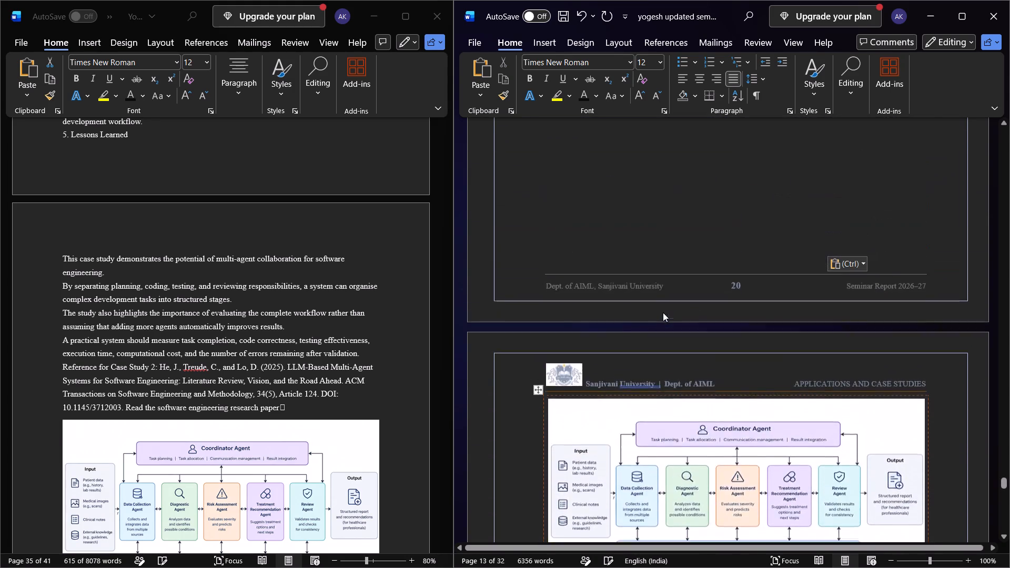
scroll(663, 312, "up", 8)
key("BackSpace")
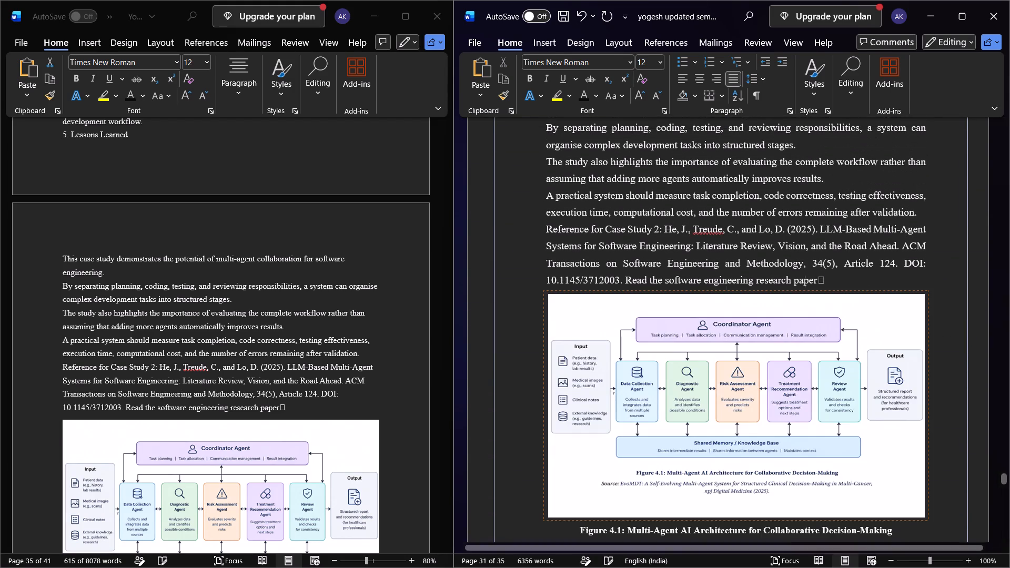
key("BackSpace")
key("BackSpace")
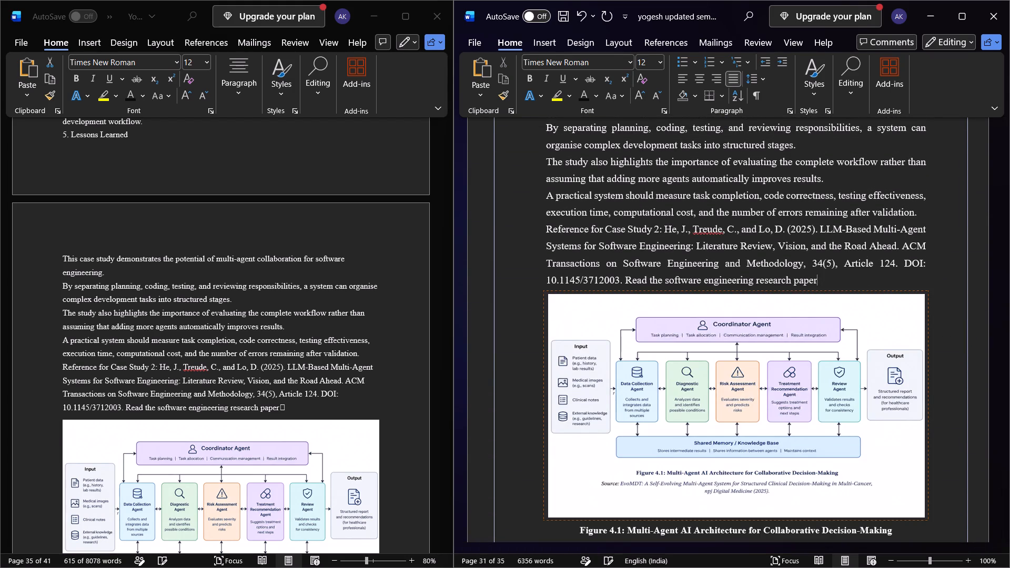
key("period")
Review the pasted Case Study 2 text in the updated report, from heading 4.3.2 through its reference and Figure 4.1.
scroll(663, 312, "up", 1)
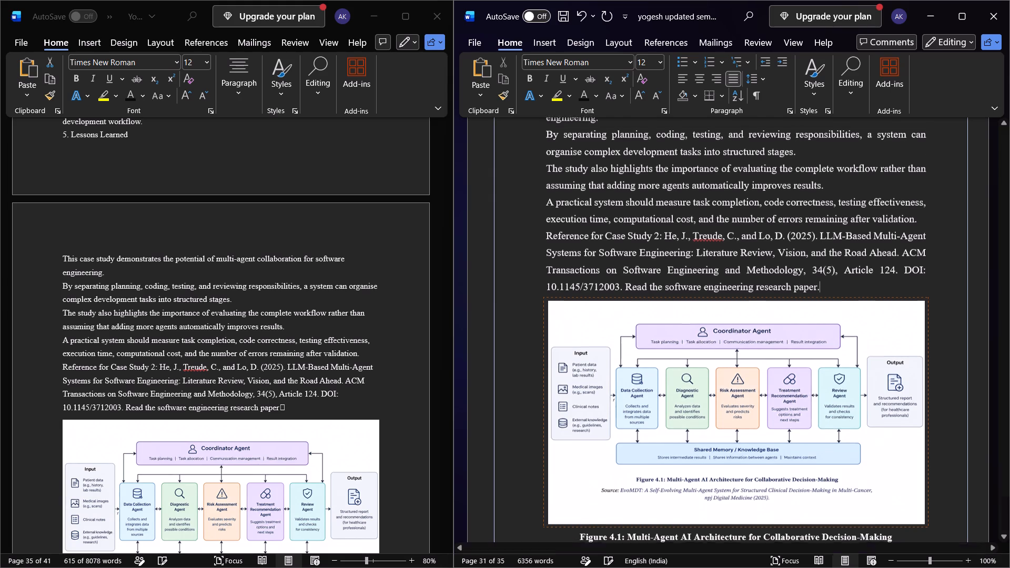
scroll(663, 312, "up", 5)
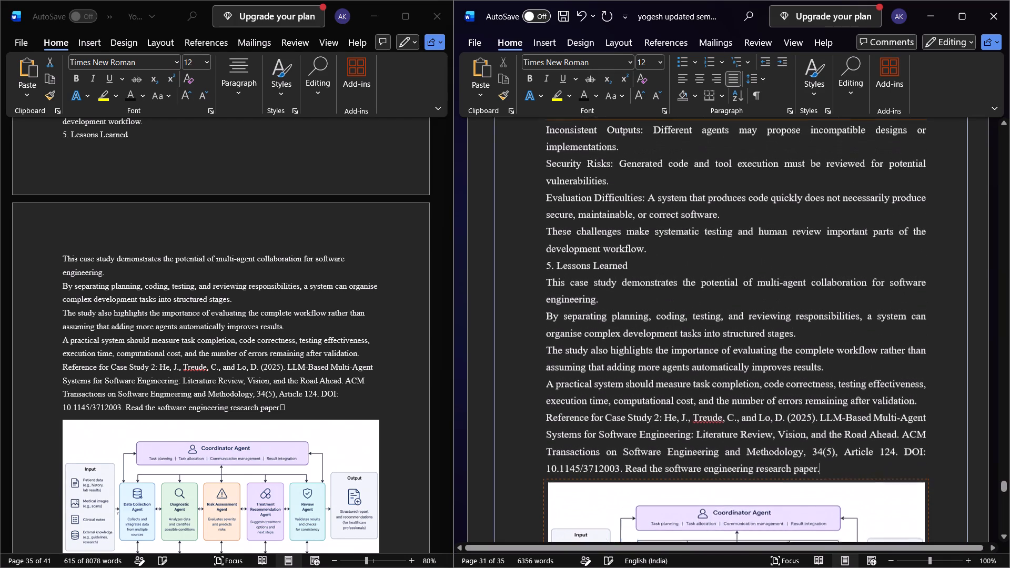
scroll(663, 312, "up", 11)
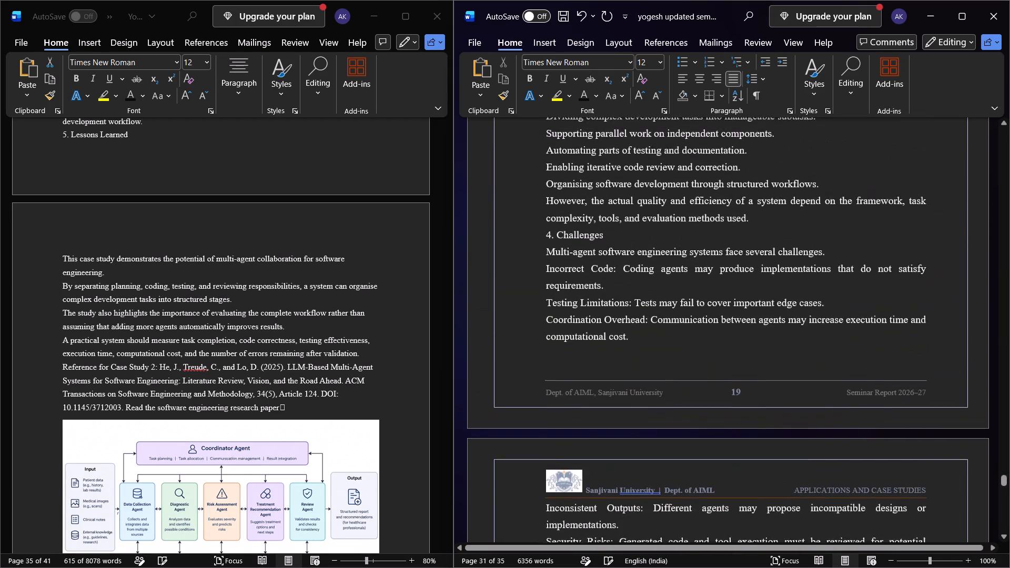
scroll(663, 312, "up", 19)
scroll(663, 312, "up", 7)
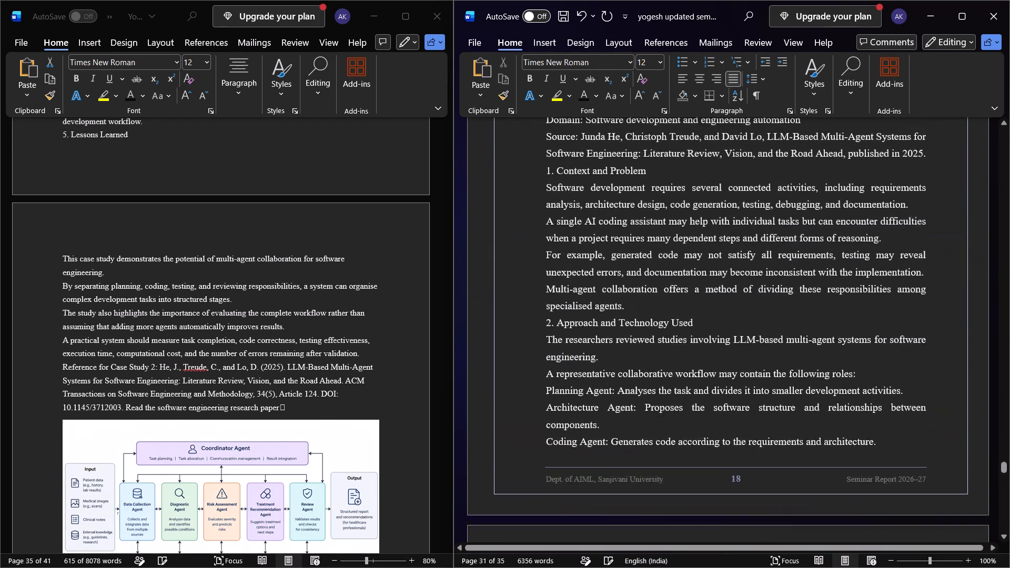
scroll(663, 312, "up", 16)
scroll(663, 312, "down", 8)
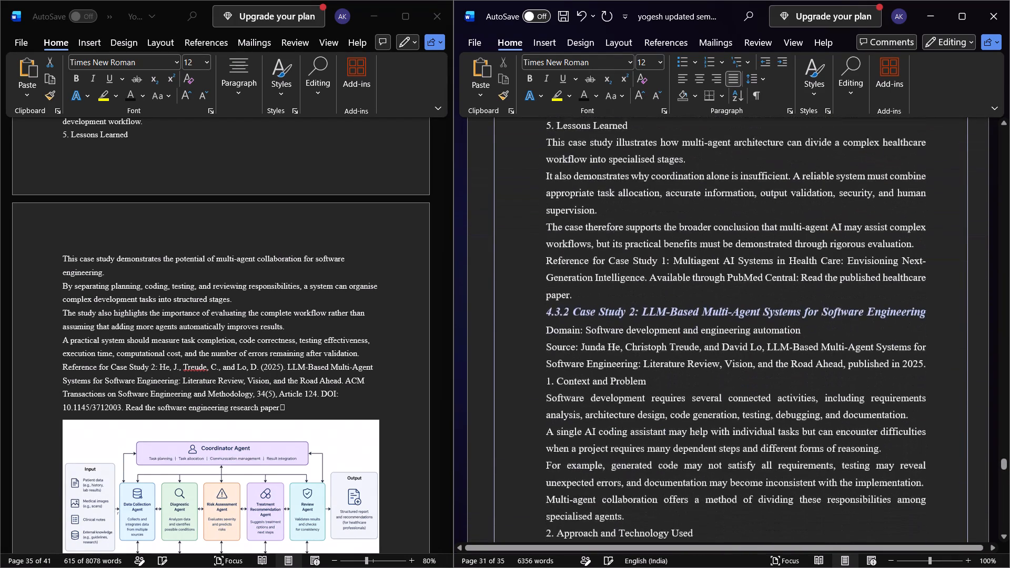
scroll(663, 312, "down", 14)
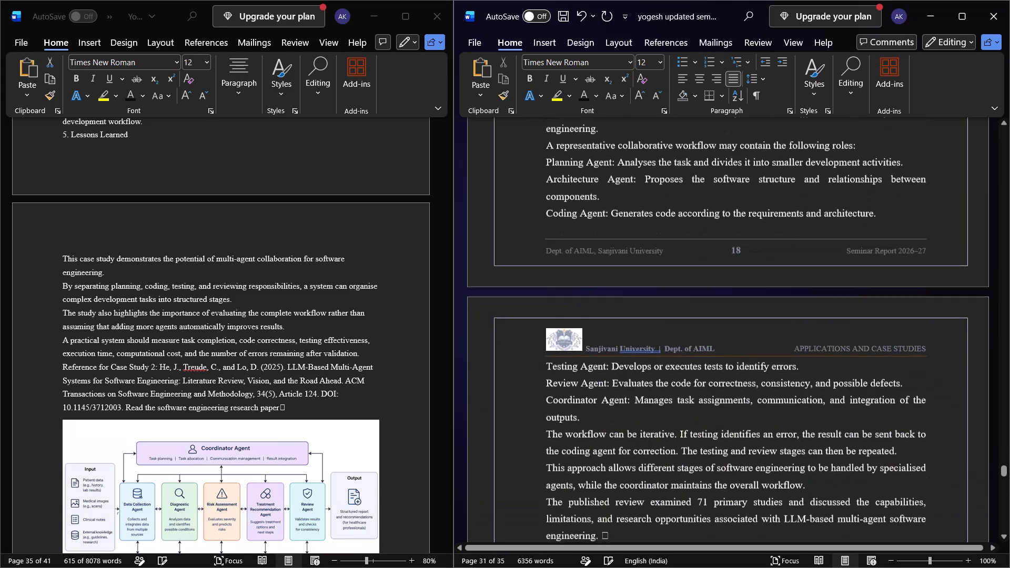
left_click(663, 312)
left_click(699, 328)
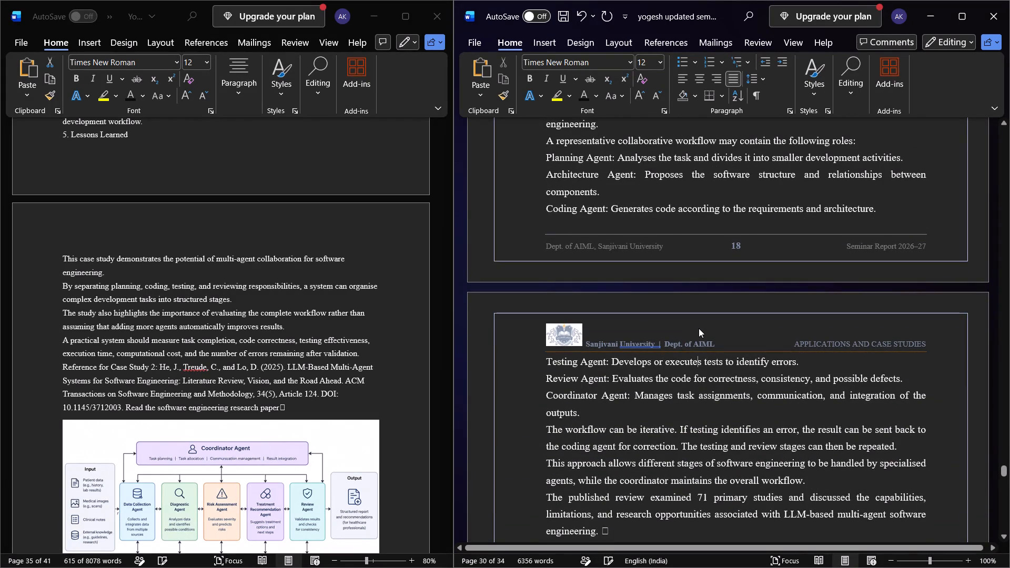
left_click(709, 372)
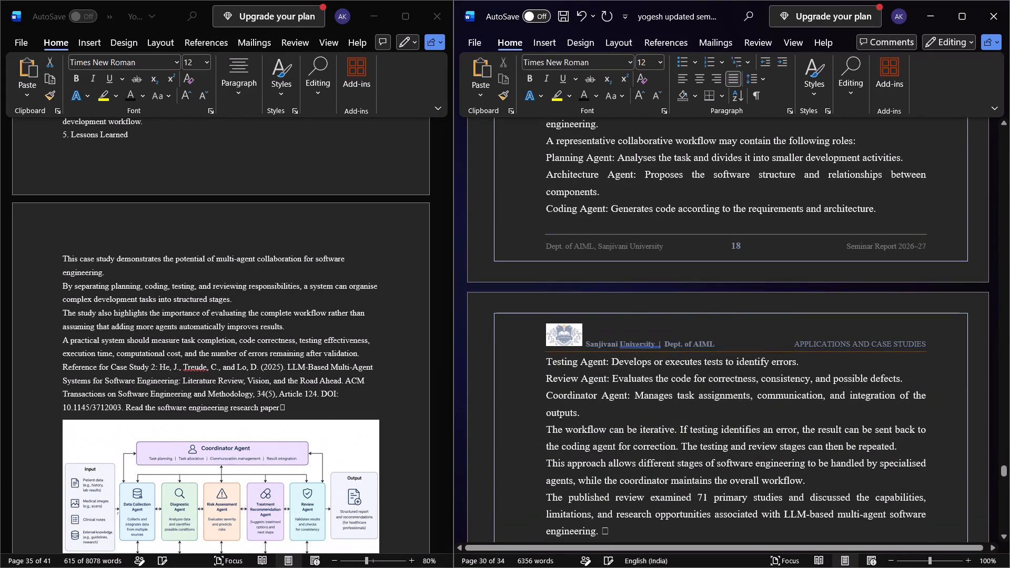
scroll(710, 377, "down", 2)
left_click(710, 377)
left_click(713, 402)
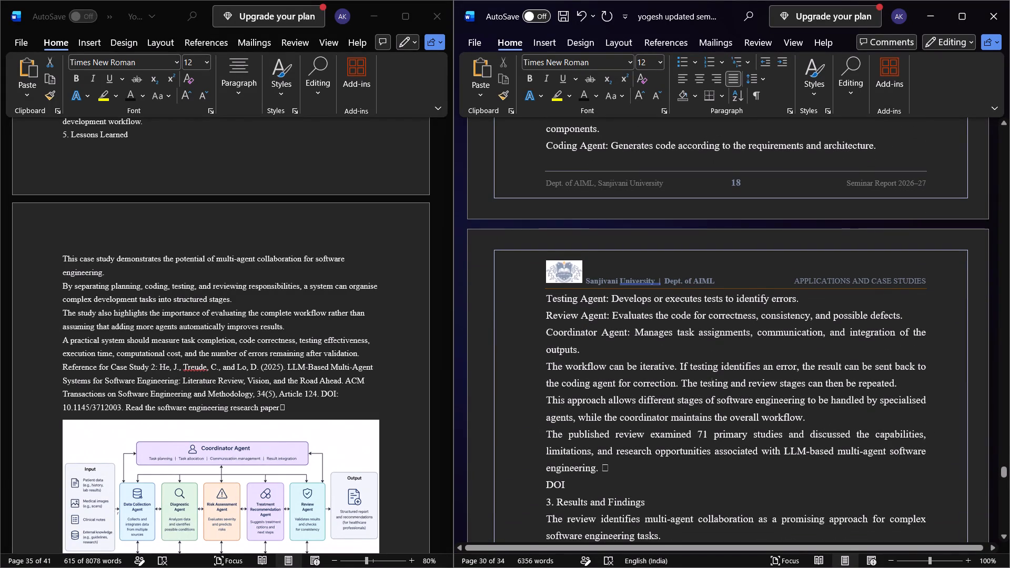
scroll(713, 402, "down", 14)
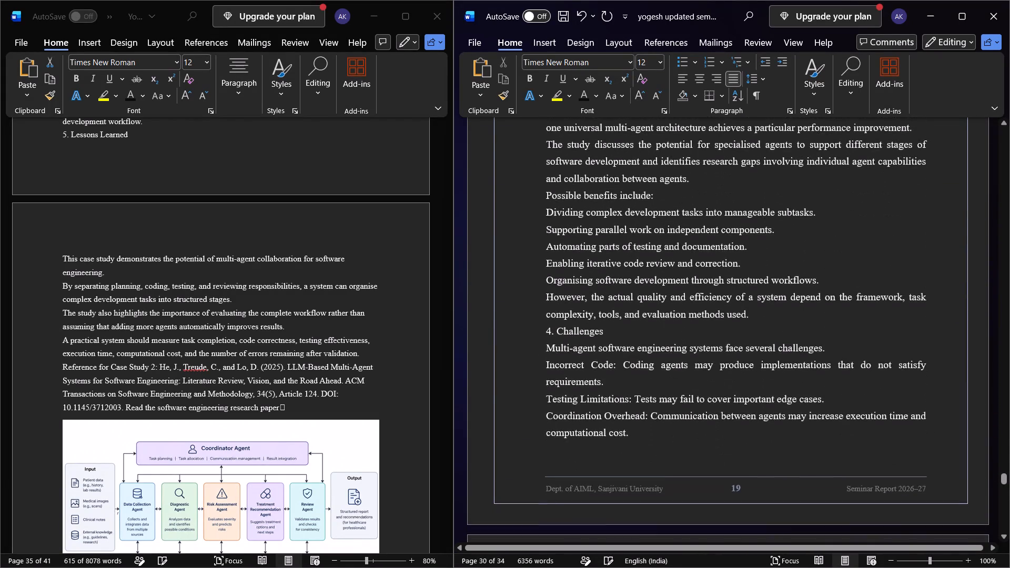
scroll(713, 402, "down", 19)
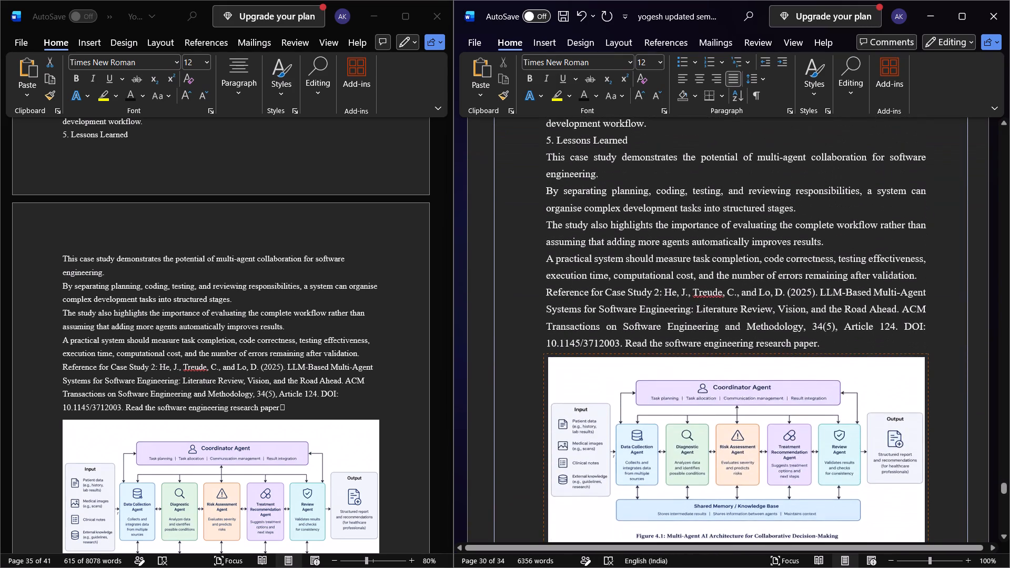
scroll(715, 397, "down", 7)
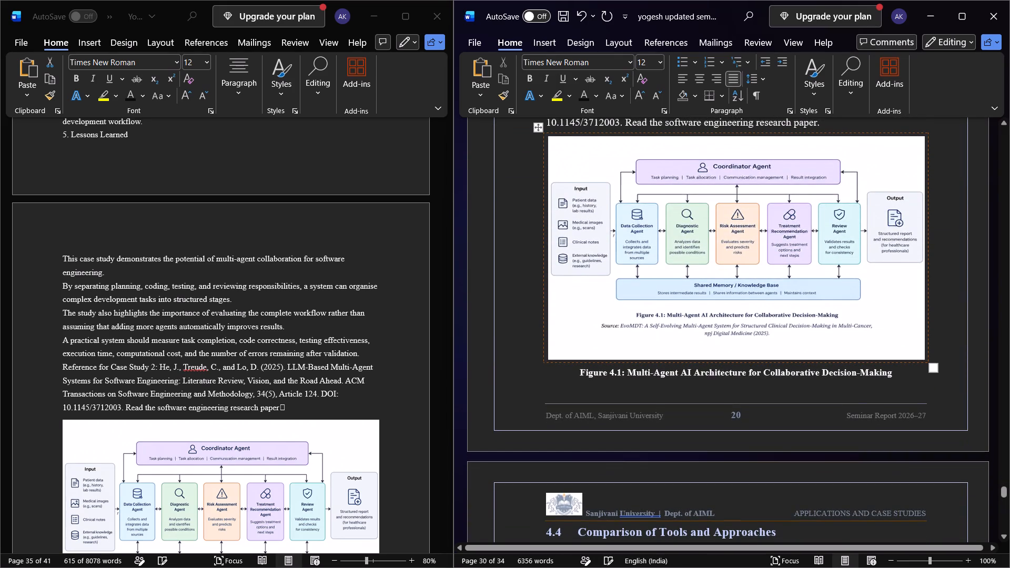
Examine the comparison, advantages and later sections after Figure 4.1 in both documents, and recheck the updated report's Case Study 2 pages.
scroll(763, 329, "down", 7)
scroll(759, 337, "up", 4)
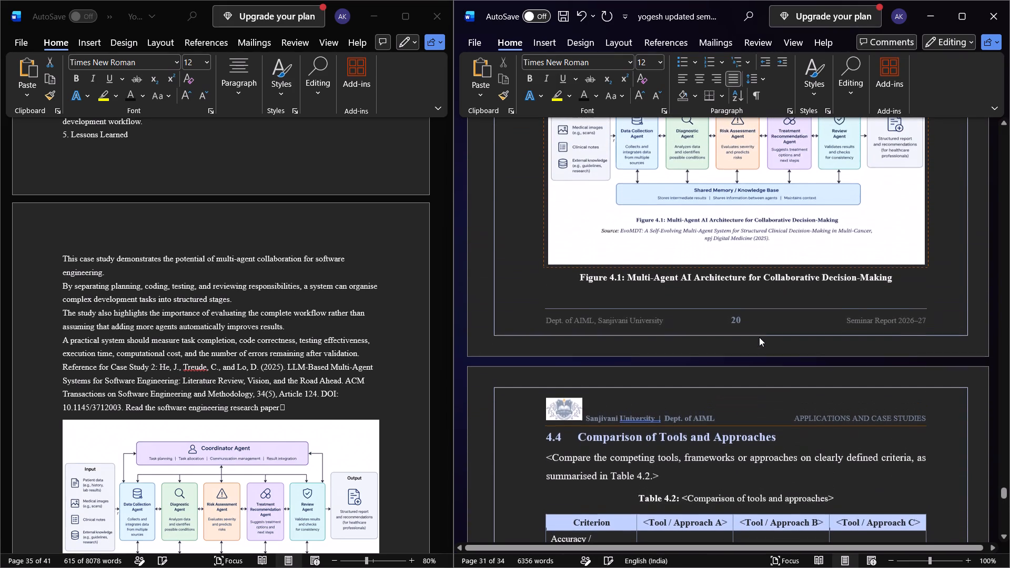
scroll(759, 337, "up", 1)
scroll(759, 337, "down", 3)
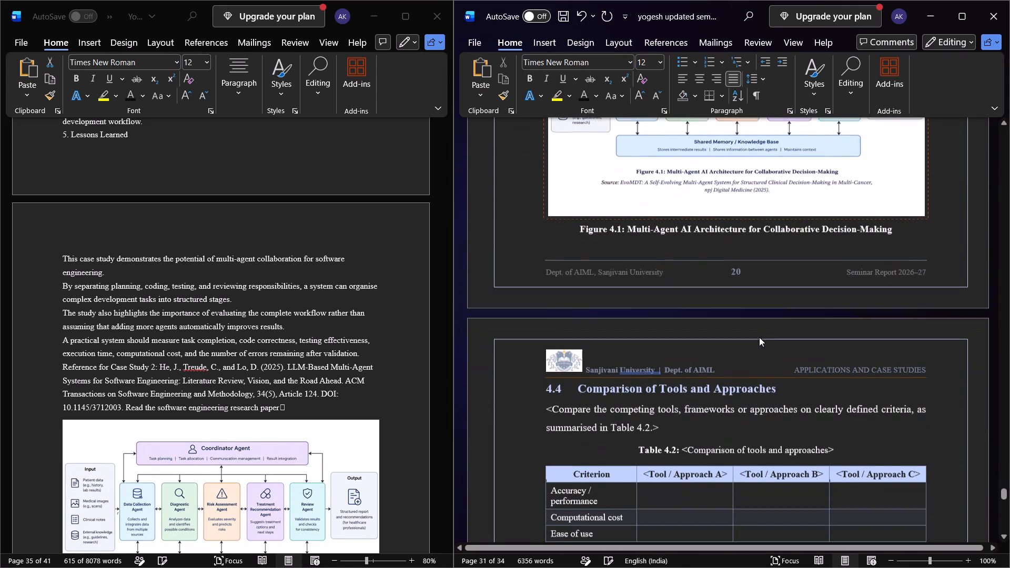
scroll(314, 375, "down", 10)
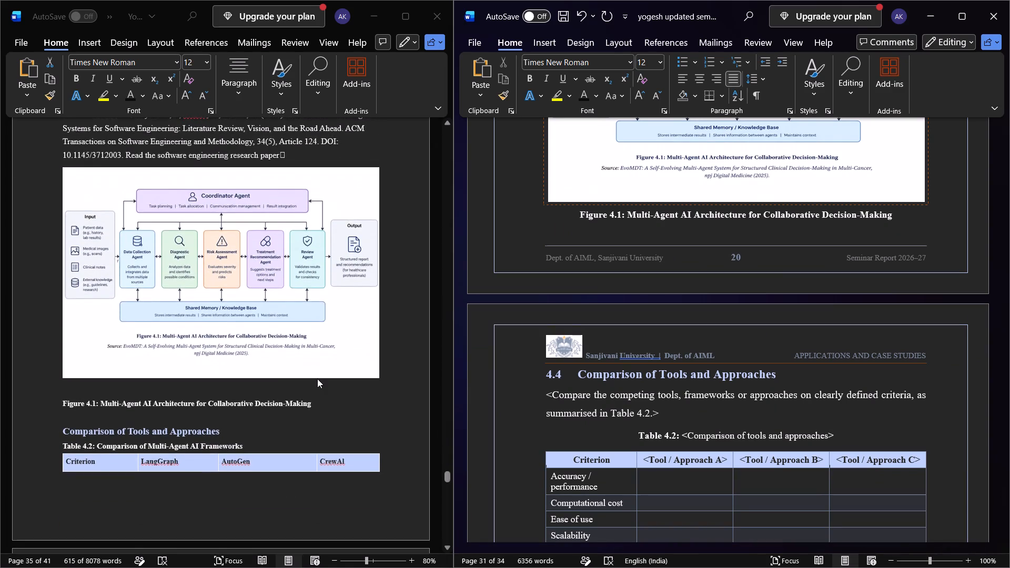
scroll(317, 379, "down", 4)
scroll(319, 379, "down", 20)
scroll(319, 379, "down", 6)
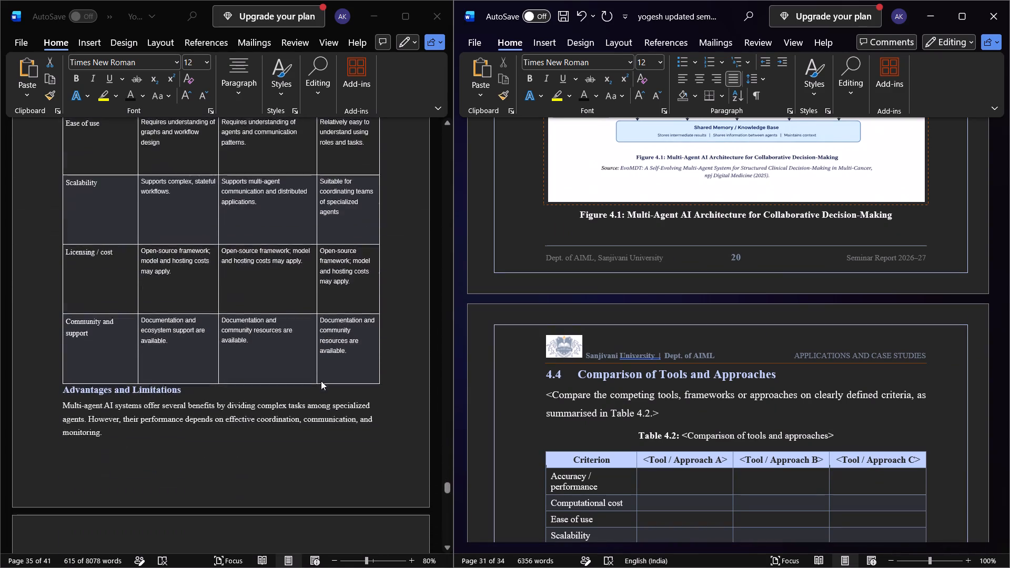
scroll(321, 381, "down", 20)
scroll(321, 381, "down", 17)
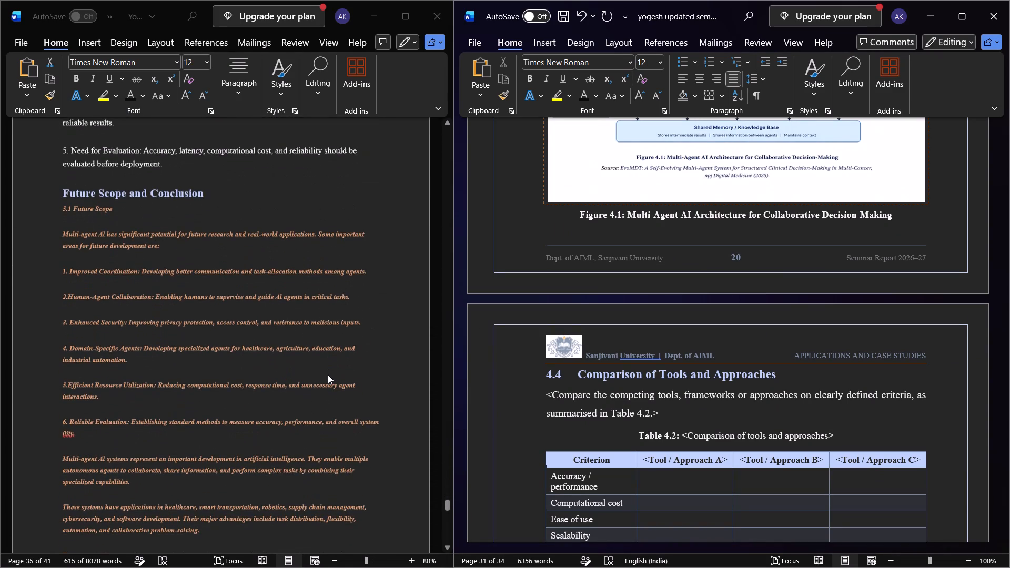
scroll(328, 374, "down", 1)
scroll(674, 359, "up", 11)
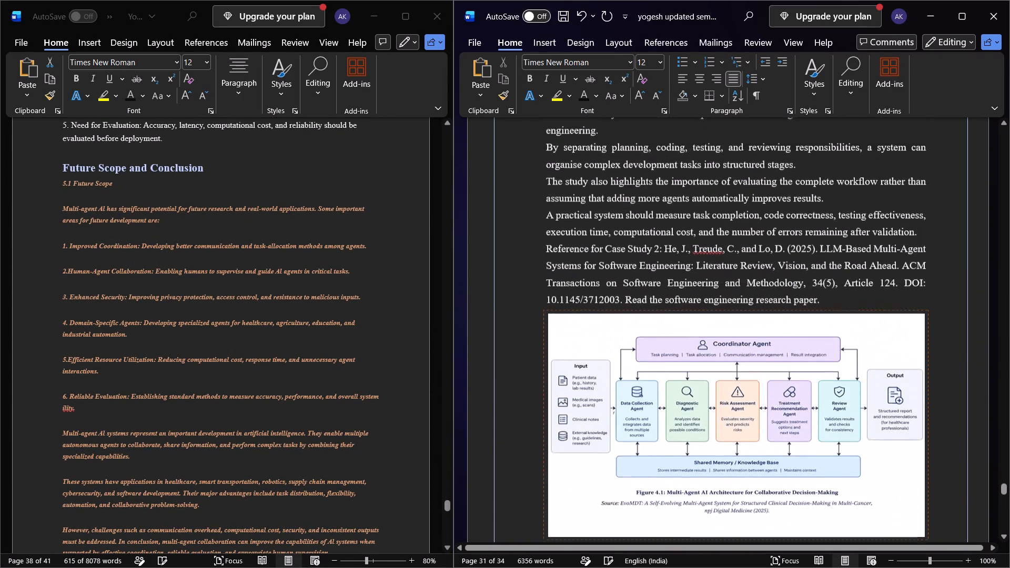
scroll(677, 352, "up", 19)
scroll(677, 352, "up", 6)
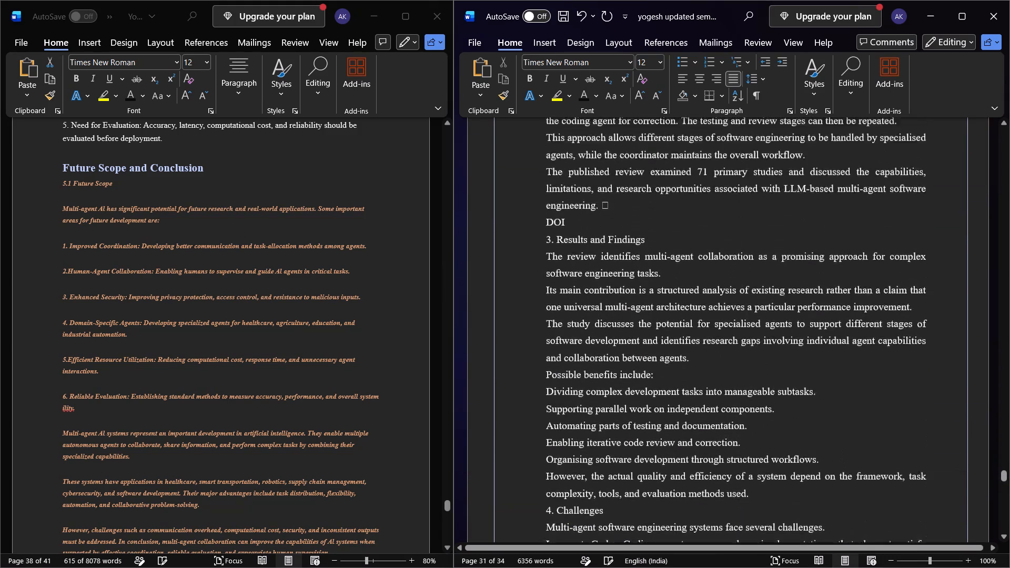
scroll(677, 352, "up", 5)
scroll(677, 352, "down", 17)
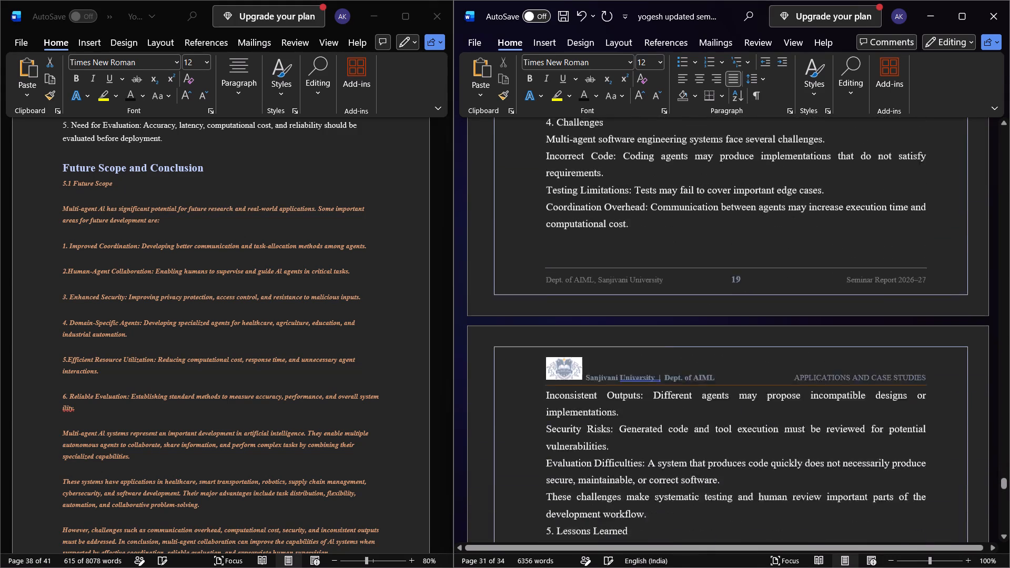
scroll(682, 352, "down", 20)
scroll(682, 352, "down", 6)
scroll(724, 353, "up", 1)
scroll(725, 353, "down", 8)
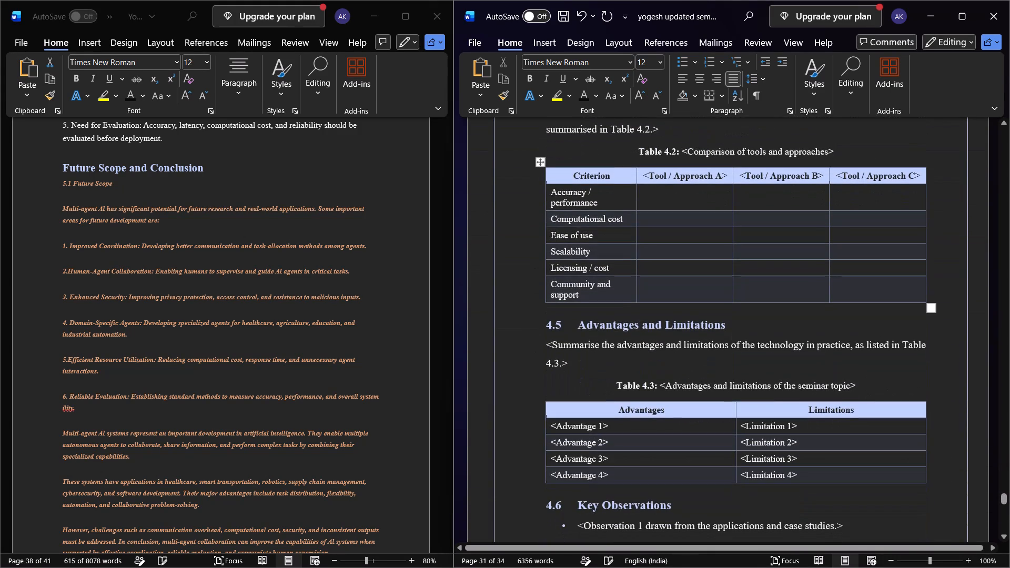
scroll(729, 342, "up", 6)
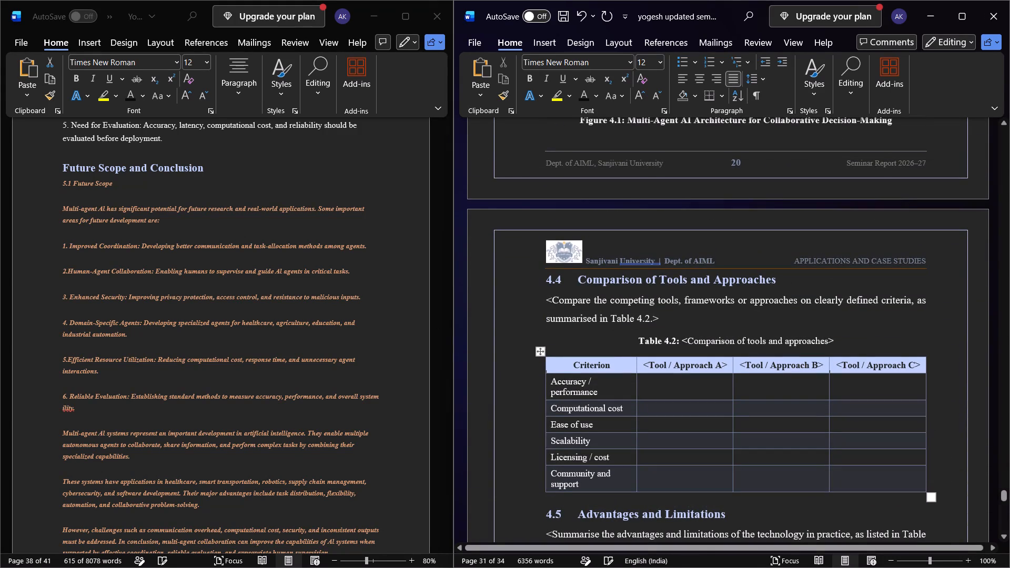
Copy the LangGraph, AutoGen and CrewAI cells of Table 4.2 in the other document, from Accuracy / performance through Community and support.
scroll(319, 339, "up", 11)
scroll(317, 351, "up", 18)
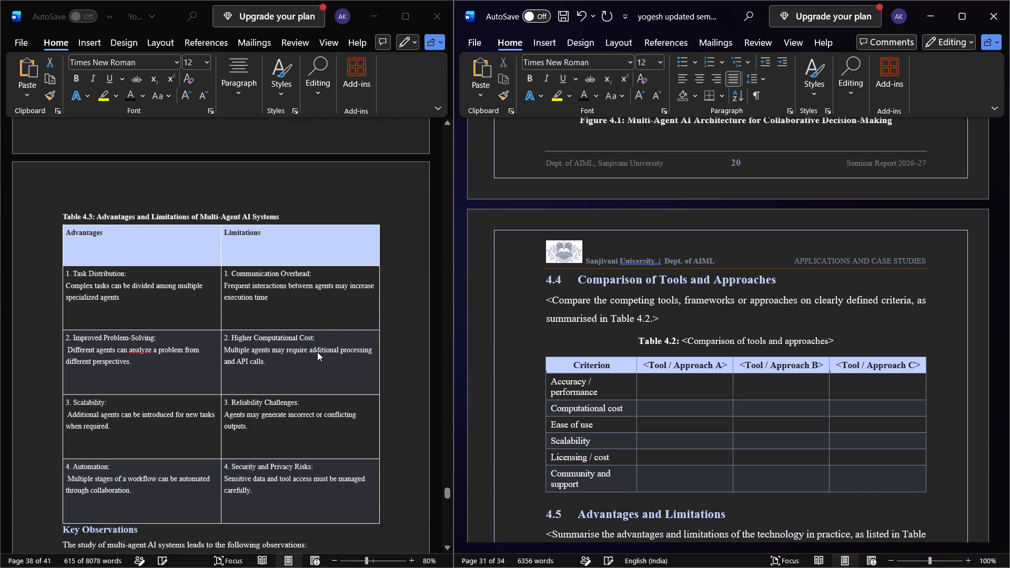
scroll(317, 353, "up", 18)
scroll(317, 356, "up", 10)
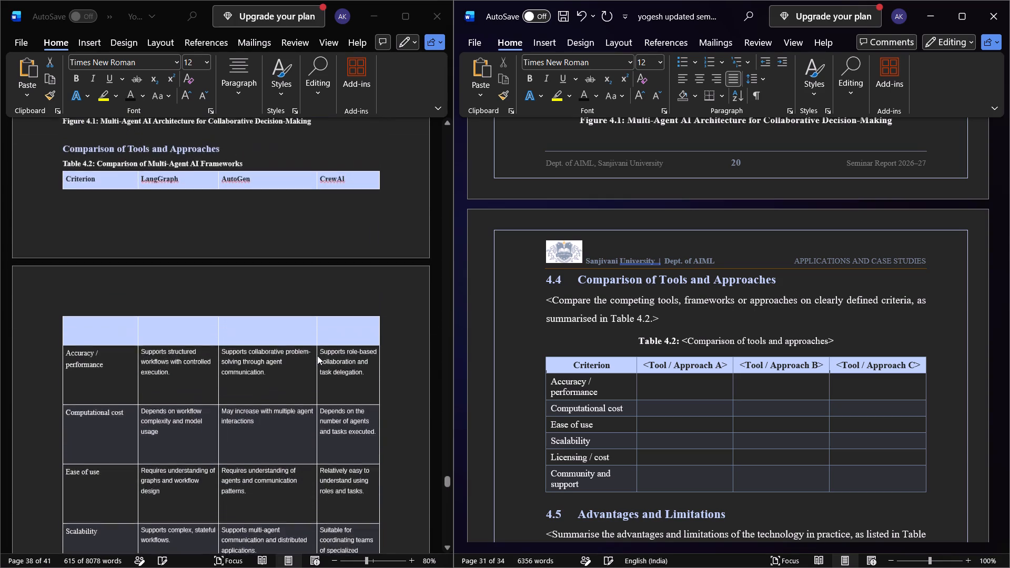
scroll(317, 356, "up", 9)
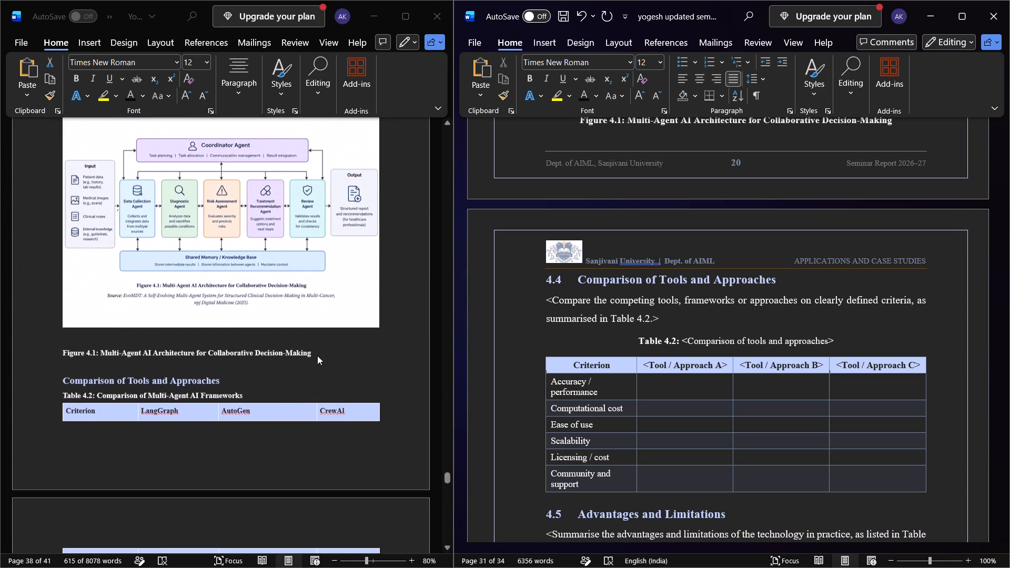
scroll(231, 384, "down", 4)
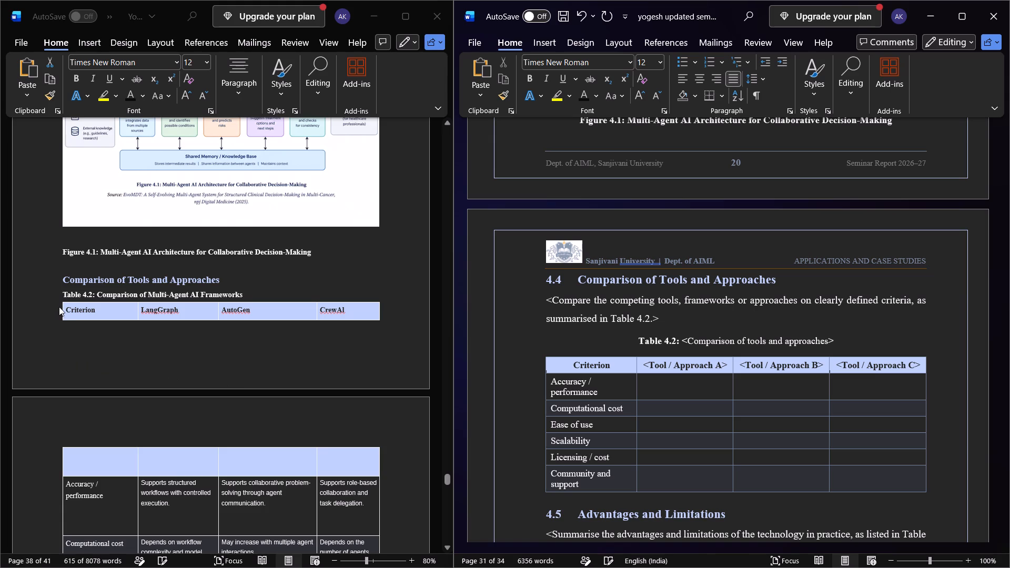
scroll(72, 370, "down", 4)
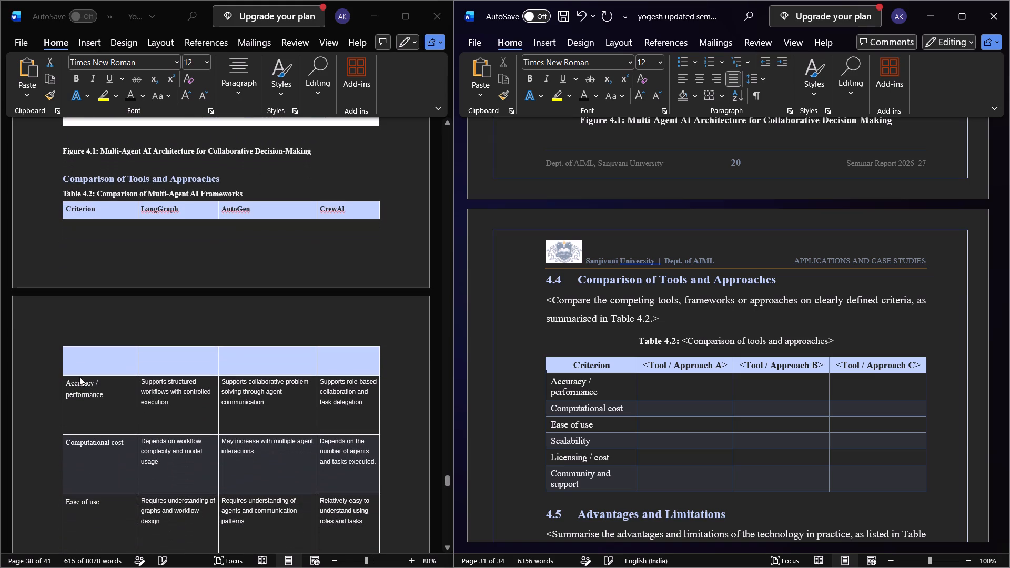
left_click_drag(139, 376, 269, 410)
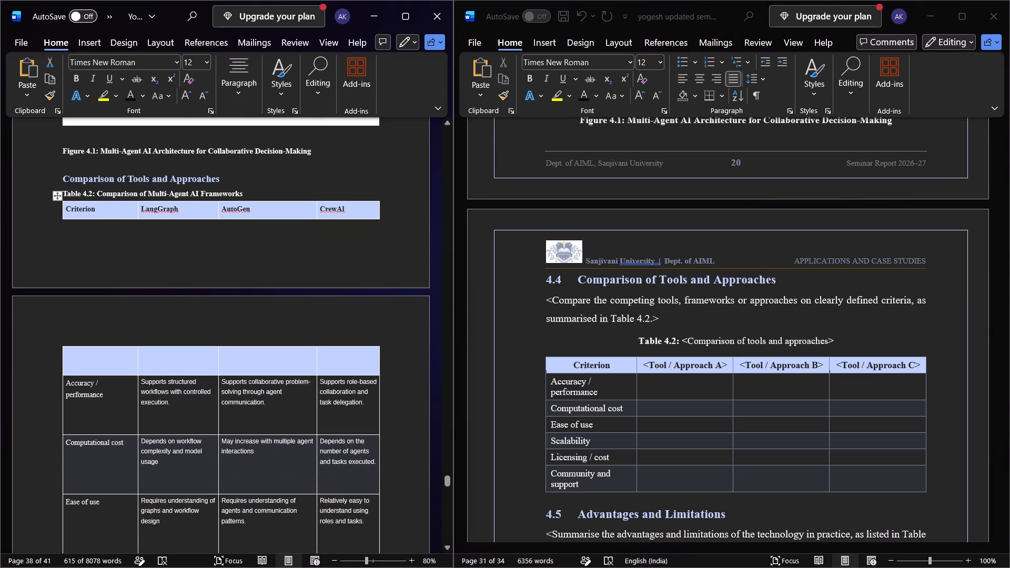
left_click(142, 379)
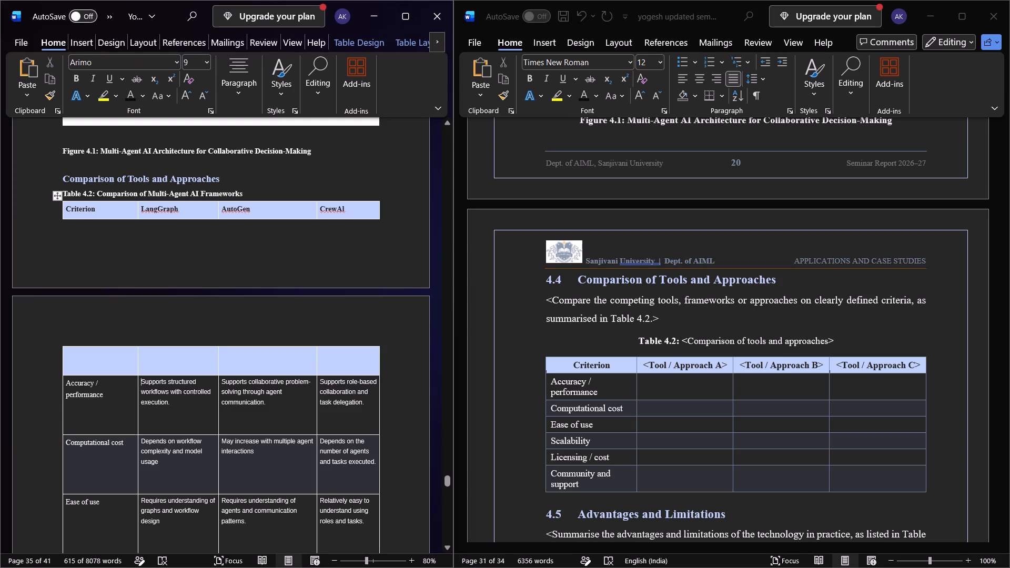
left_click_drag(142, 379, 266, 451)
scroll(242, 413, "down", 8)
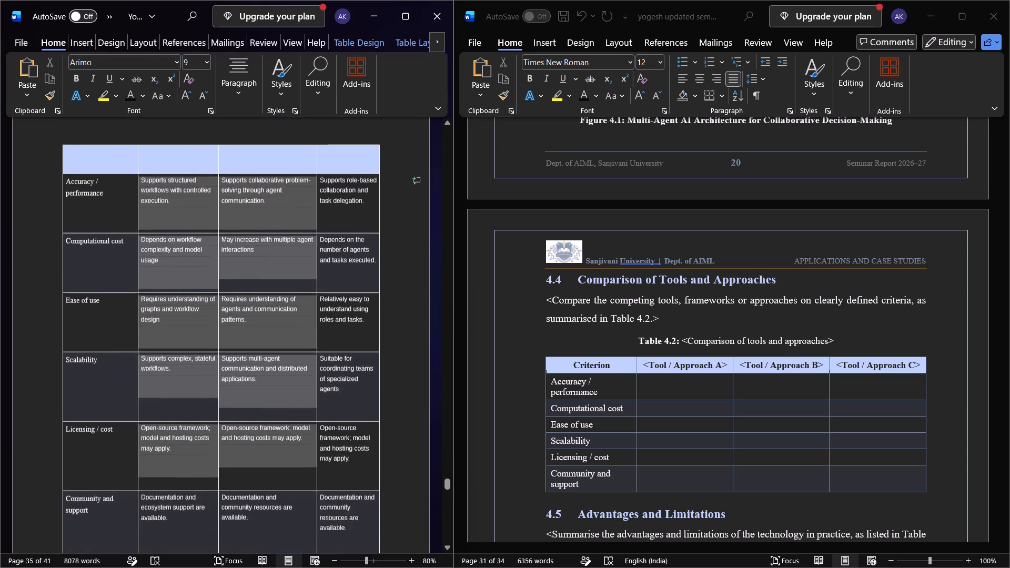
left_click_drag(266, 451, 333, 445)
scroll(272, 450, "down", 4)
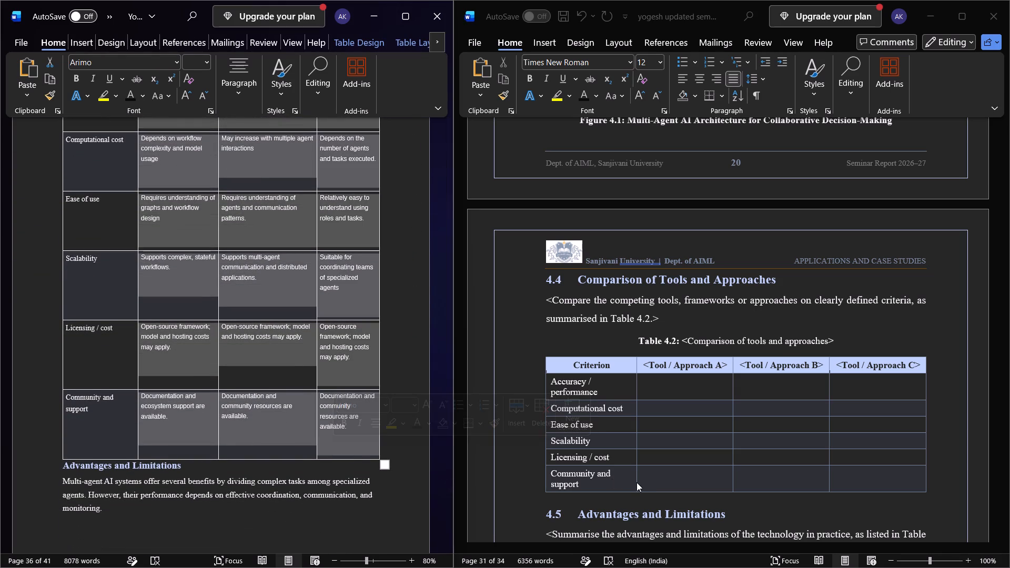
key("ctrl+c")
key("ctrl+c")
Paste the copied comparison cells into the empty tool columns of Table 4.2 under section 4.4 in the updated report.
left_click(663, 389)
left_click(646, 386)
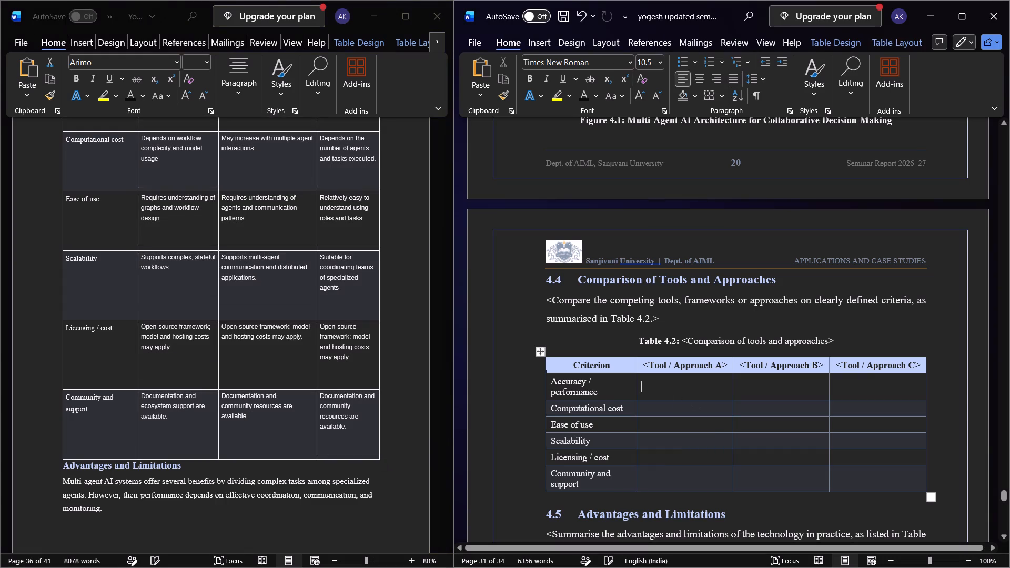
left_click_drag(645, 380, 892, 473)
key("ctrl+v")
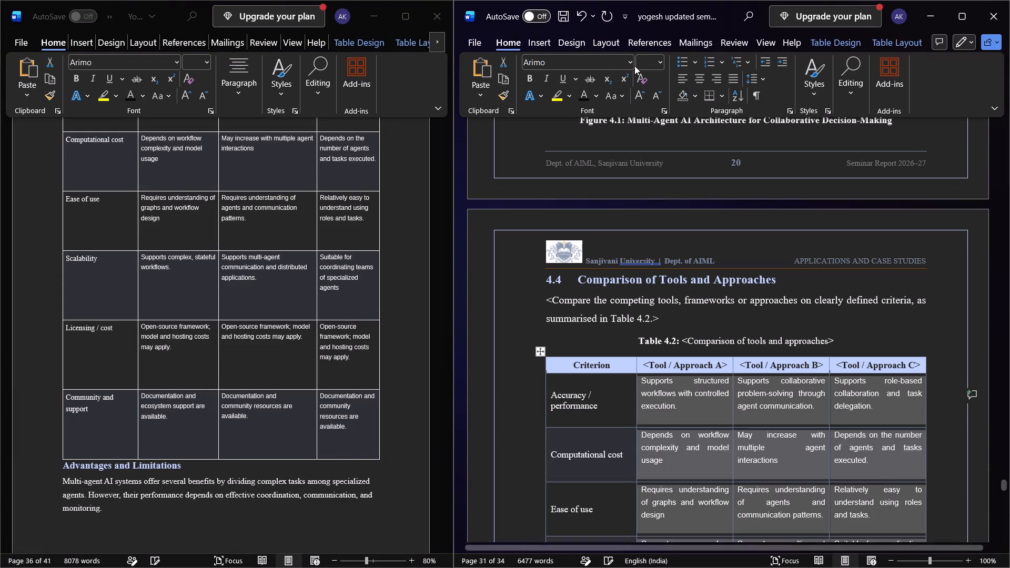
Left-align the pasted text in the three tool columns of Table 4.2.
left_click(686, 74)
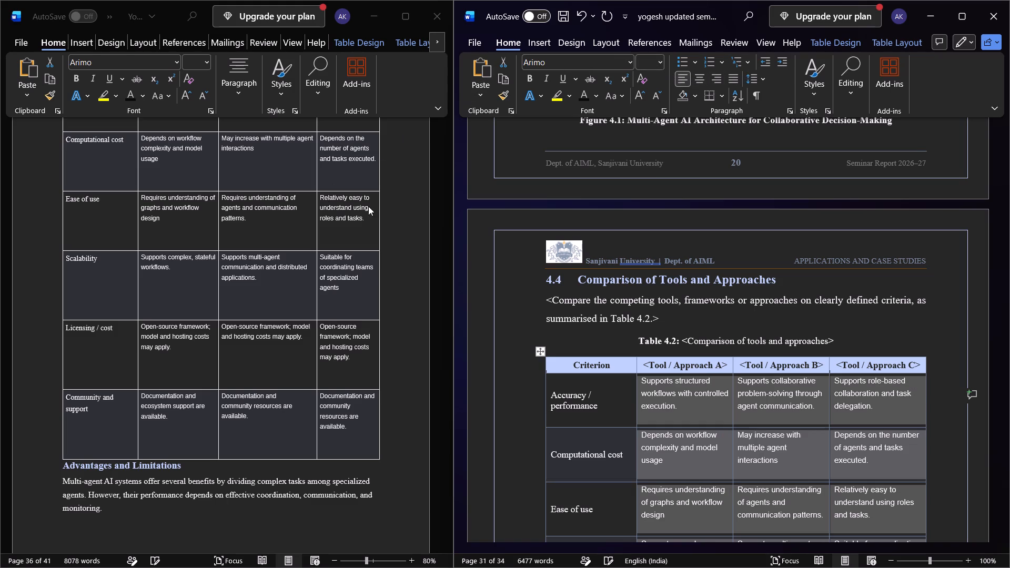
Set the text in the three tool columns of the updated report's Table 4.2 to Times New Roman, size 10.5.
left_click(331, 210)
left_click(341, 206)
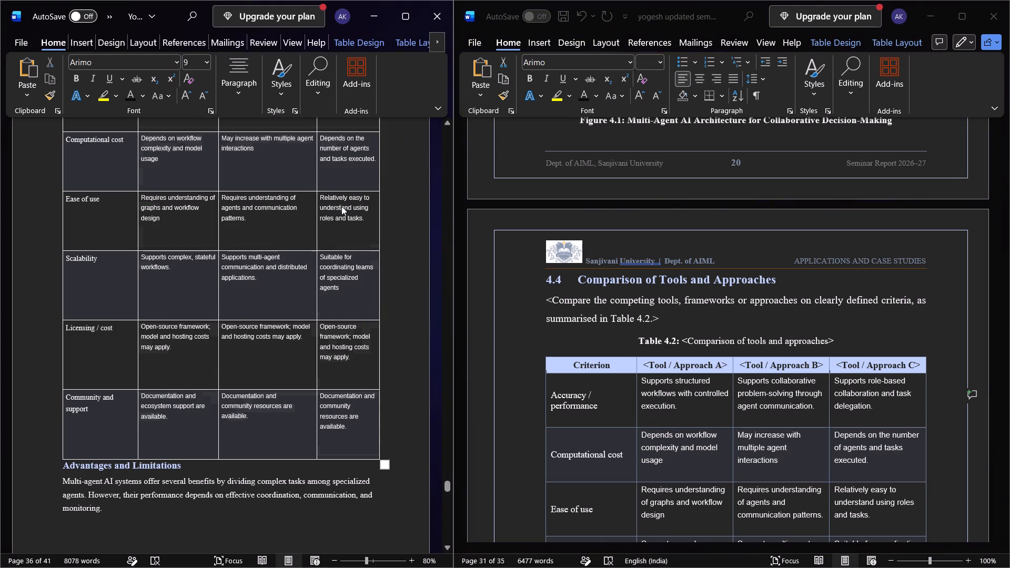
left_click(686, 390)
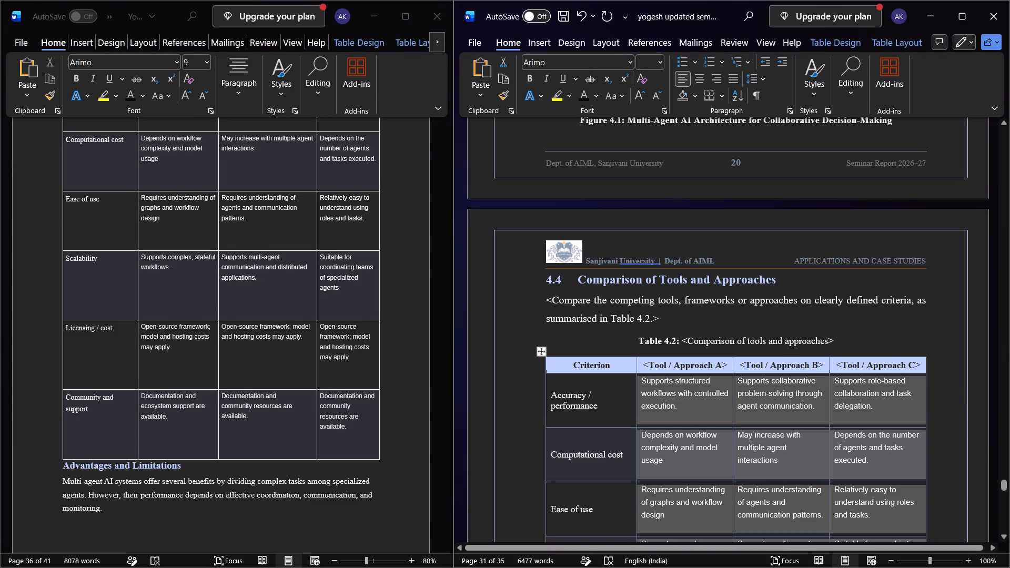
left_click(615, 63)
key("t")
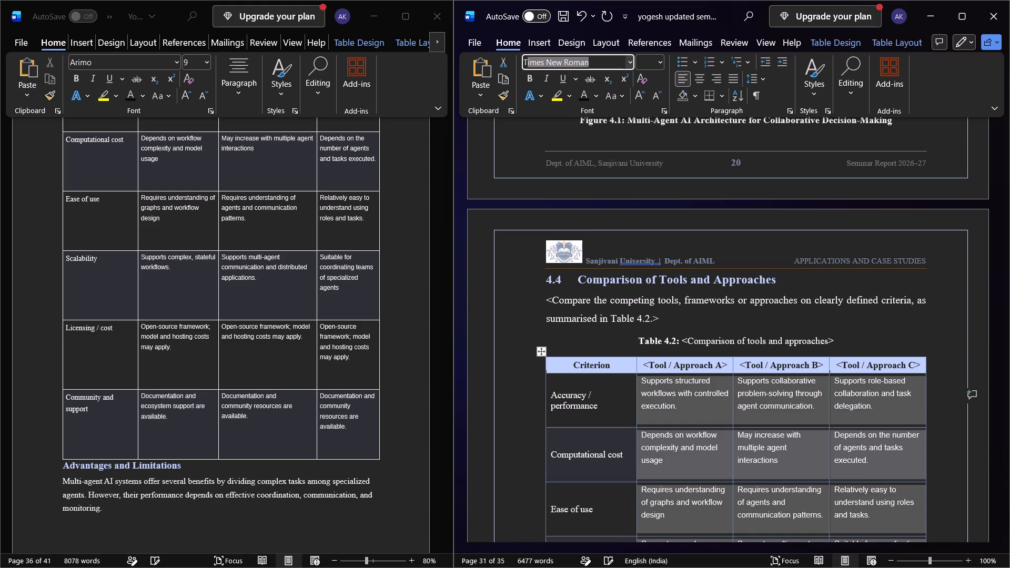
key("Return")
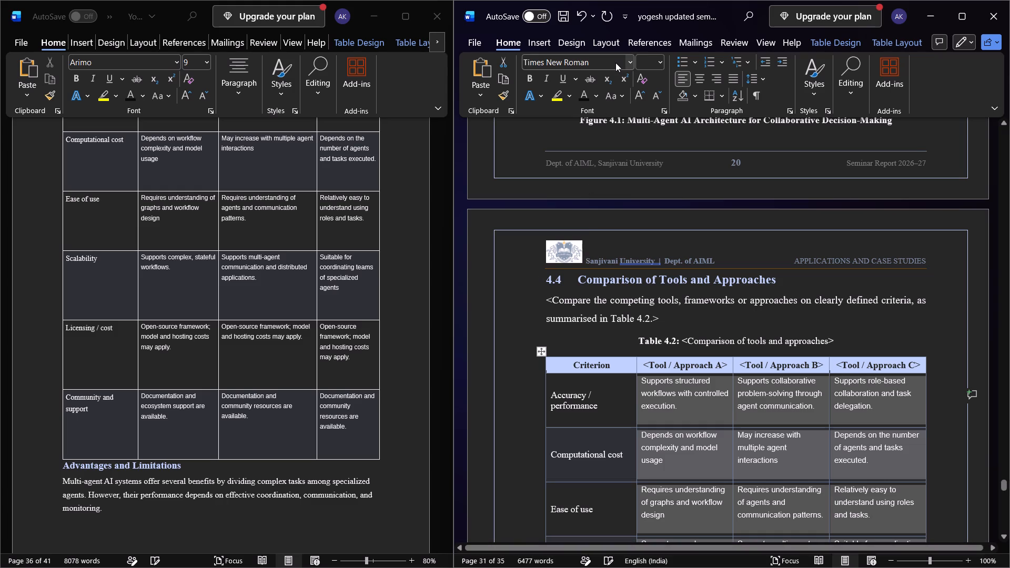
left_click(655, 57)
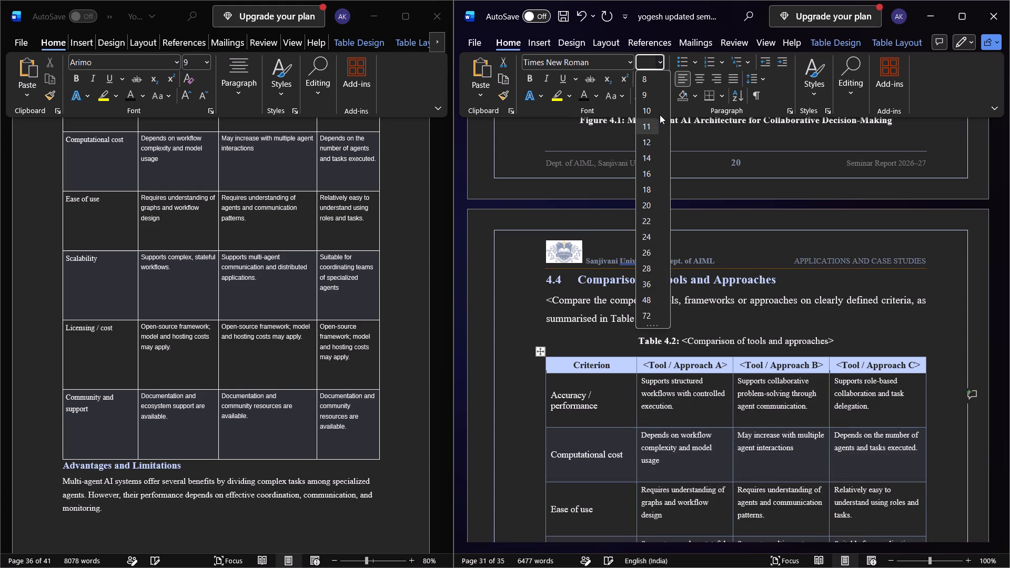
type("10.5")
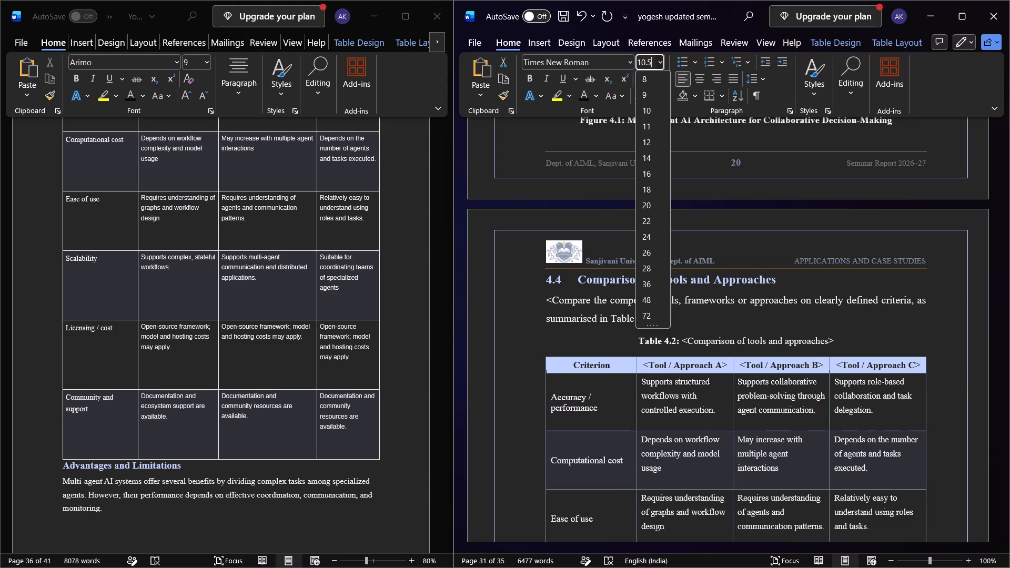
key("Return")
Examine the updated report's Chapter 4 pages from the applications table through the case studies to the formatted Table 4.2.
scroll(670, 100, "up", 4)
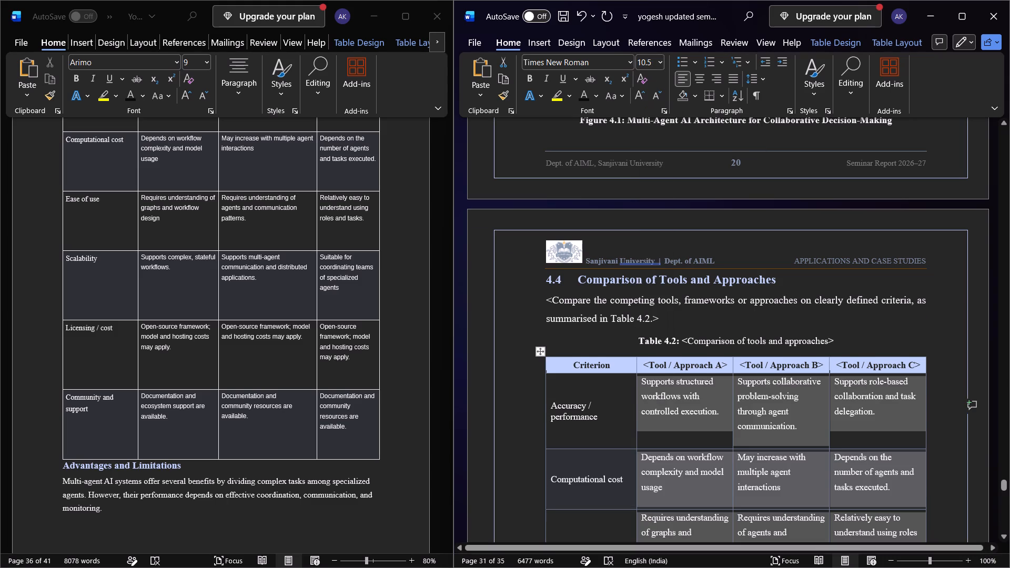
scroll(686, 151, "up", 5)
scroll(715, 296, "up", 12)
scroll(715, 296, "up", 20)
scroll(715, 296, "up", 1)
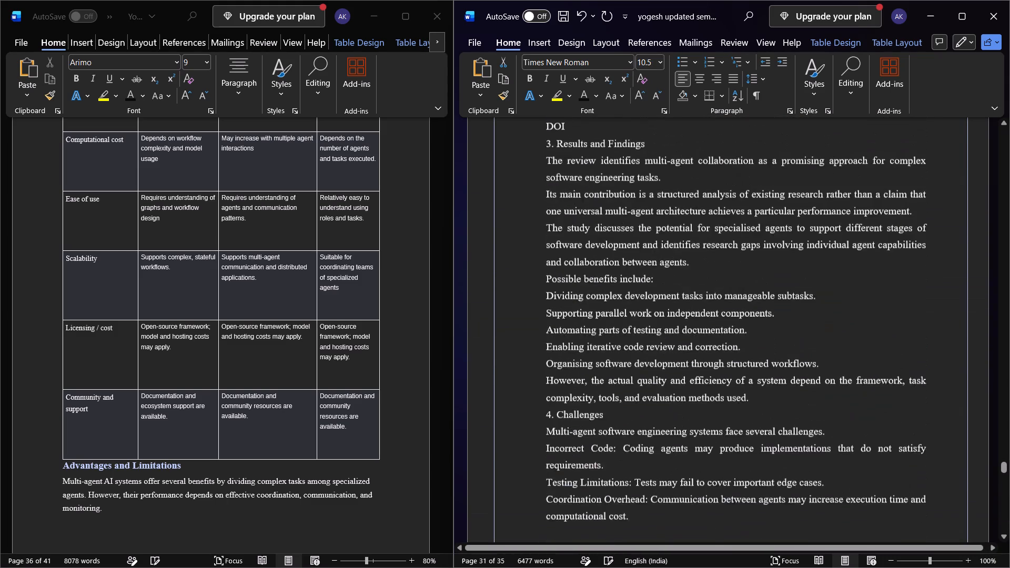
scroll(715, 296, "up", 20)
scroll(715, 296, "up", 20)
scroll(715, 296, "up", 12)
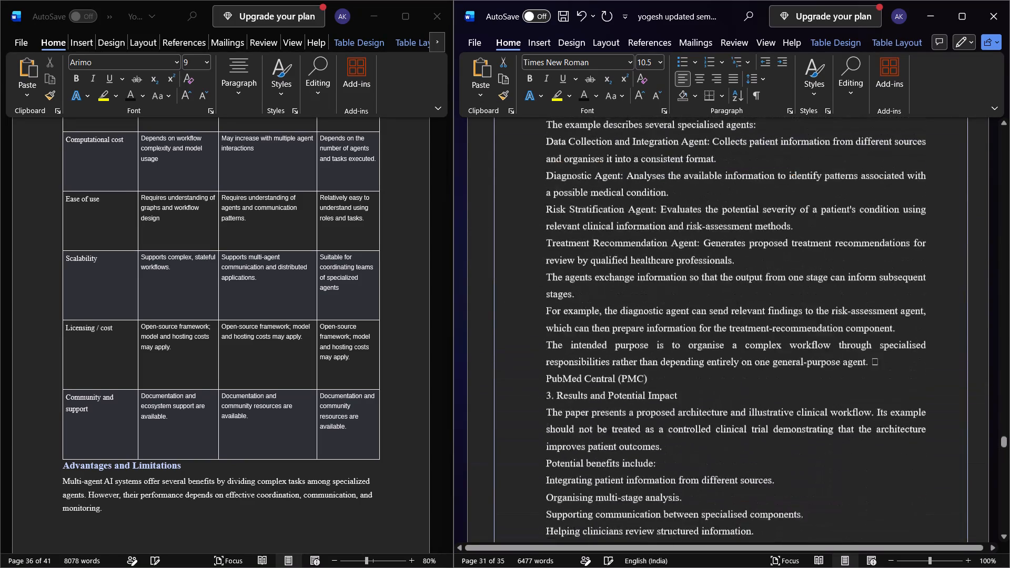
scroll(728, 268, "up", 20)
scroll(728, 268, "up", 11)
left_click(740, 341)
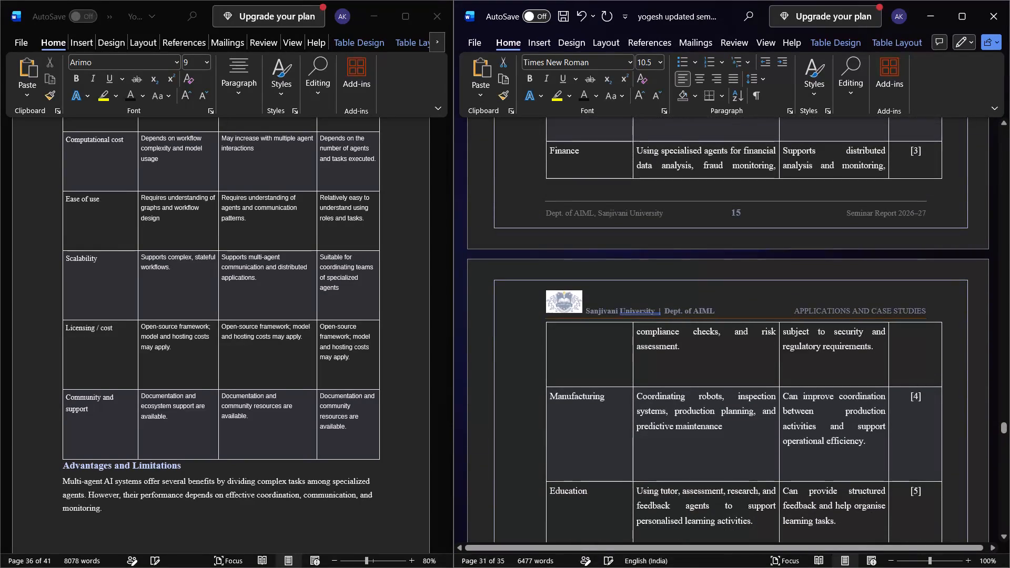
scroll(740, 341, "down", 20)
scroll(740, 341, "down", 2)
scroll(740, 338, "up", 1)
scroll(740, 338, "down", 13)
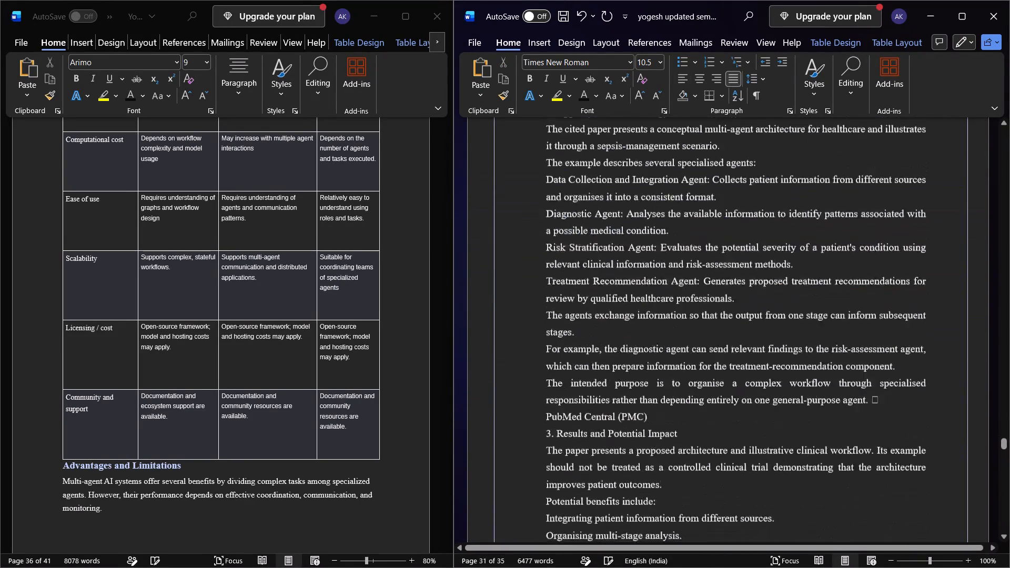
scroll(742, 335, "down", 10)
scroll(739, 327, "up", 1)
scroll(739, 328, "down", 20)
scroll(739, 328, "down", 14)
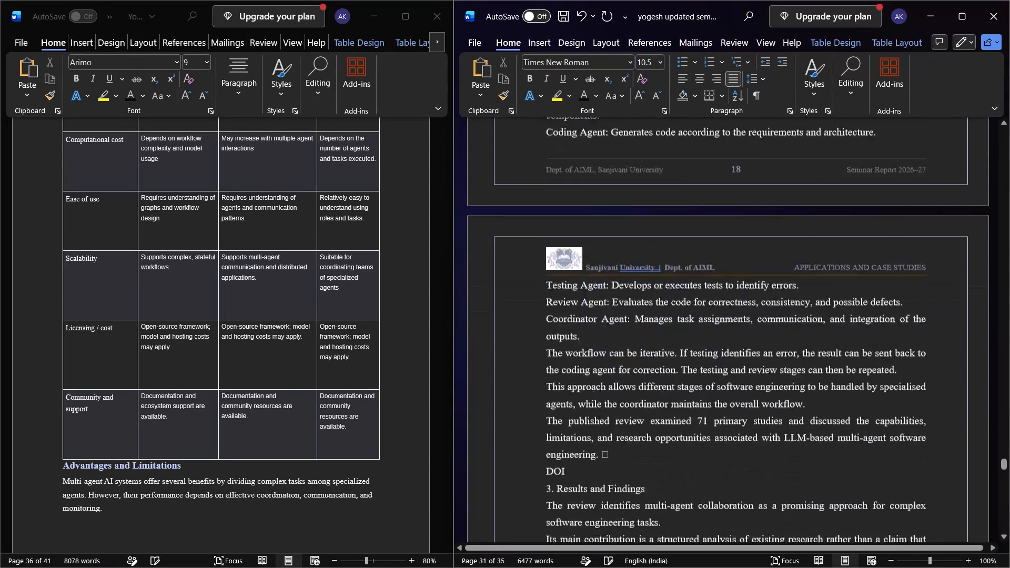
scroll(735, 332, "down", 18)
scroll(736, 334, "down", 18)
scroll(734, 329, "down", 15)
left_click(710, 280)
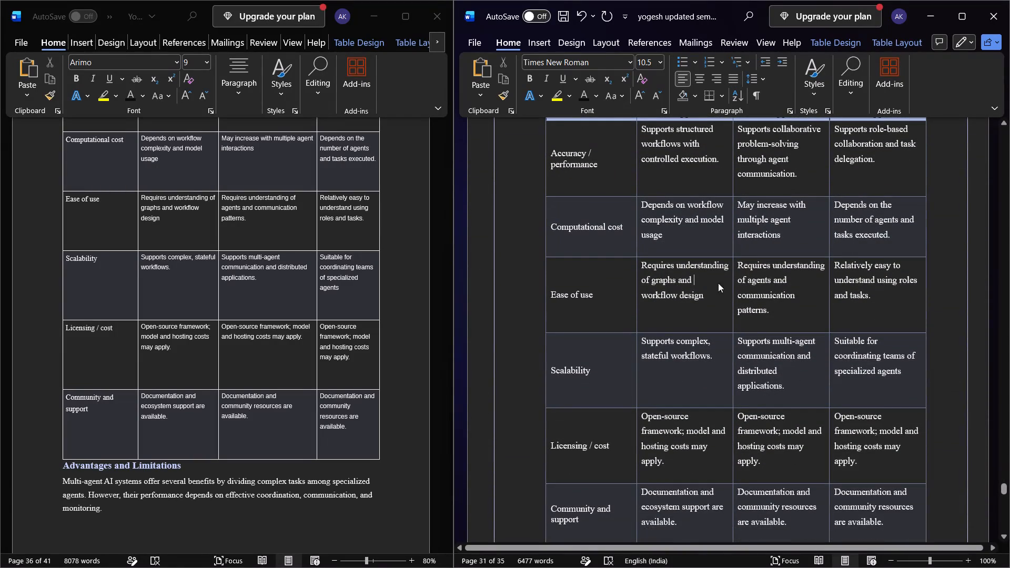
left_click(623, 298)
Copy the introductory paragraph under Advantages and Limitations in the other document.
scroll(640, 302, "down", 8)
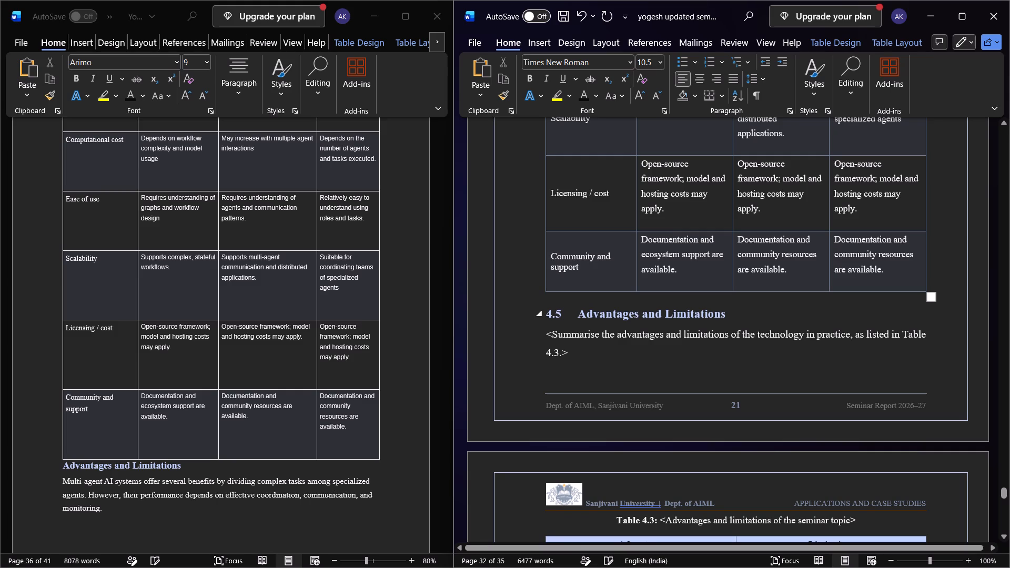
scroll(245, 333, "down", 3)
scroll(522, 318, "down", 1)
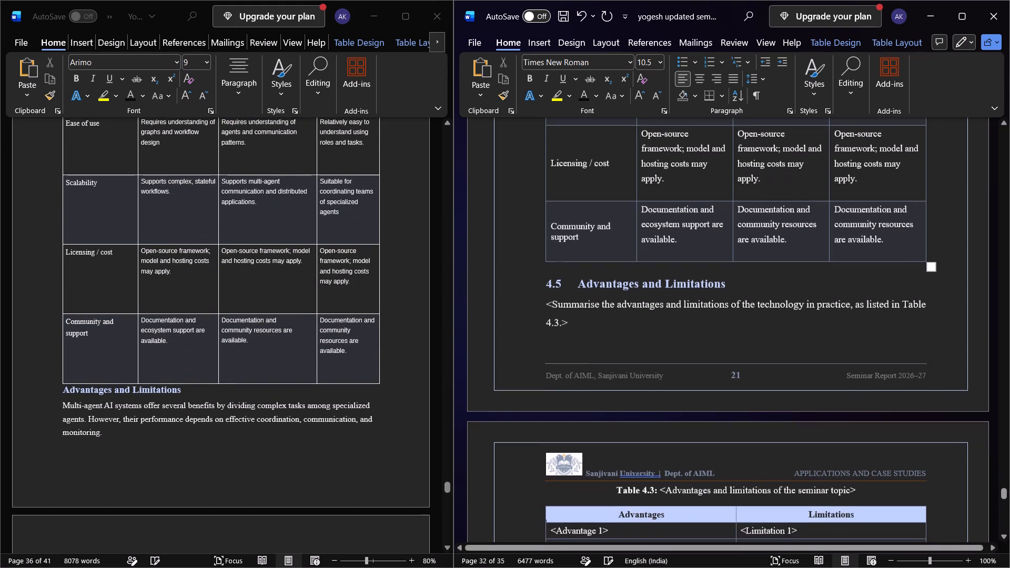
scroll(519, 321, "down", 1)
scroll(133, 393, "down", 6)
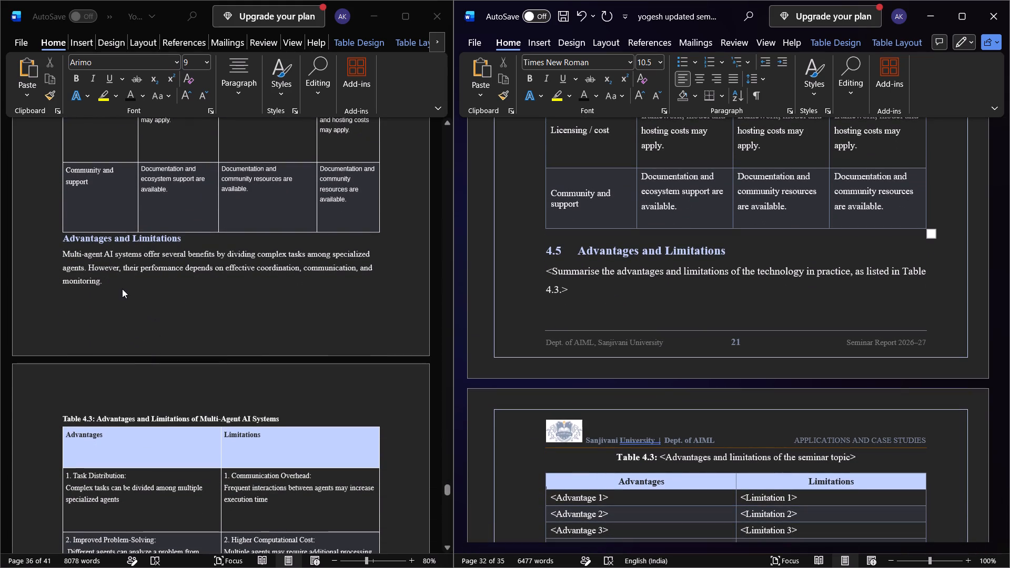
left_click(112, 286)
left_click(120, 288)
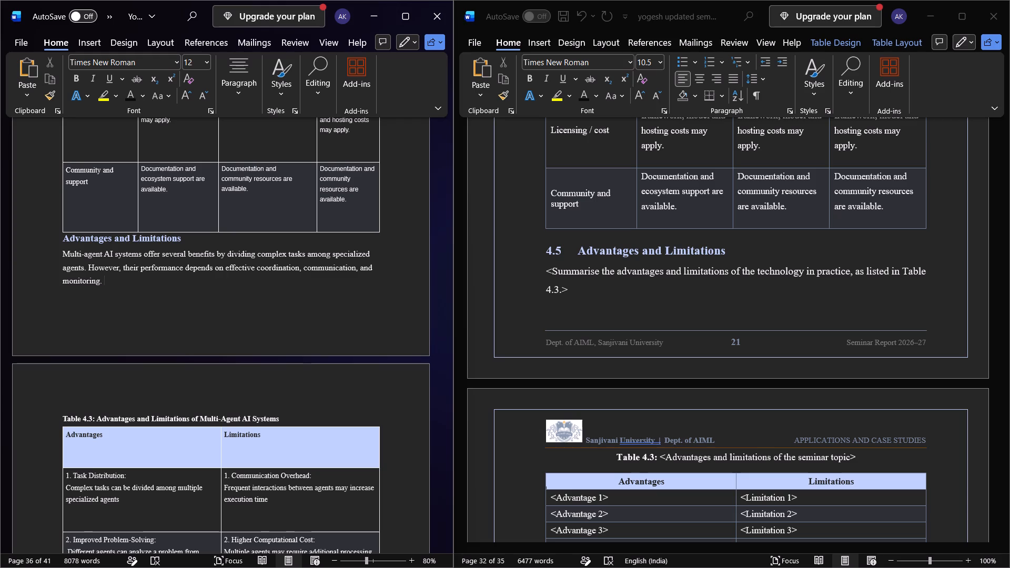
left_click_drag(105, 285, 54, 266)
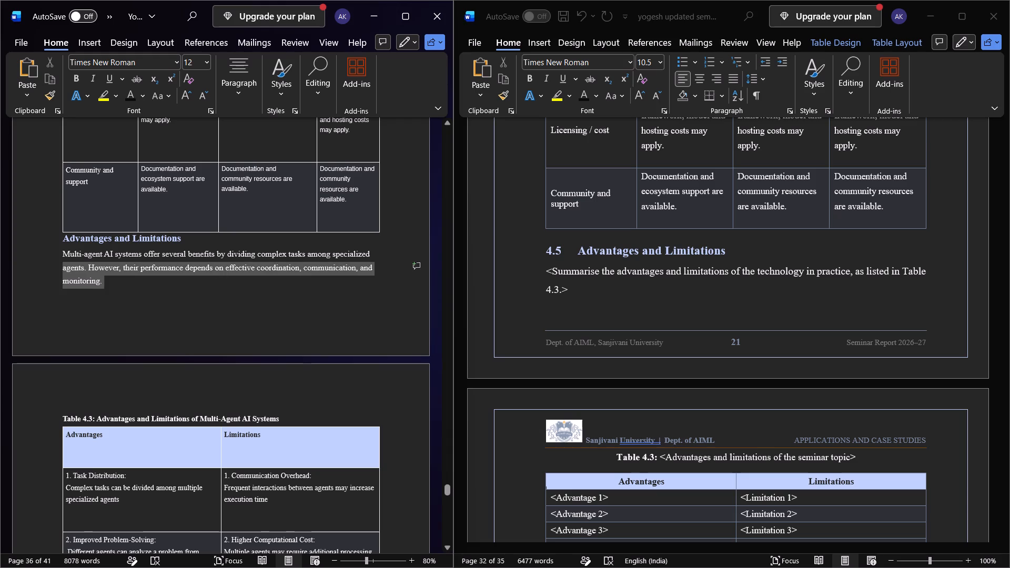
left_click_drag(54, 266, 53, 258)
key("ctrl+c")
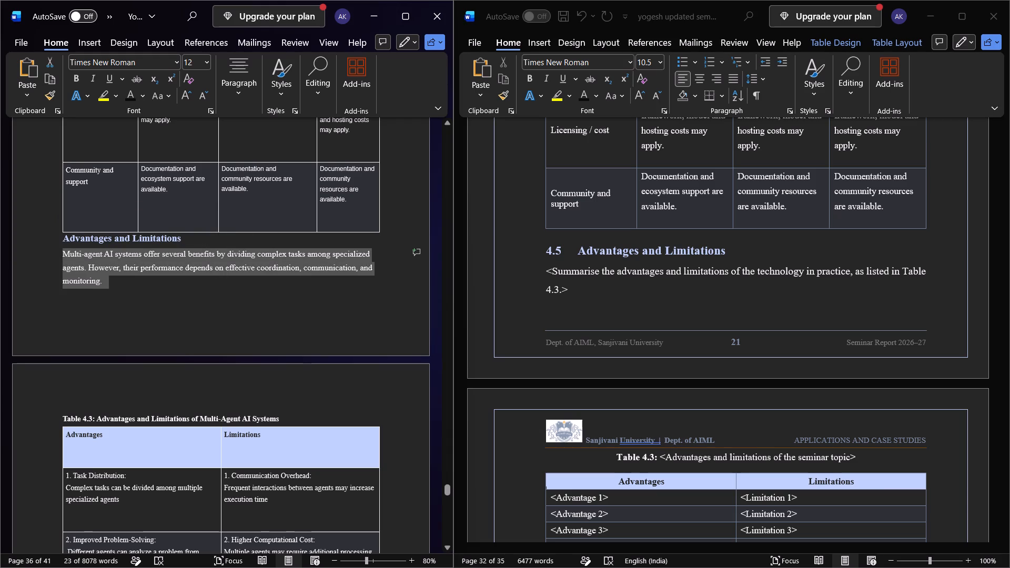
Replace the placeholder text under section 4.5 Advantages and Limitations in the updated report with the copied paragraph.
left_click(553, 281)
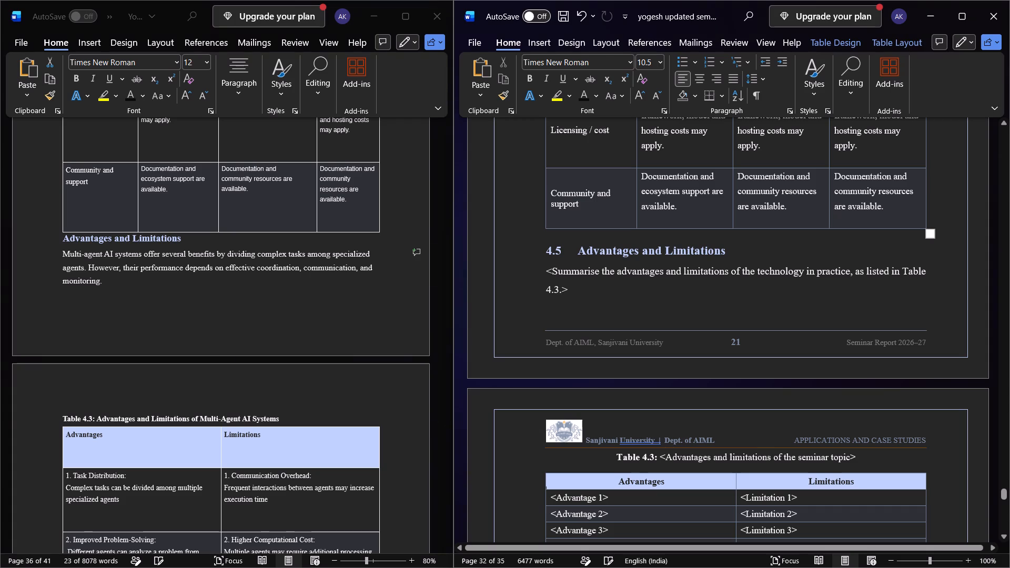
left_click(567, 270)
left_click_drag(592, 296, 522, 278)
key("ctrl+v")
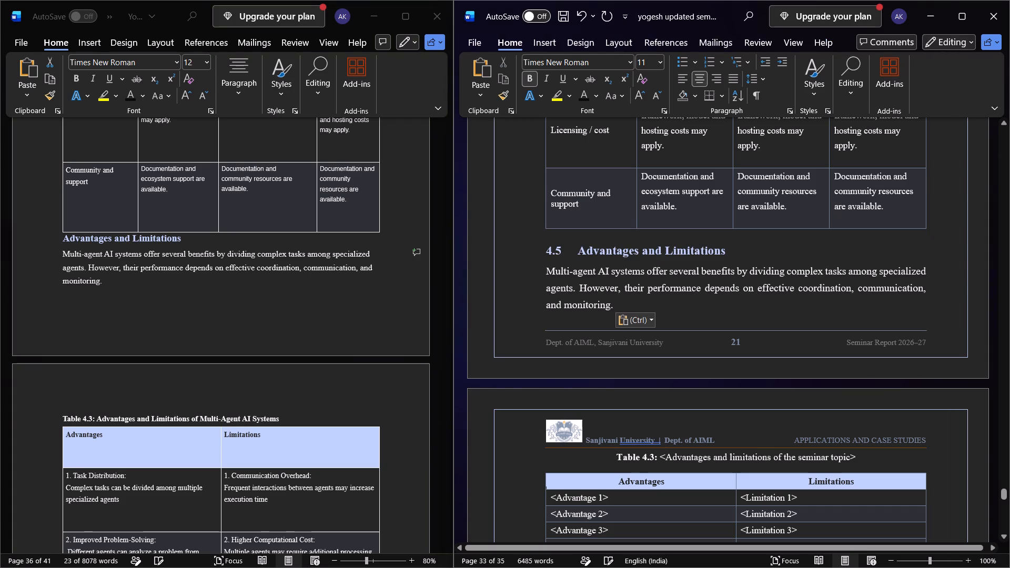
left_click(621, 287)
left_click(611, 247)
Apply the formatting of a bullet under section 4.6 Key Observations to the section 4.5 paragraph with Format Painter.
scroll(610, 266, "down", 3)
left_click(599, 407)
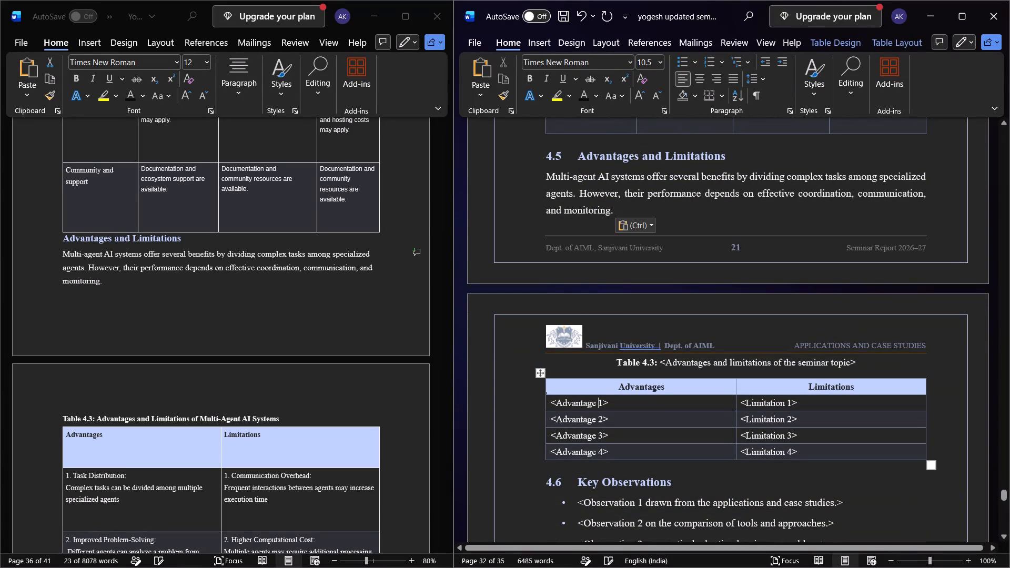
left_click(620, 512)
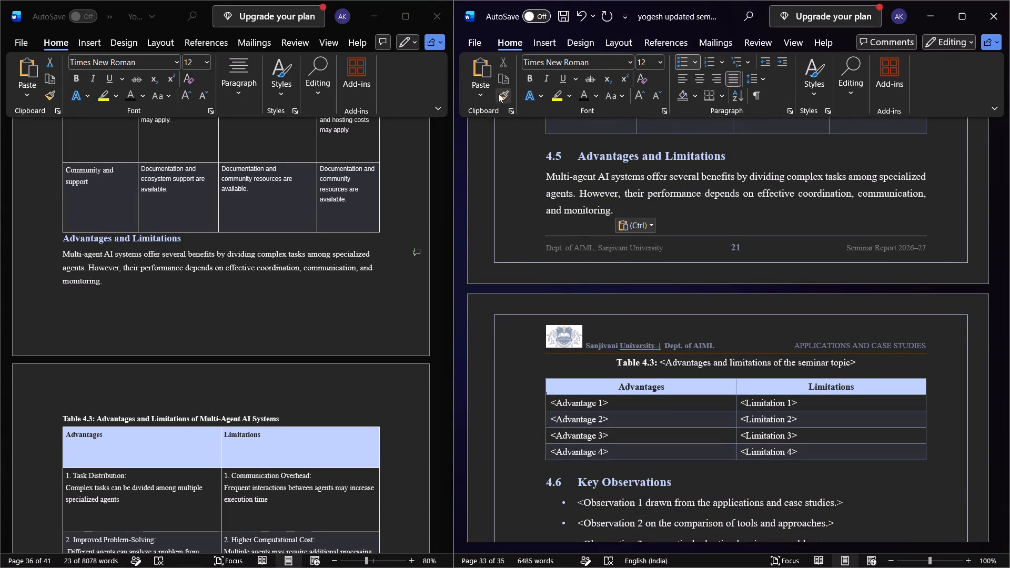
left_click(498, 94)
left_click_drag(620, 214, 557, 176)
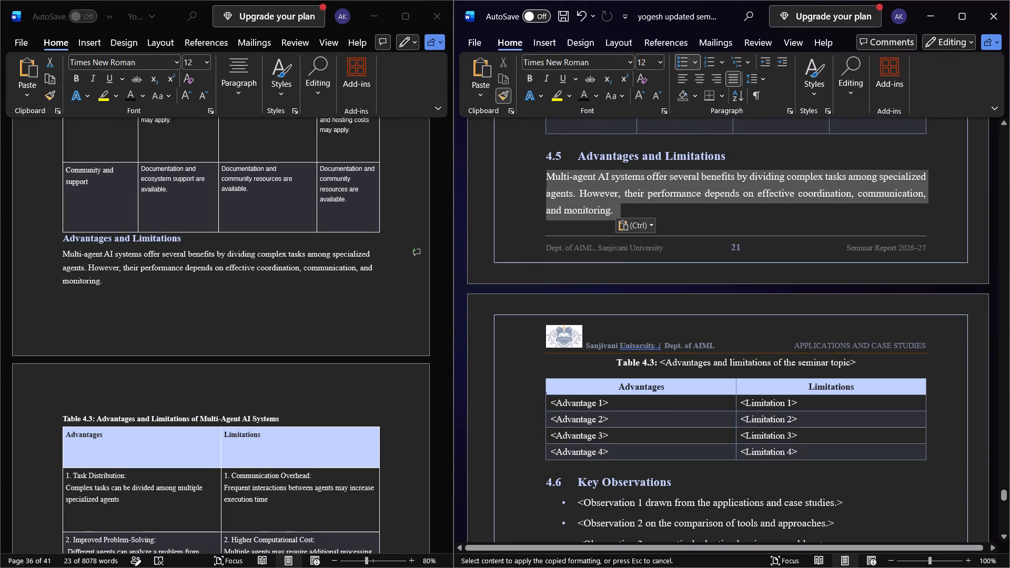
left_click_drag(557, 176, 550, 175)
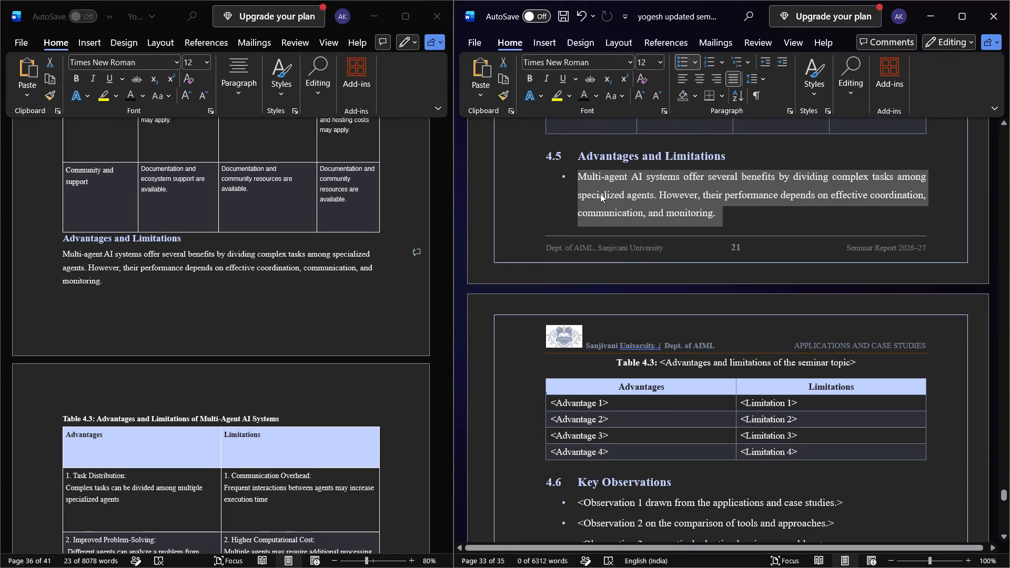
Remove the bullet and its indent from the section 4.5 Advantages and Limitations paragraph.
left_click(574, 169)
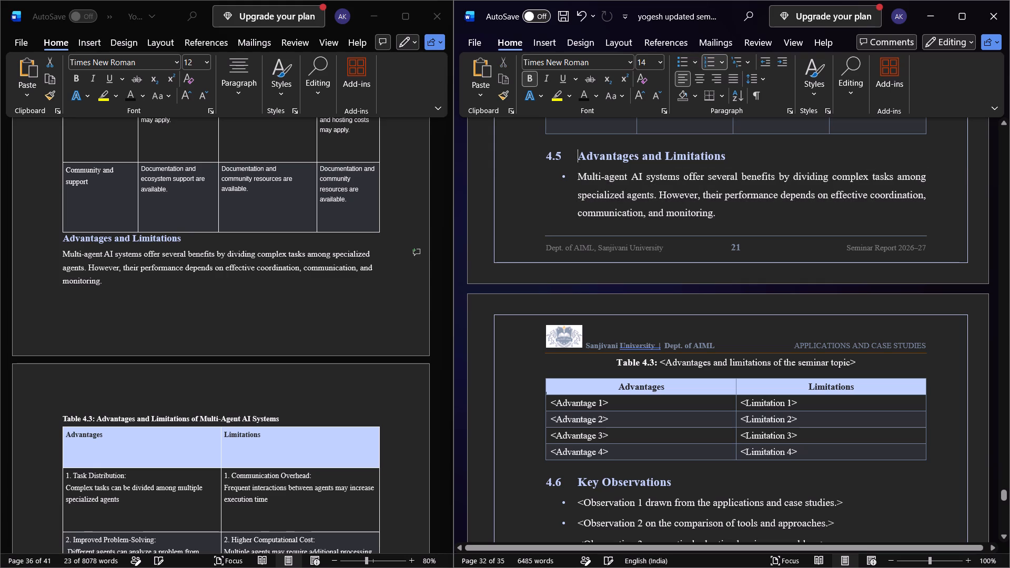
left_click(579, 176)
key("BackSpace")
key("BackSpace")
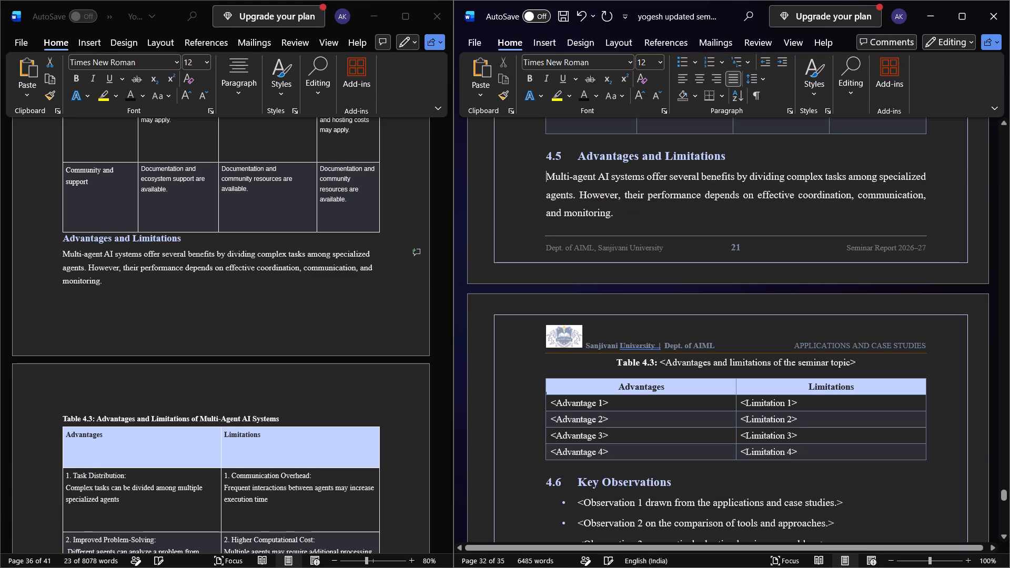
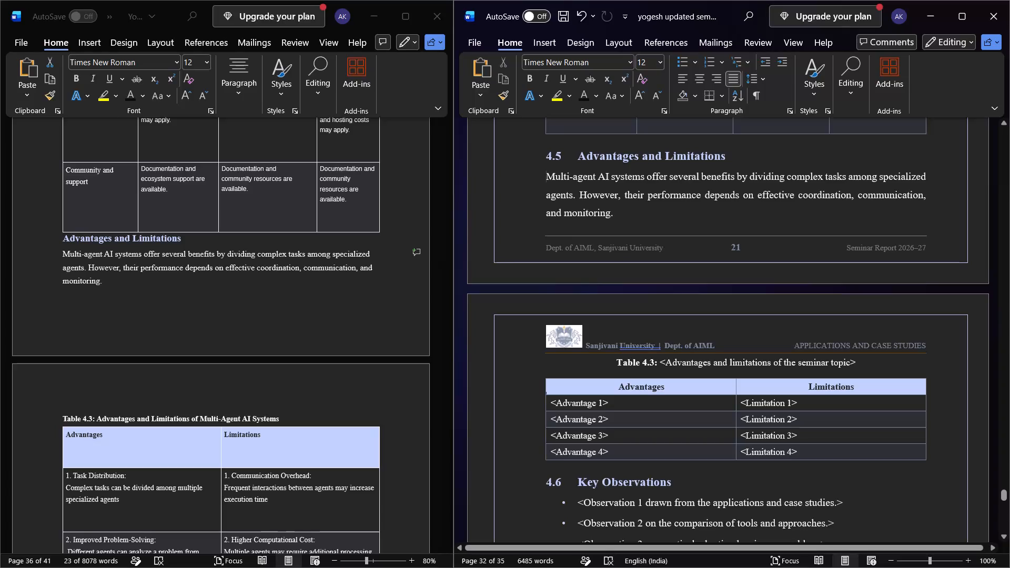
Examine the Table 4.3 and section 4.6 Key Observations placeholders in the updated report.
scroll(615, 181, "down", 1)
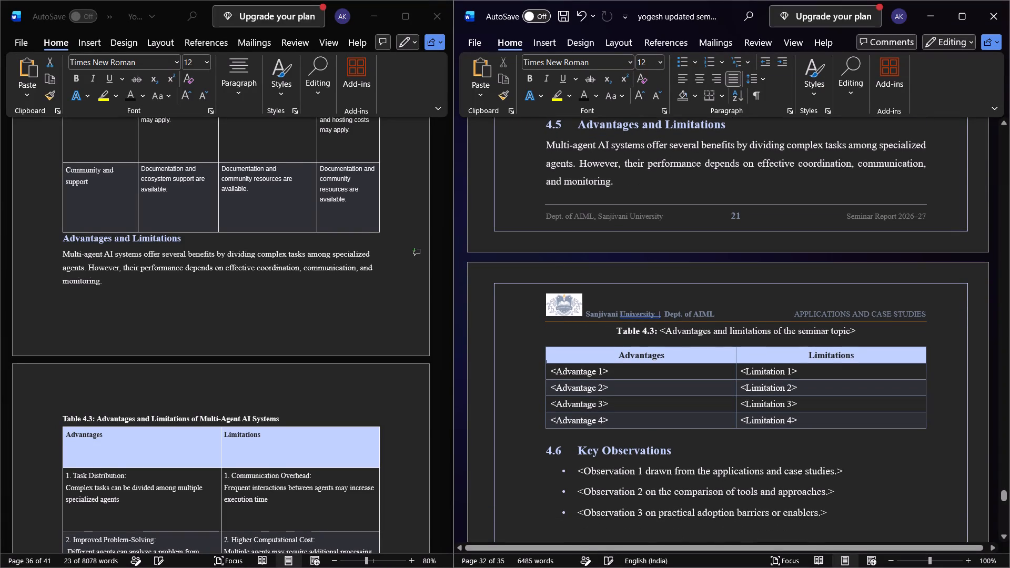
scroll(613, 182, "down", 2)
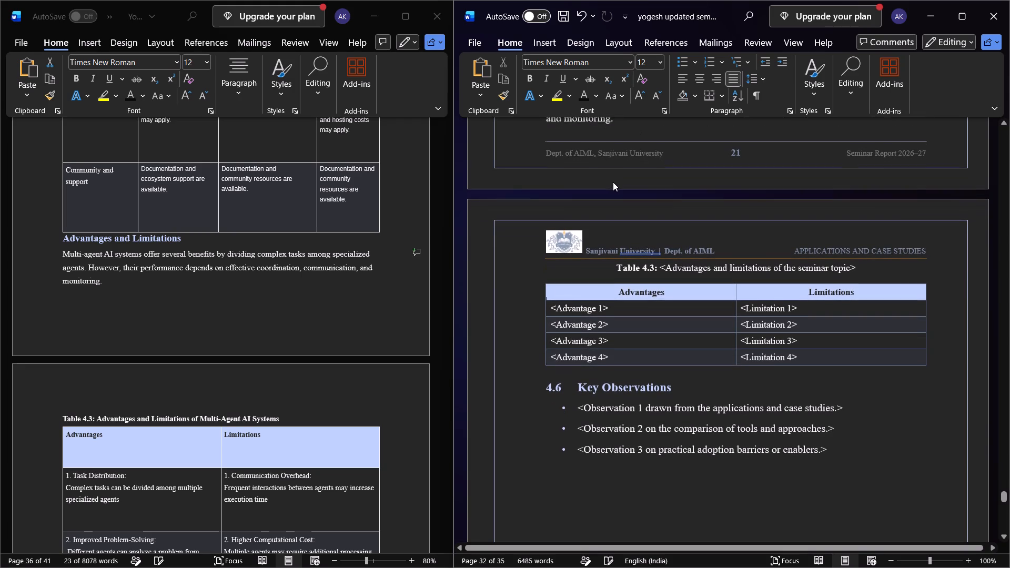
scroll(613, 182, "down", 2)
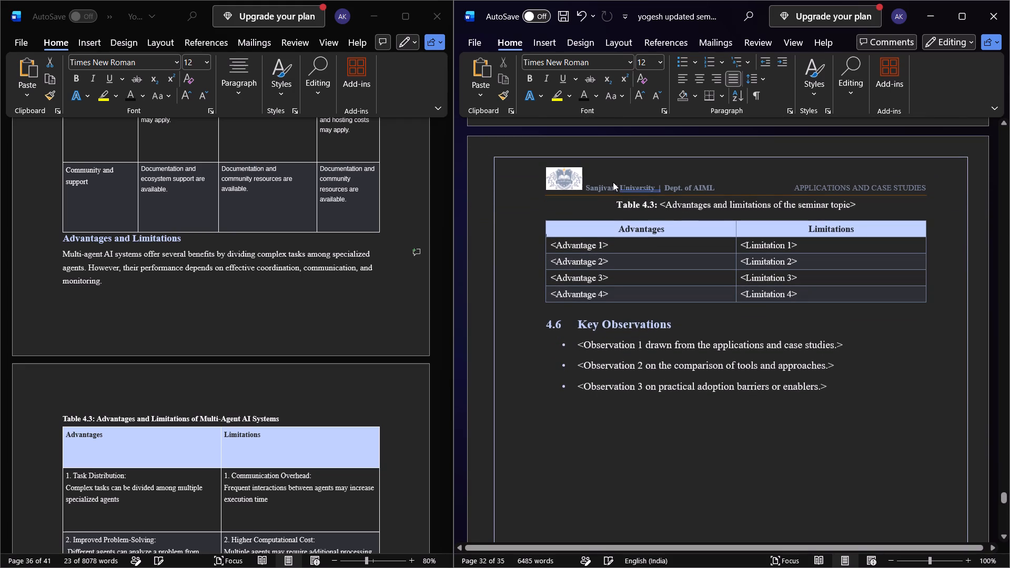
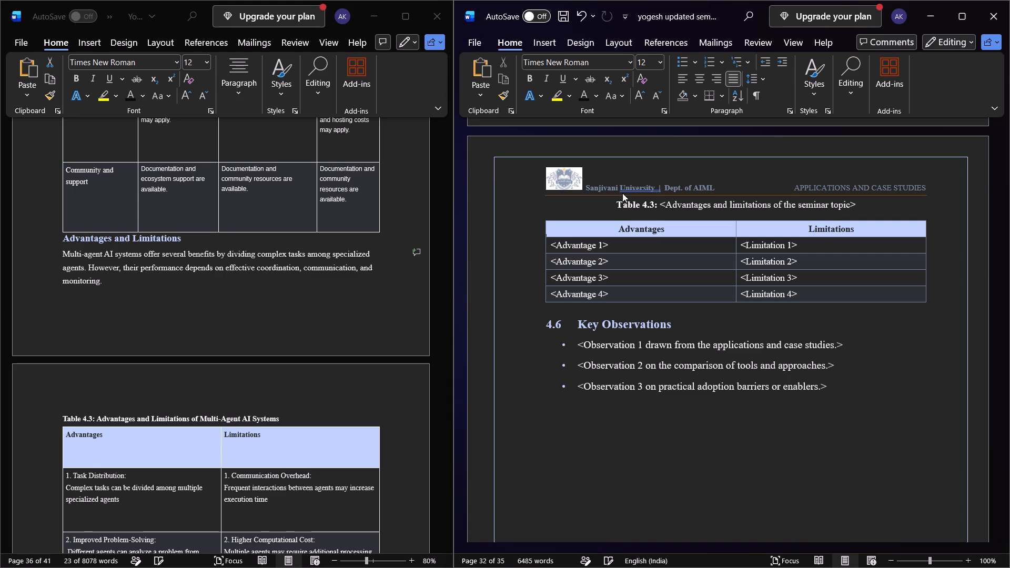
Examine section 4.5 Advantages and Limitations and the Table 4.3 and section 4.6 placeholders in the updated report.
scroll(622, 193, "down", 2)
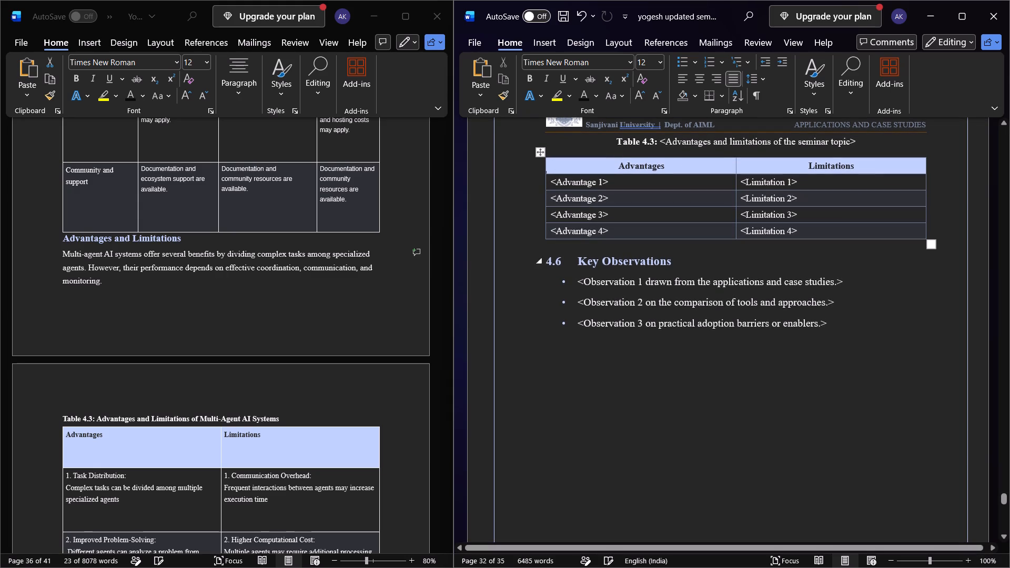
scroll(685, 228, "up", 6)
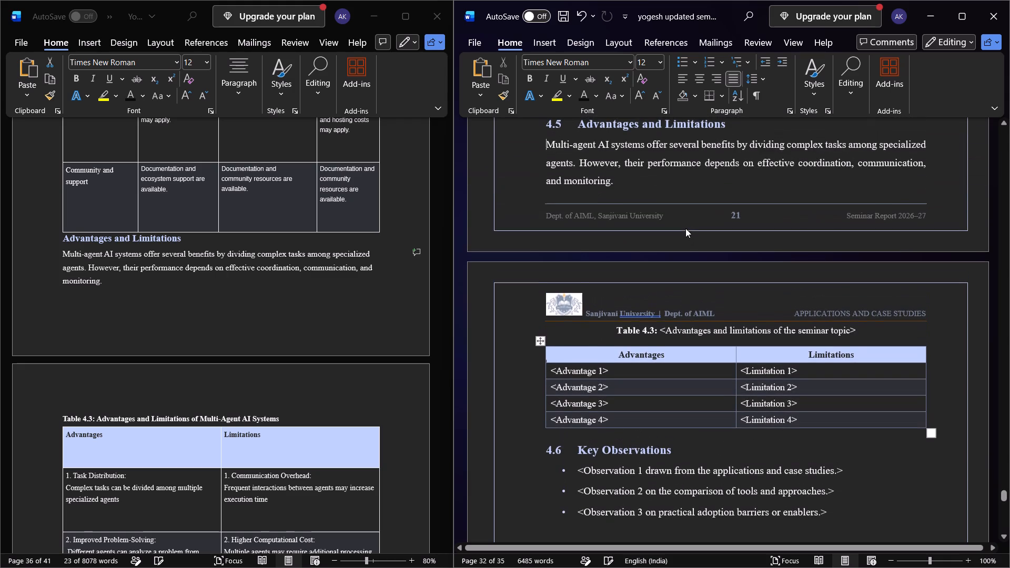
scroll(685, 228, "up", 1)
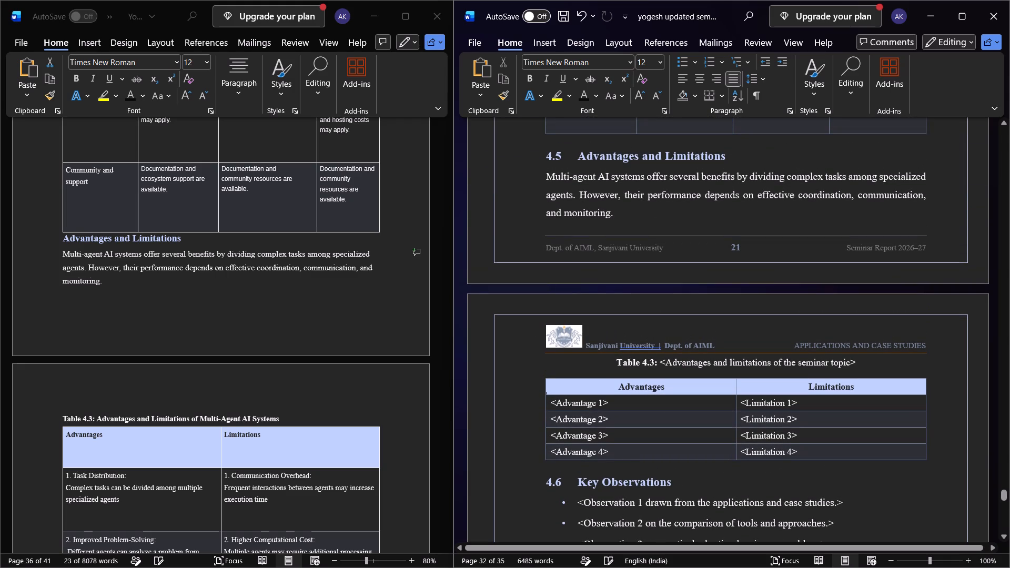
scroll(685, 228, "up", 1)
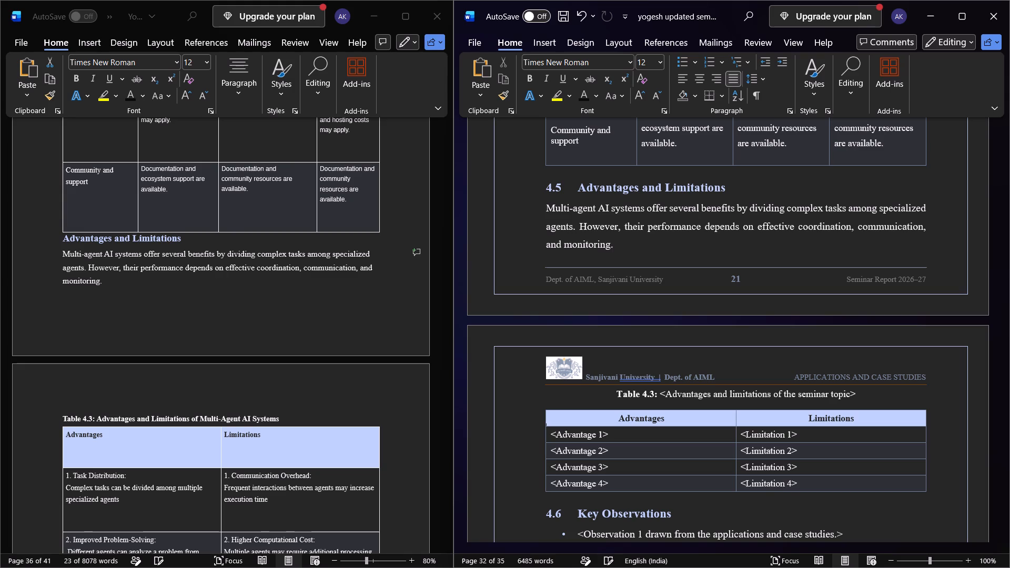
scroll(685, 228, "up", 3)
scroll(685, 228, "down", 1)
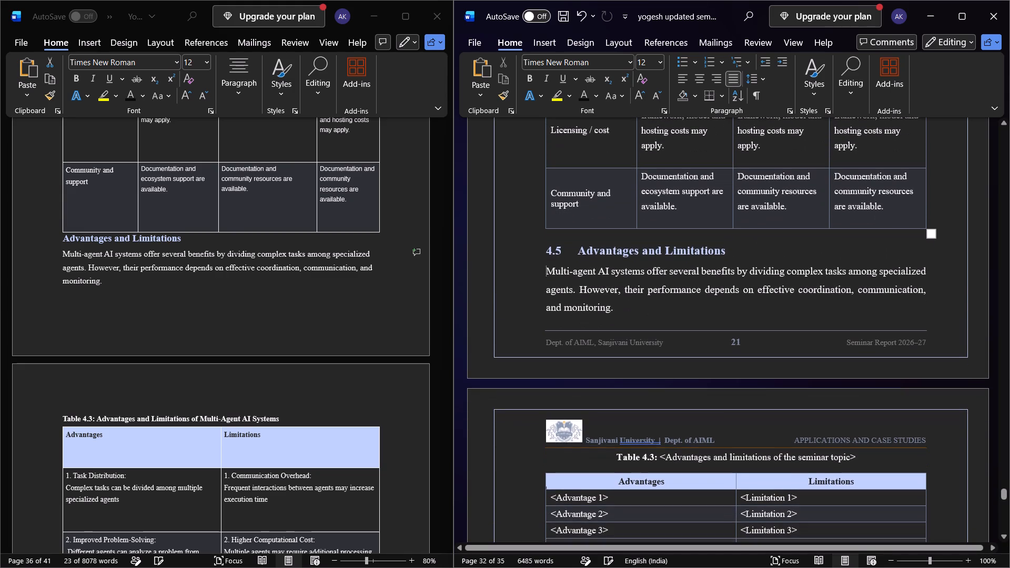
scroll(680, 212, "down", 4)
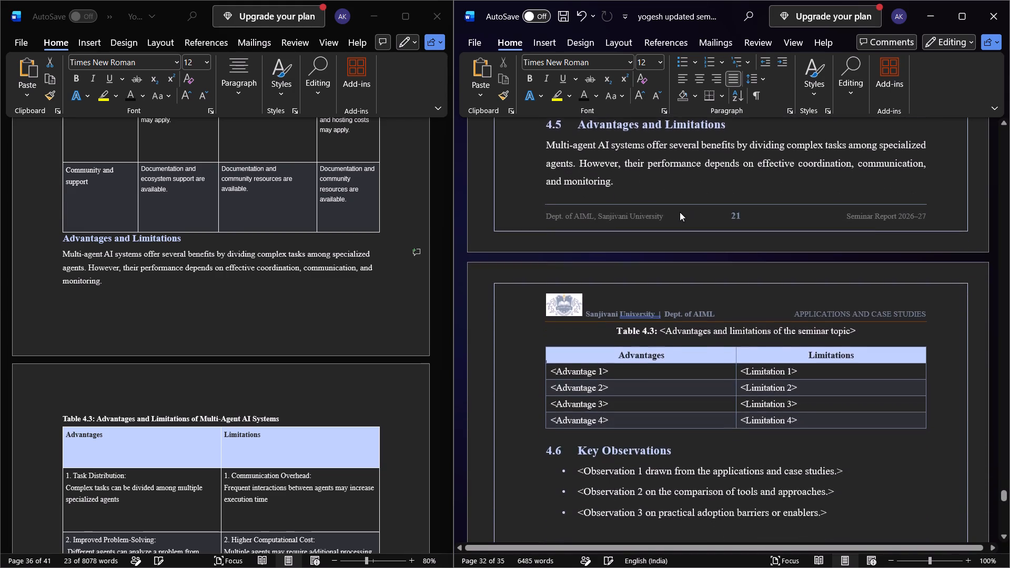
scroll(680, 212, "down", 3)
Replace the Table 4.3 caption placeholder with "Advantages and Limitations of Multi-Agent AI Systems" copied from the other document, pasted as text only.
left_click(282, 411)
left_click_drag(284, 415, 101, 417)
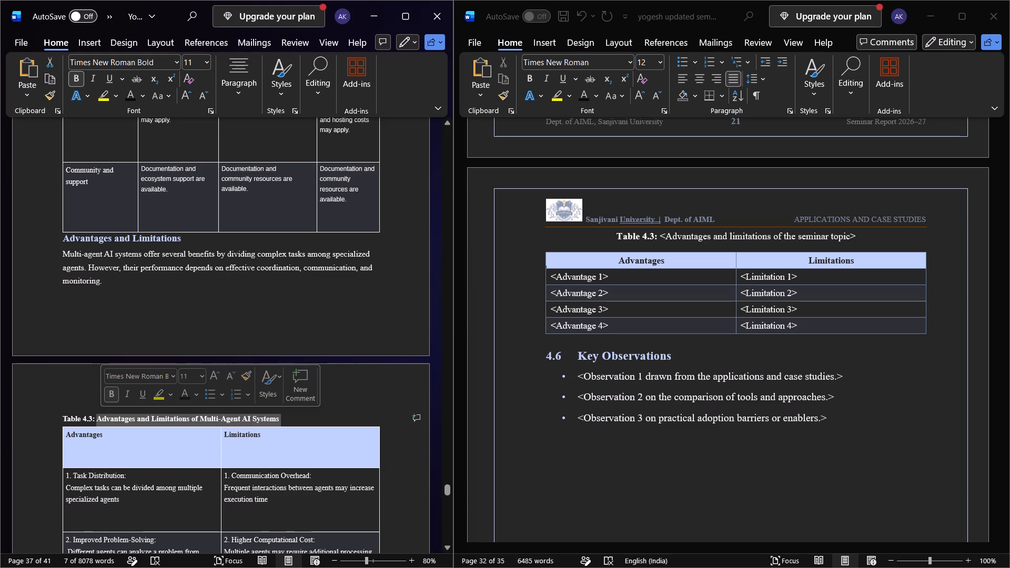
key("ctrl+c")
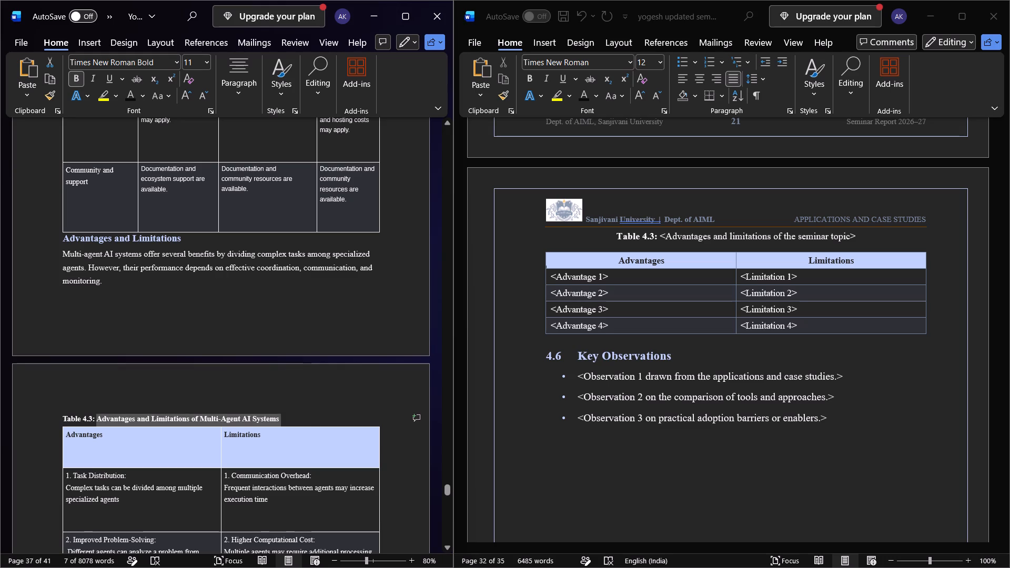
key("super+Tab")
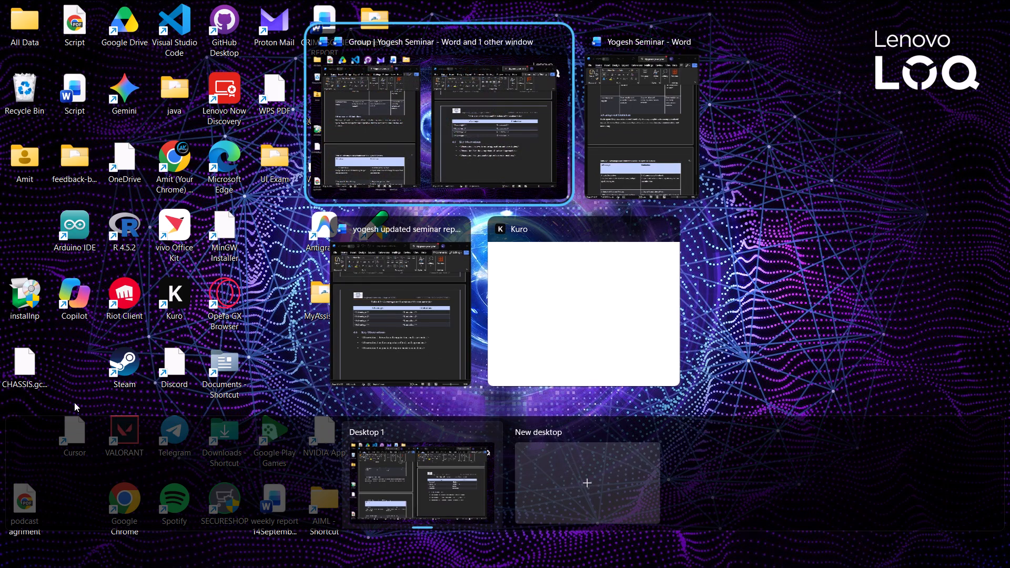
key("super+Tab")
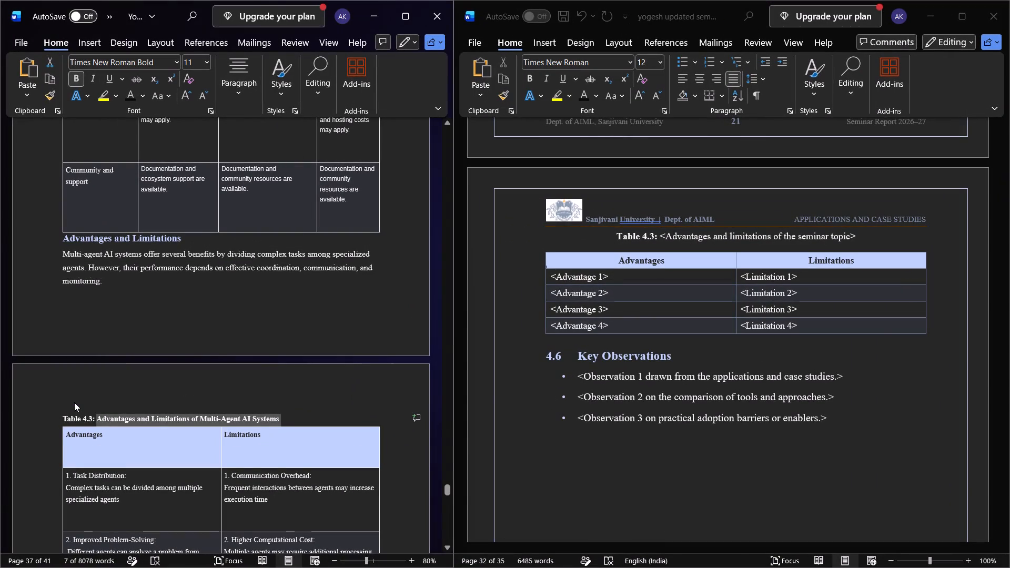
key("alt+Tab")
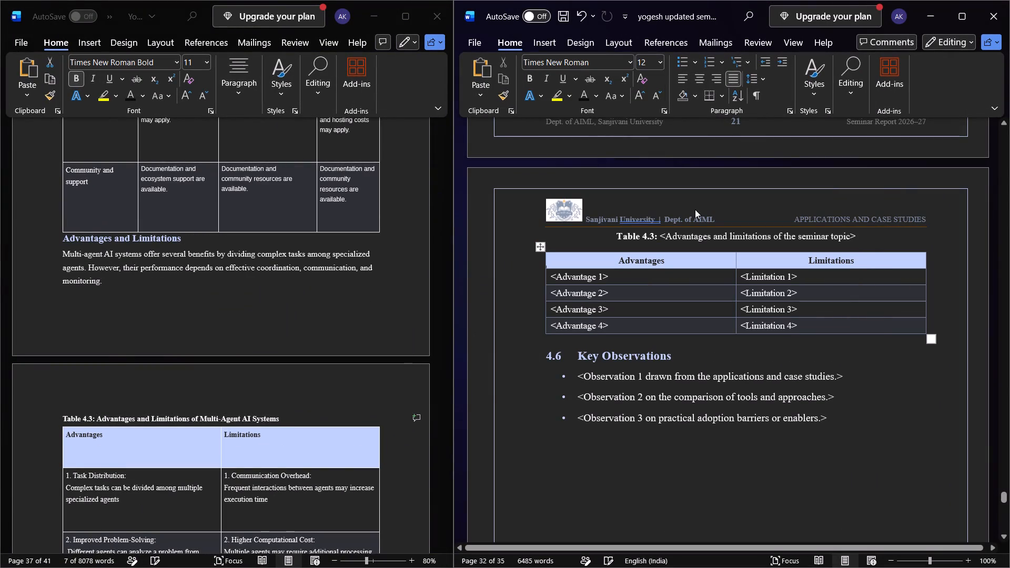
left_click(564, 278)
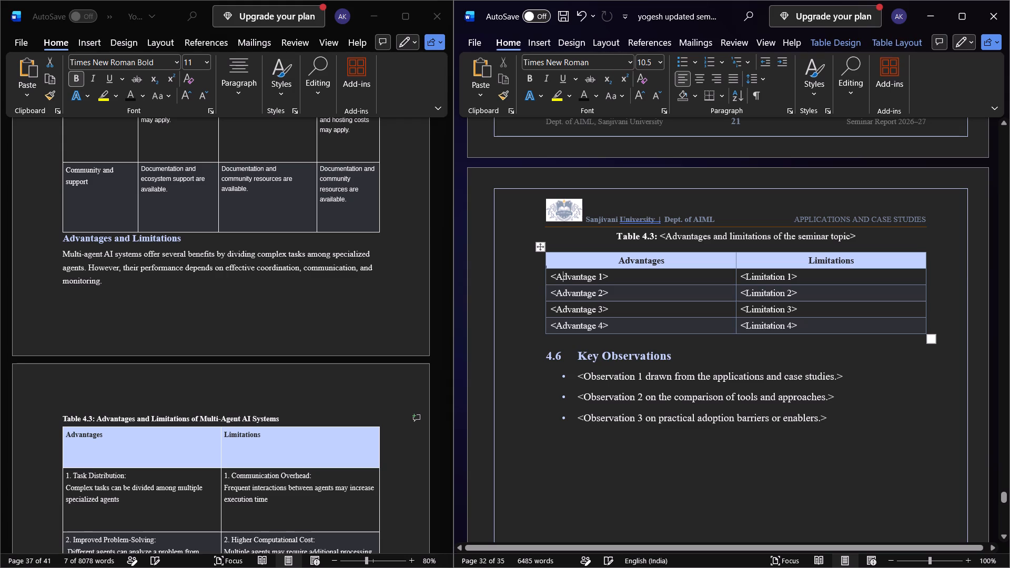
left_click(663, 229)
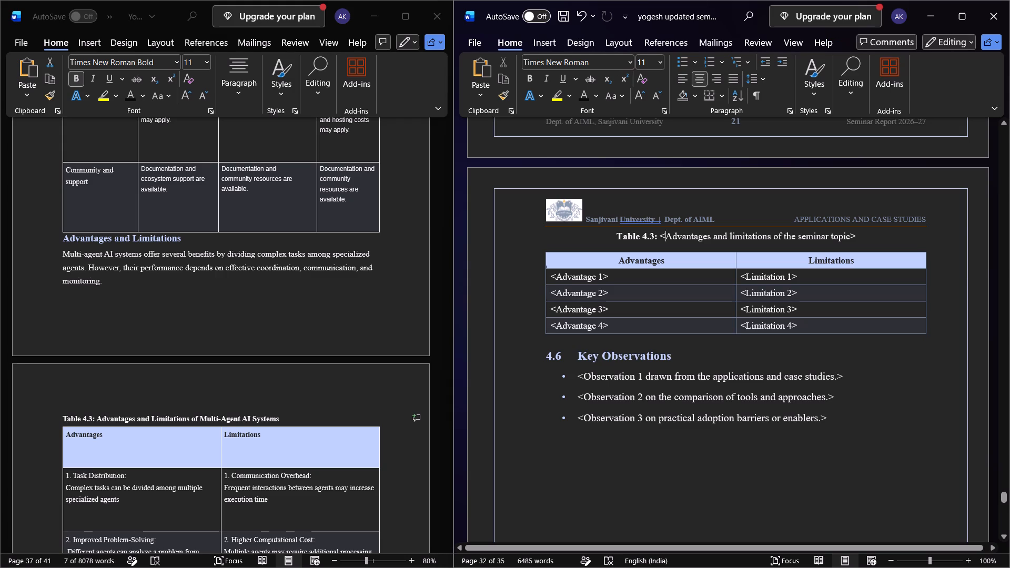
left_click_drag(661, 235, 863, 237)
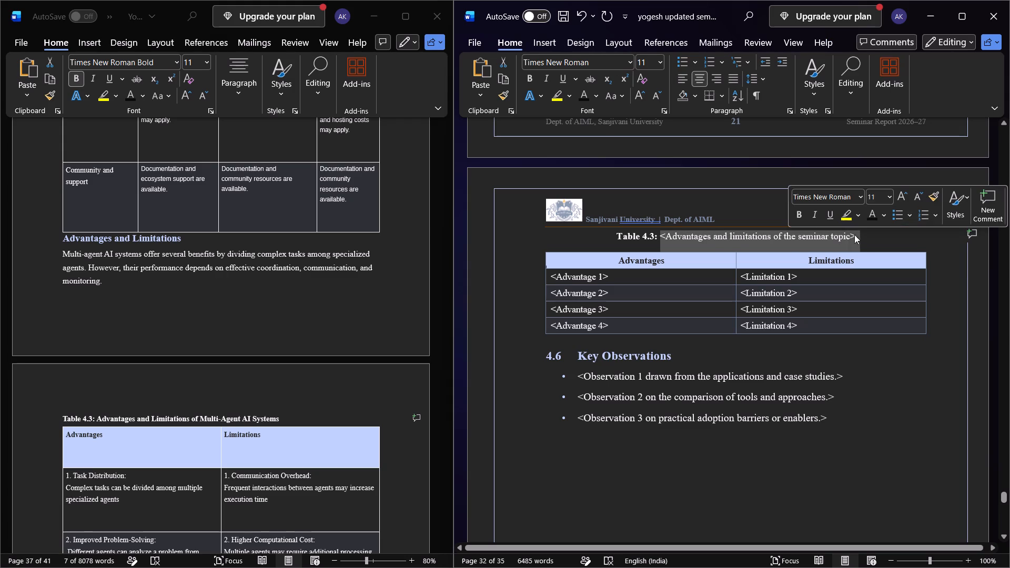
right_click(802, 237)
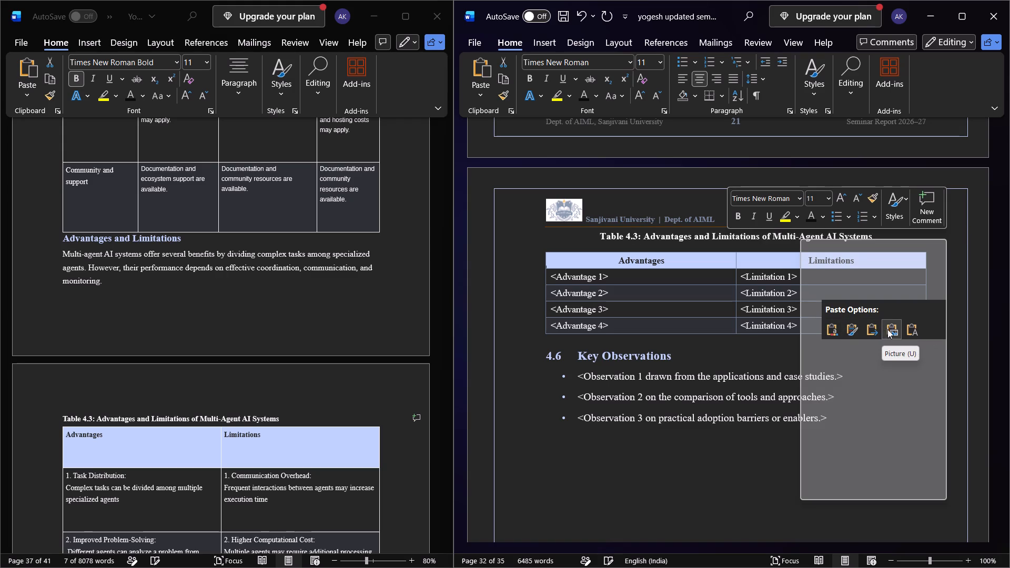
left_click(911, 329)
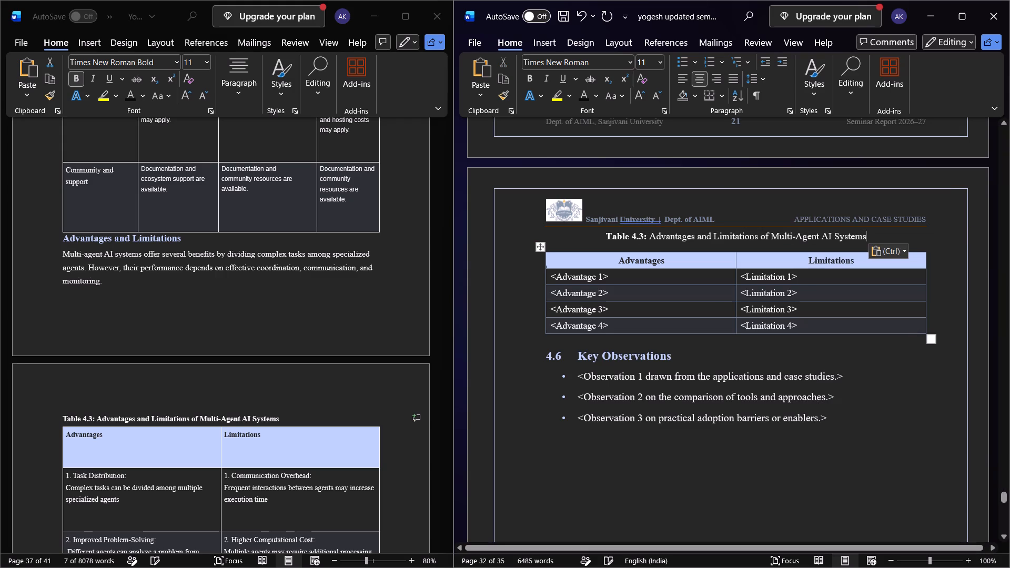
left_click(711, 239)
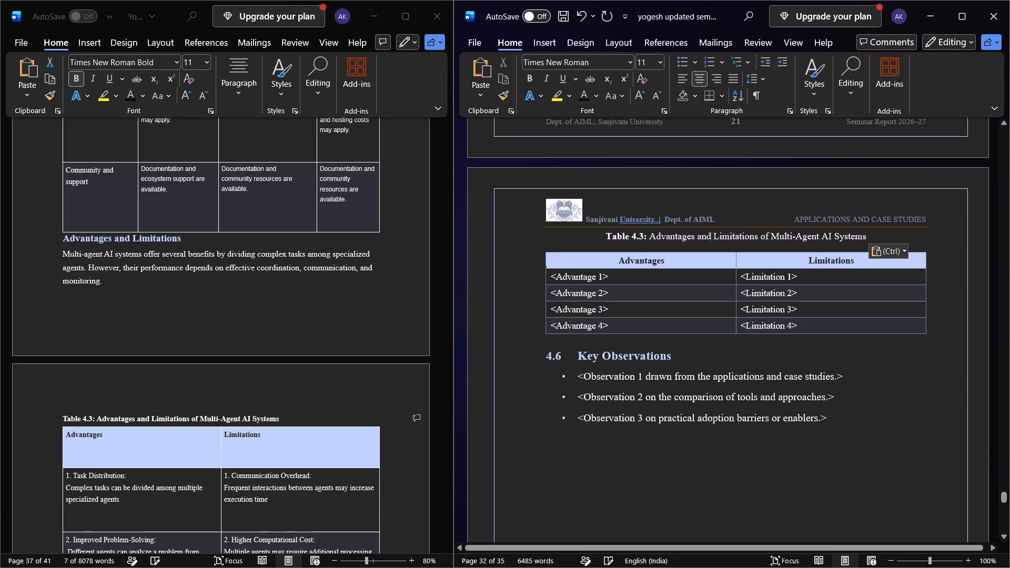
left_click(742, 237)
left_click(799, 236)
Copy the four advantage and limitation rows from the source document's Table 4.3 over the four placeholder rows in the updated report's table.
scroll(186, 352, "down", 4)
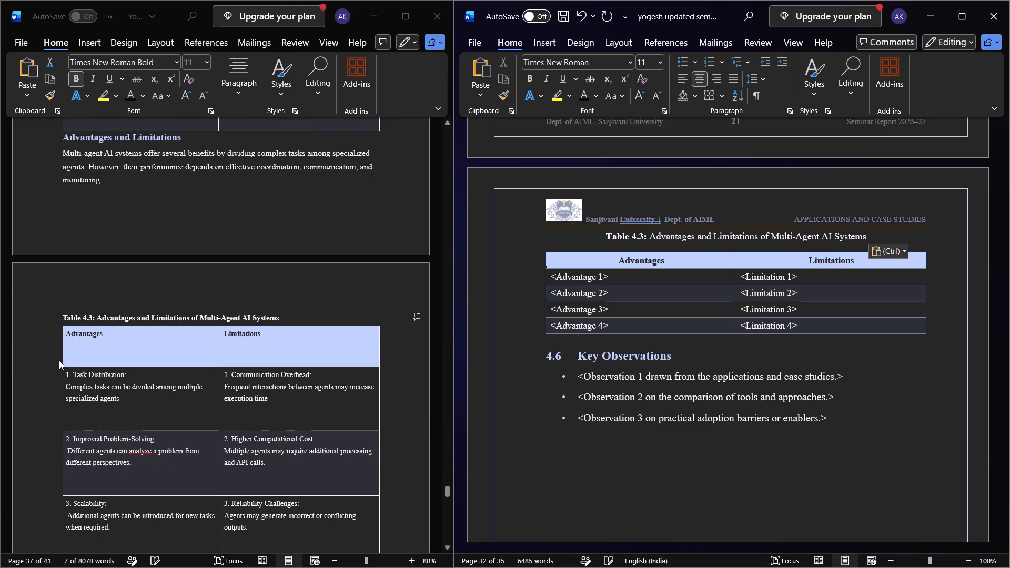
left_click(65, 370)
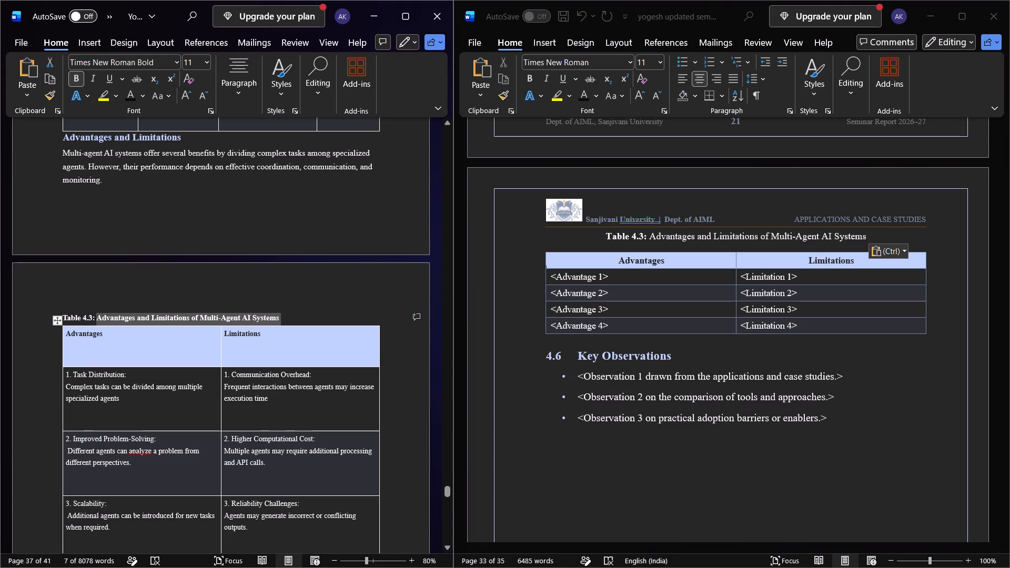
left_click(66, 374)
left_click_drag(66, 374, 154, 407)
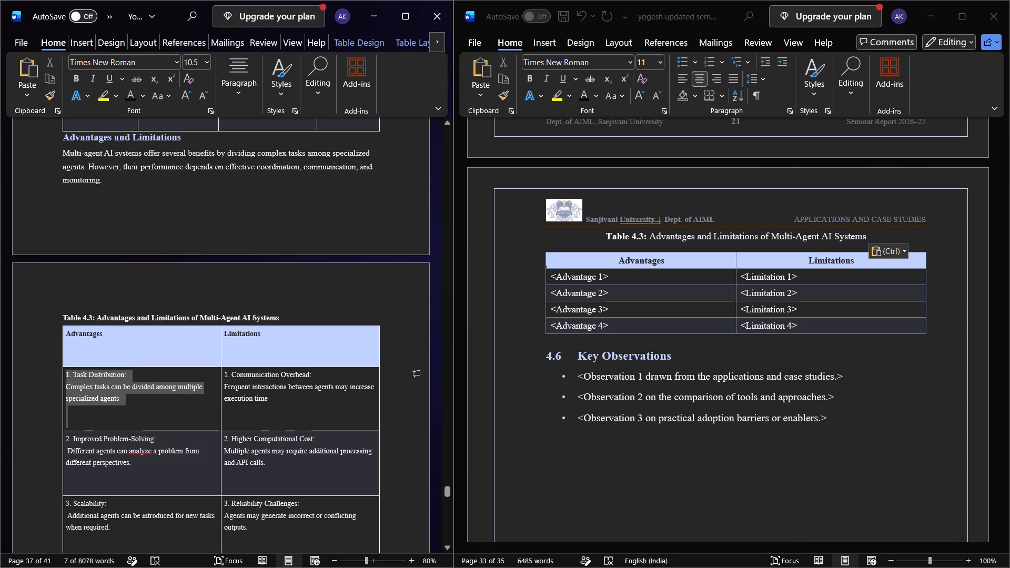
left_click_drag(154, 407, 280, 418)
scroll(171, 409, "down", 7)
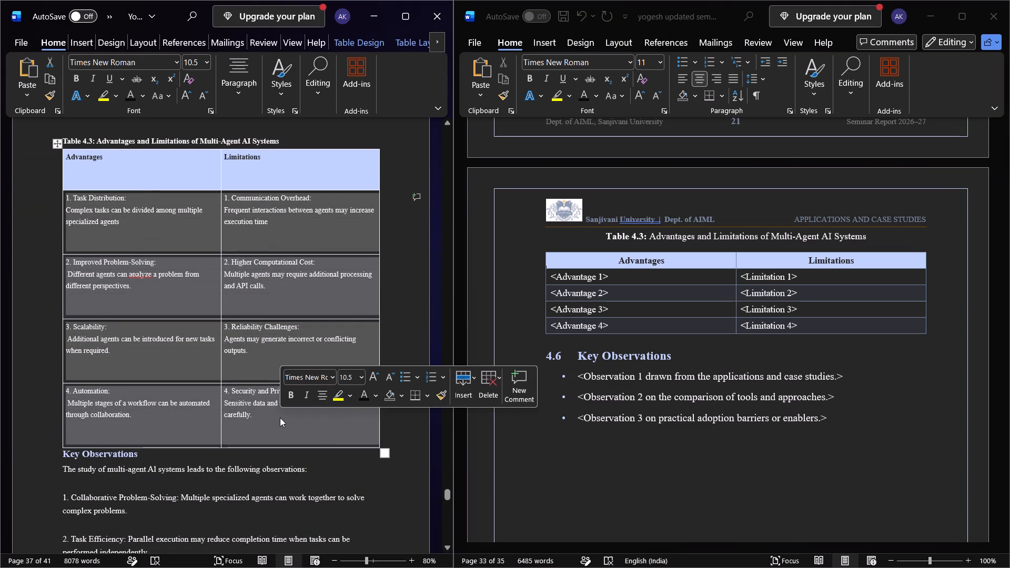
key("ctrl+c")
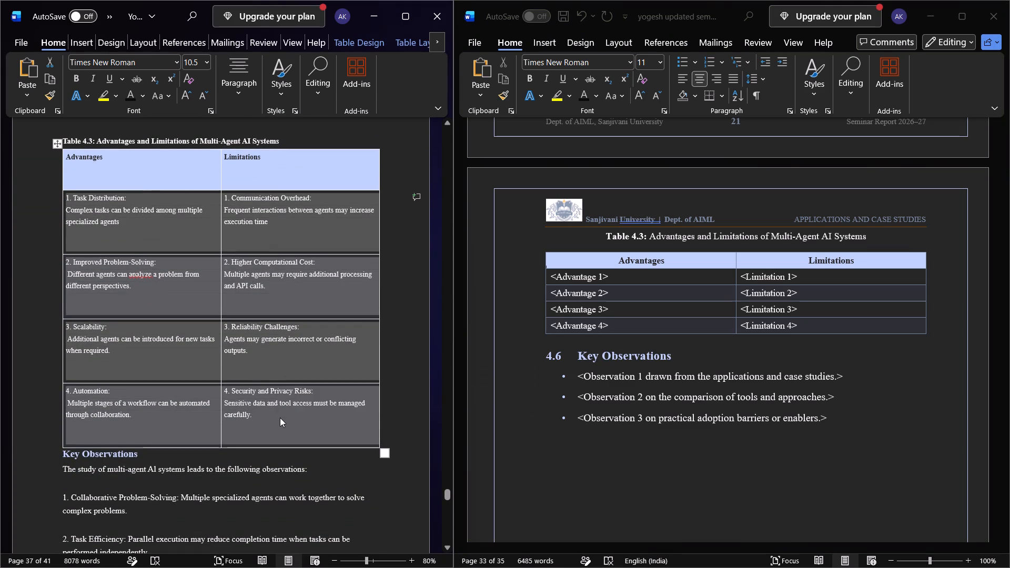
left_click(584, 282)
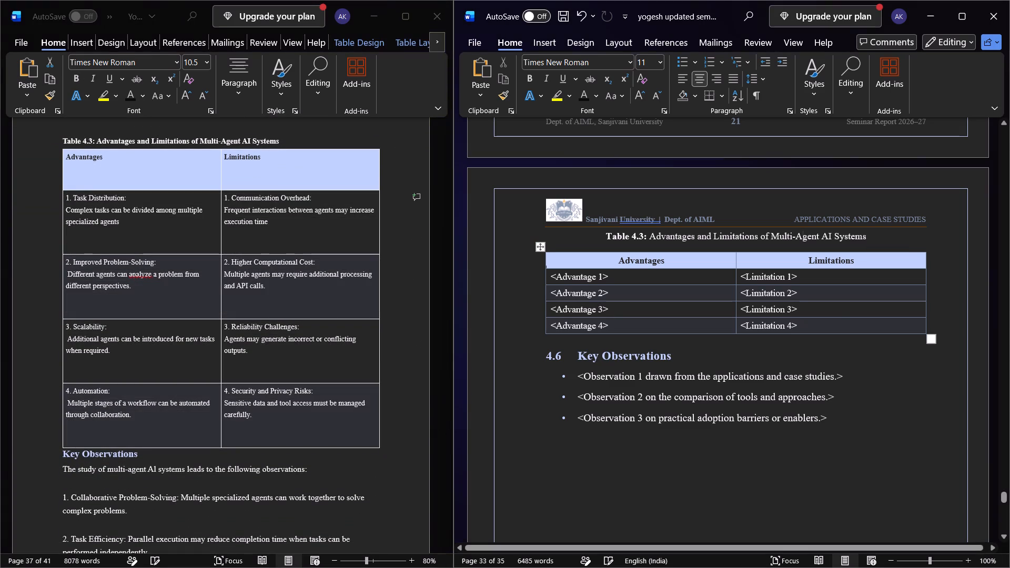
left_click(550, 278)
left_click(550, 276)
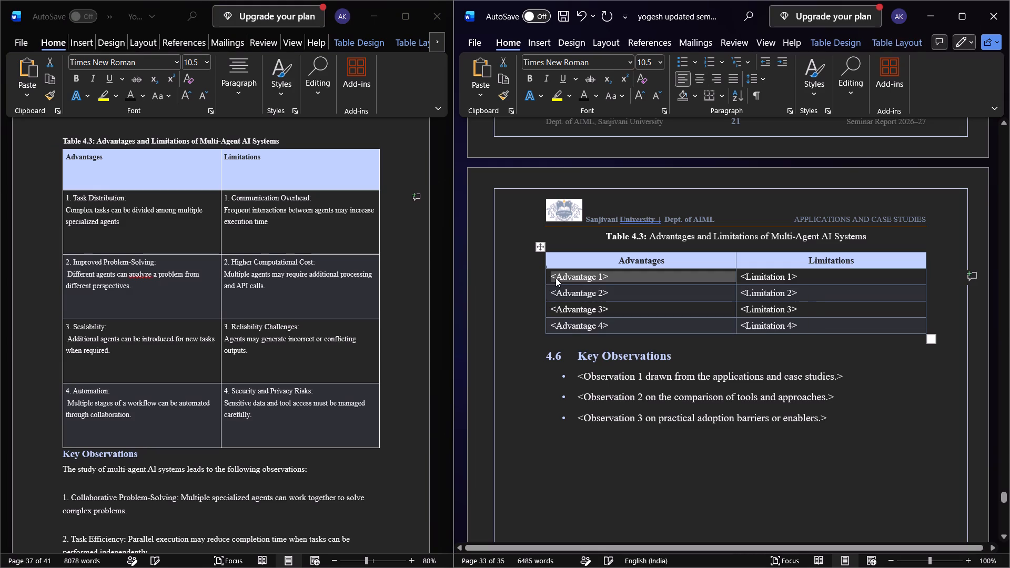
left_click(555, 278)
left_click(551, 277)
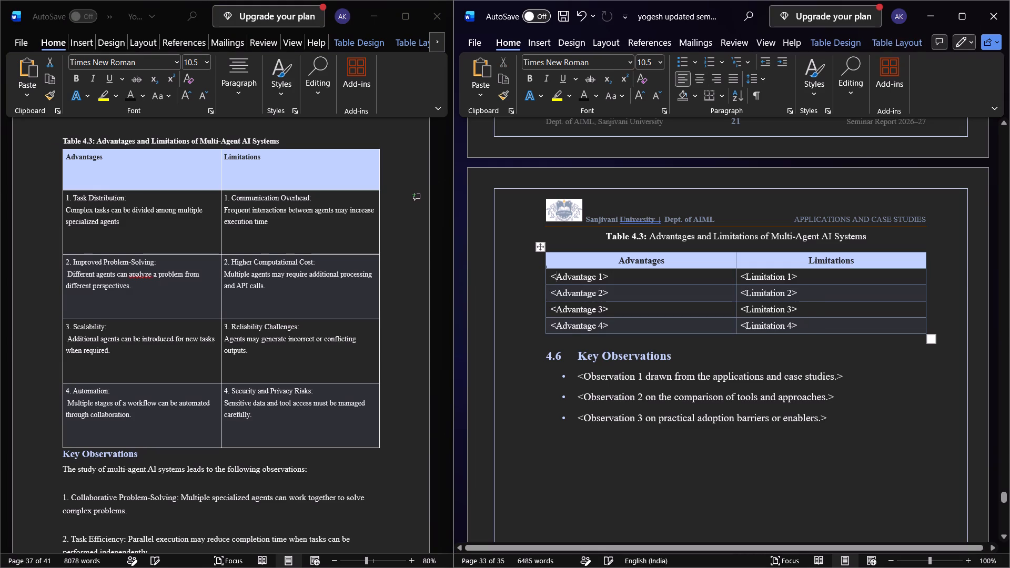
left_click_drag(551, 277, 777, 315)
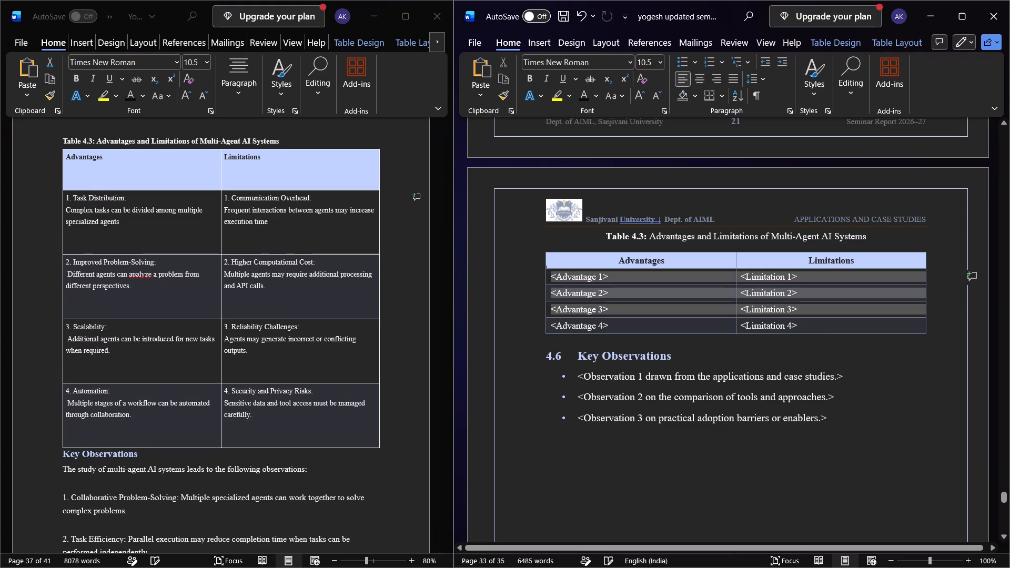
left_click_drag(777, 315, 803, 321)
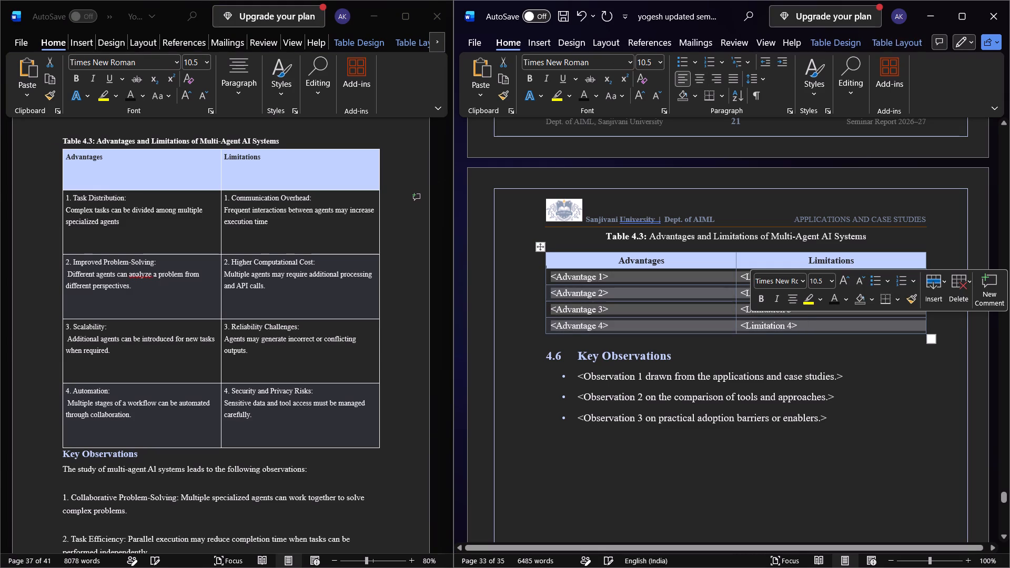
key("ctrl+v")
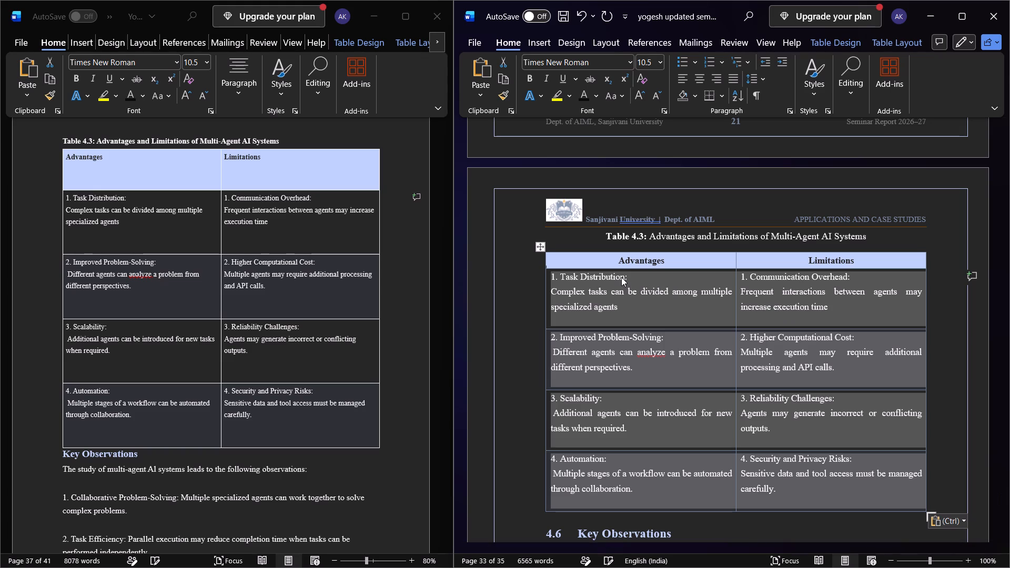
Review the pasted Table 4.3 rows and the section 4.6 Key Observations placeholders below them in the updated report.
scroll(621, 277, "down", 1)
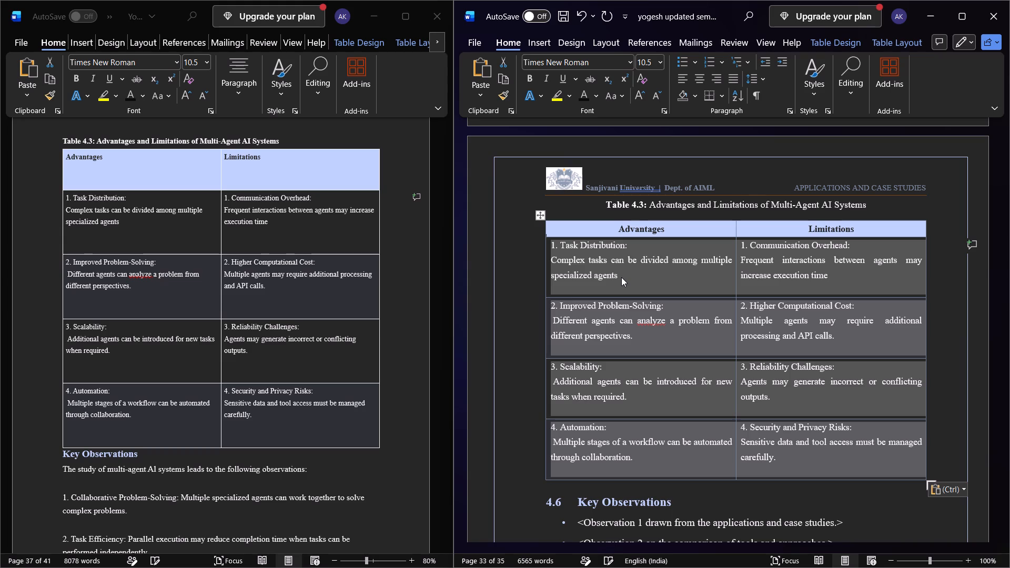
scroll(621, 277, "down", 1)
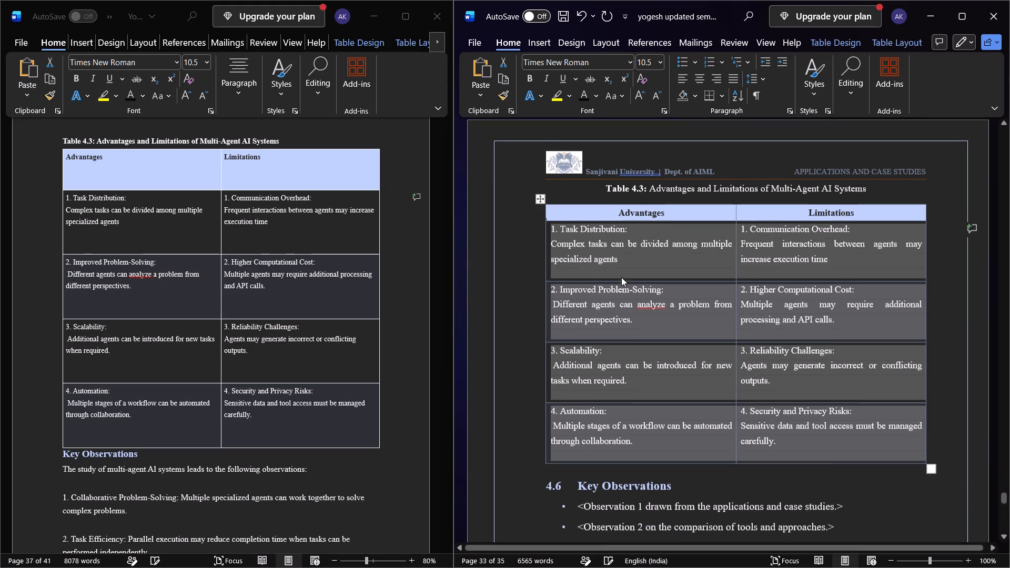
scroll(621, 277, "down", 1)
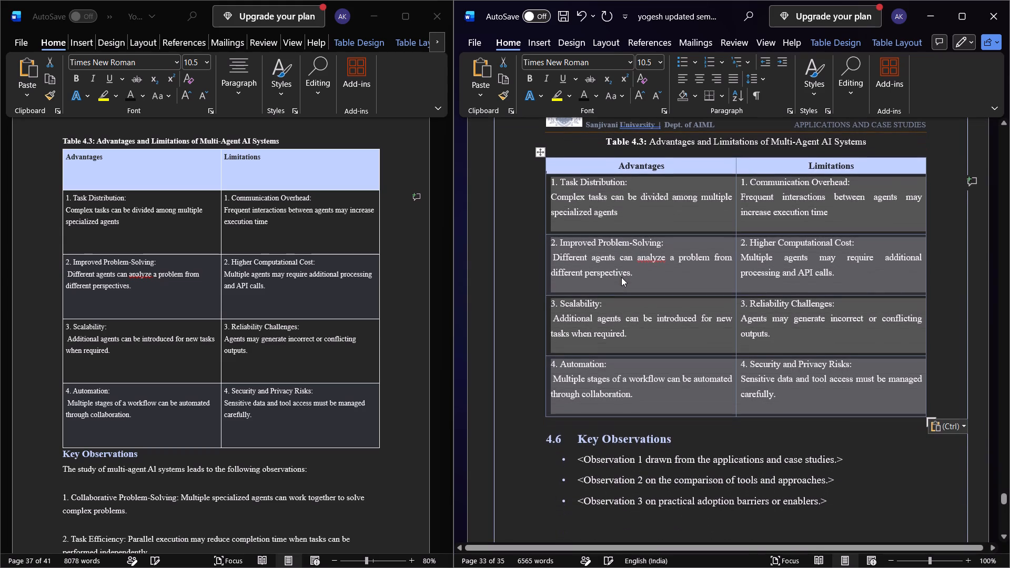
scroll(621, 277, "down", 1)
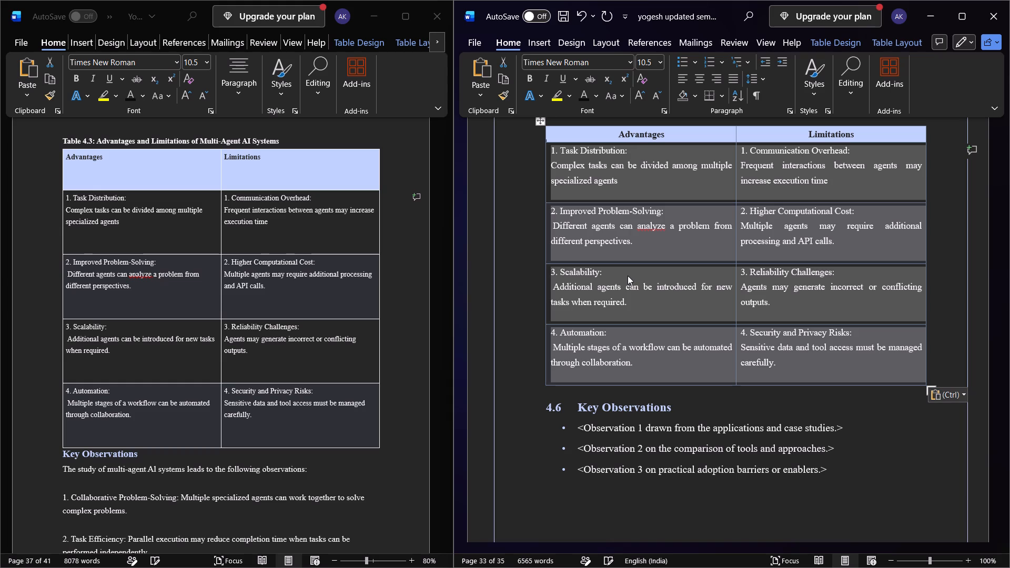
left_click(632, 302)
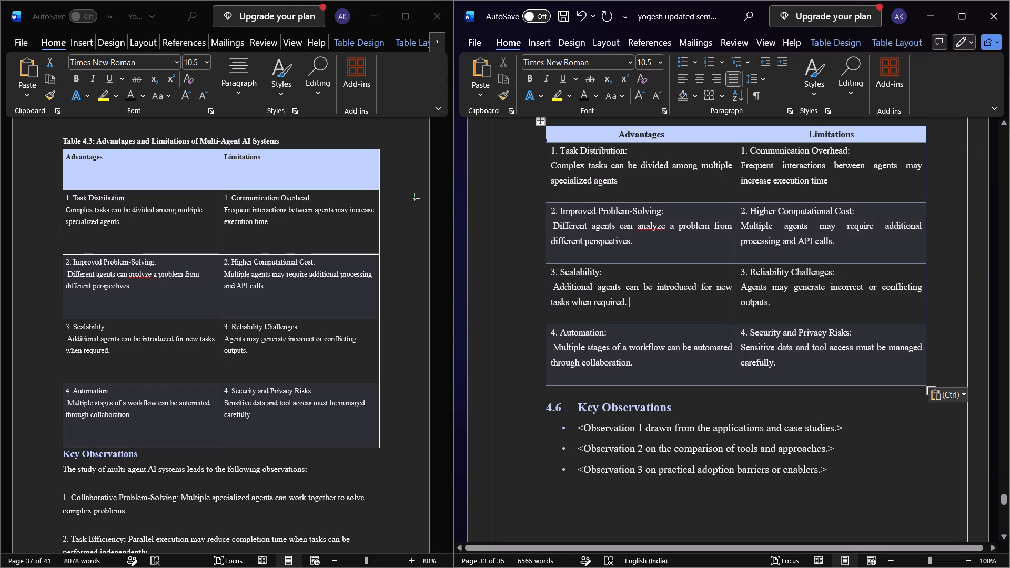
left_click(633, 301)
left_click(598, 301)
left_click(598, 290)
Replace the three section 4.6 observation placeholders with the introductory sentence and five numbered Key Observations copied from the source document.
scroll(344, 339, "down", 6)
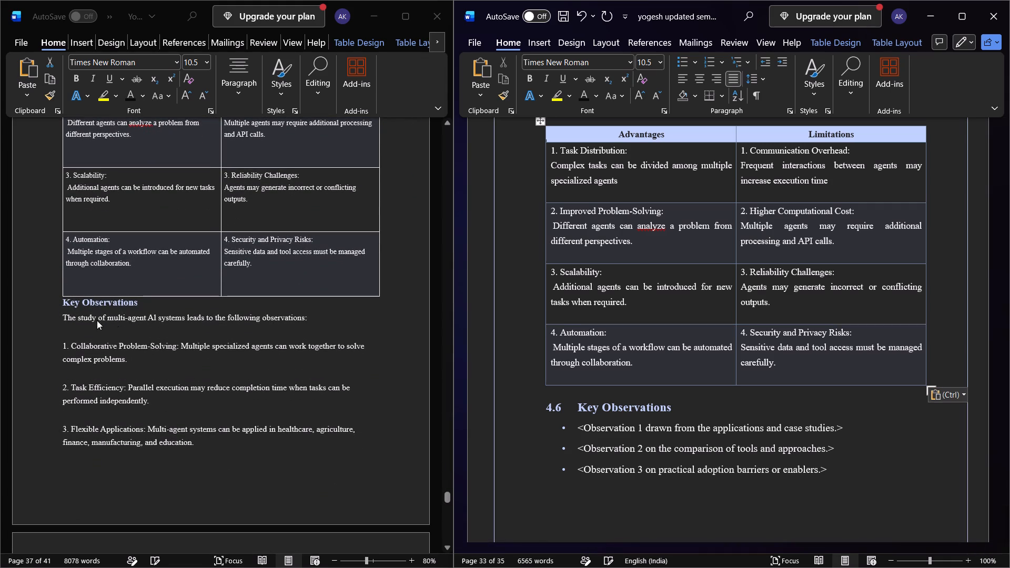
left_click(83, 321)
left_click(60, 318)
left_click_drag(60, 318, 160, 345)
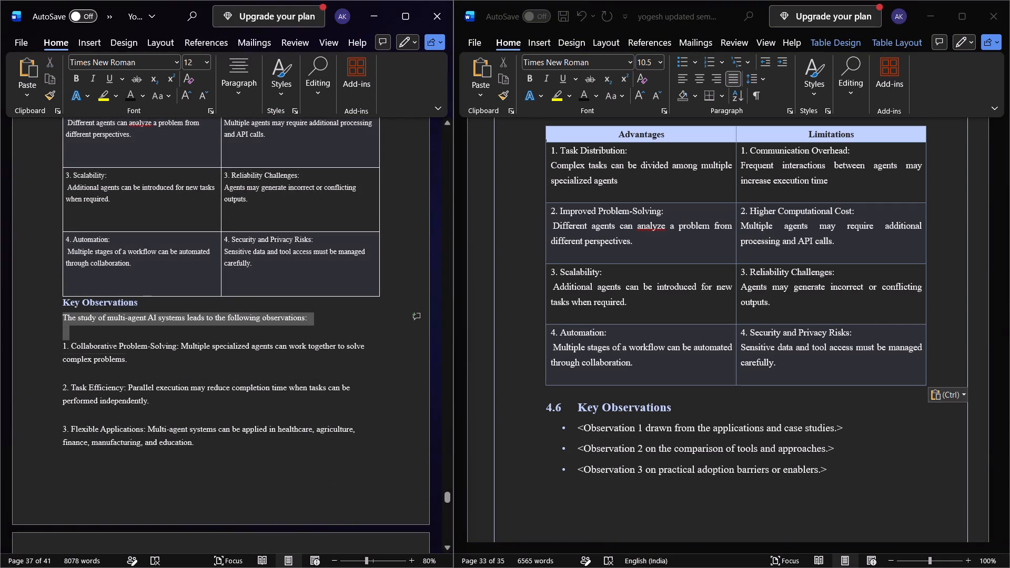
left_click_drag(160, 345, 245, 379)
scroll(191, 383, "down", 9)
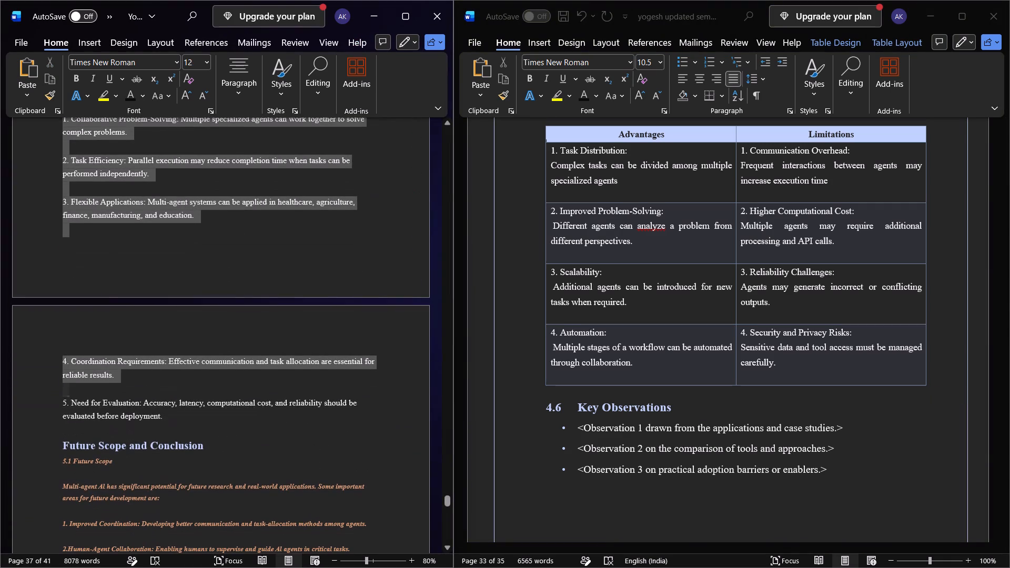
left_click_drag(245, 379, 163, 415)
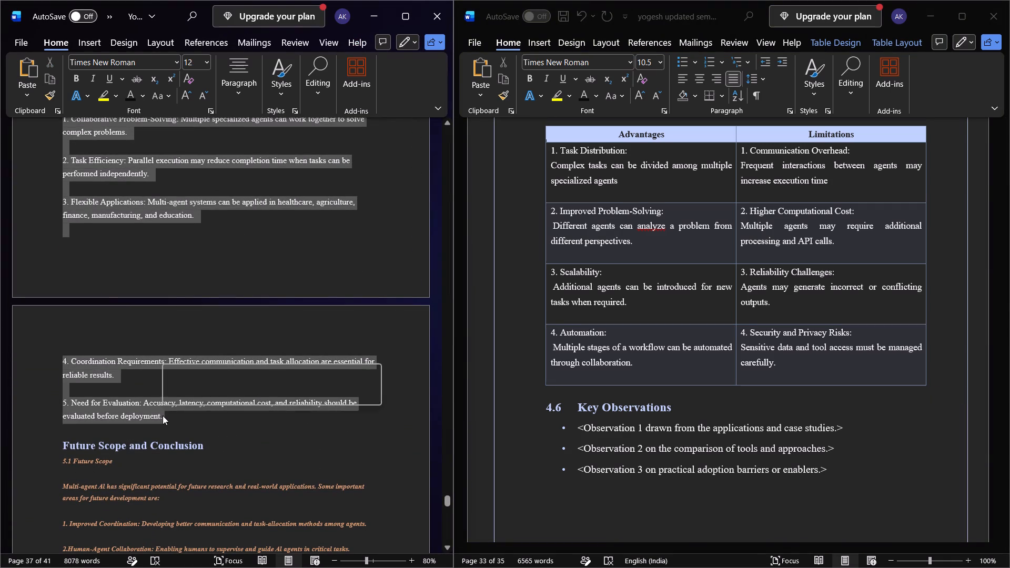
key("ctrl+c")
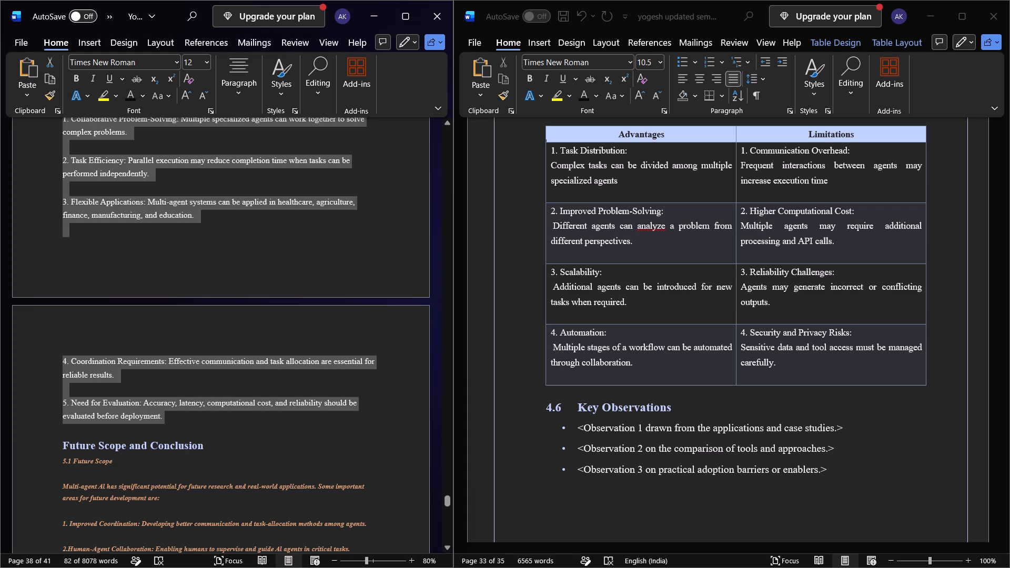
left_click(554, 419)
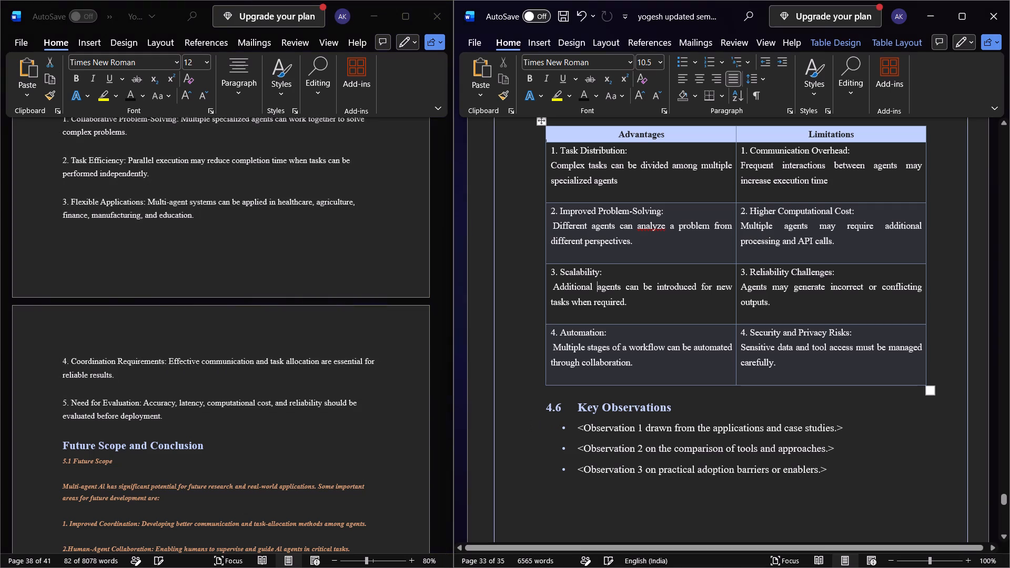
left_click_drag(574, 427, 609, 462)
scroll(609, 462, "down", 5)
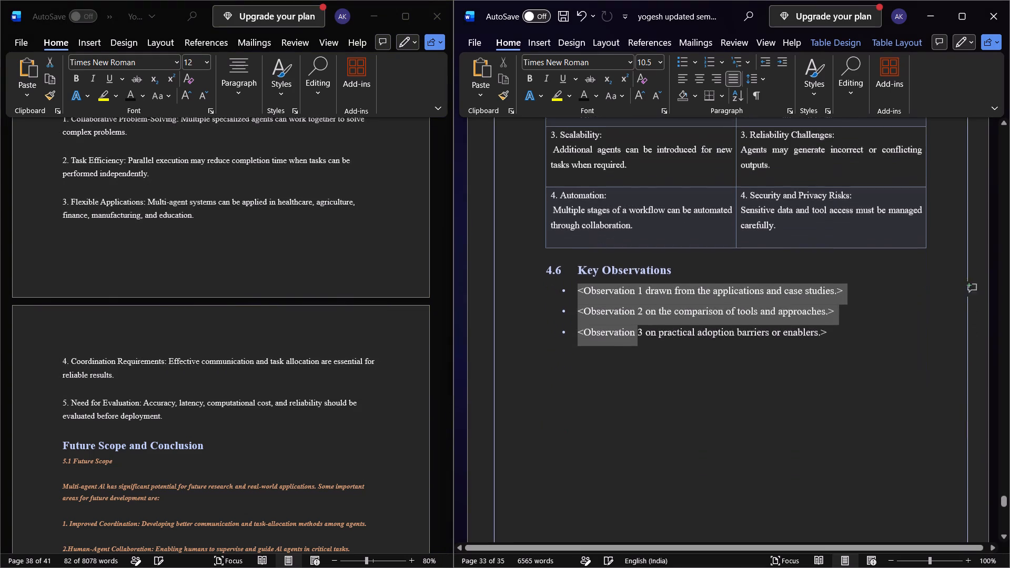
left_click_drag(609, 462, 713, 285)
scroll(613, 462, "down", 5)
scroll(652, 425, "down", 4)
scroll(713, 285, "up", 4)
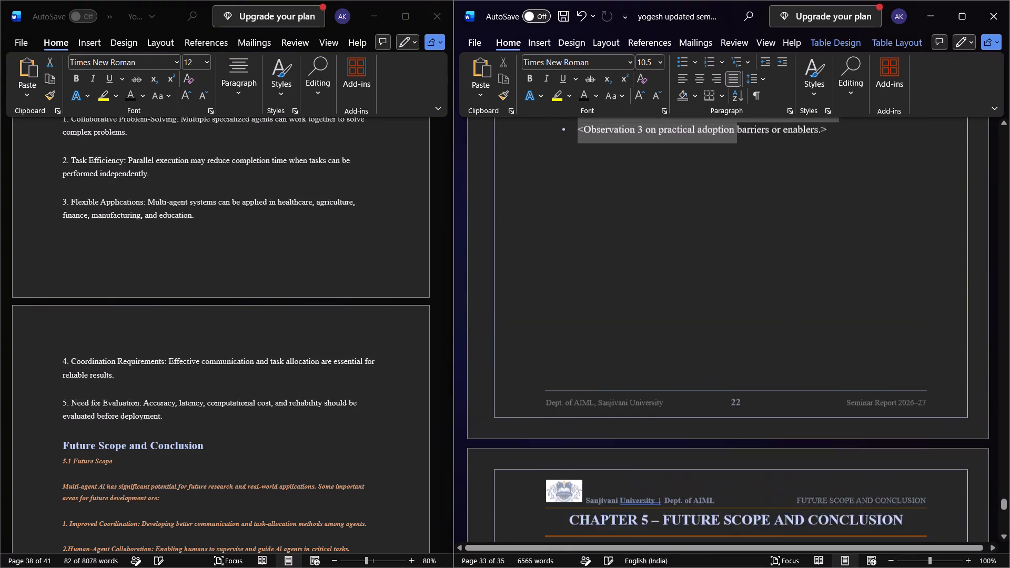
left_click_drag(713, 285, 860, 281)
scroll(713, 285, "up", 3)
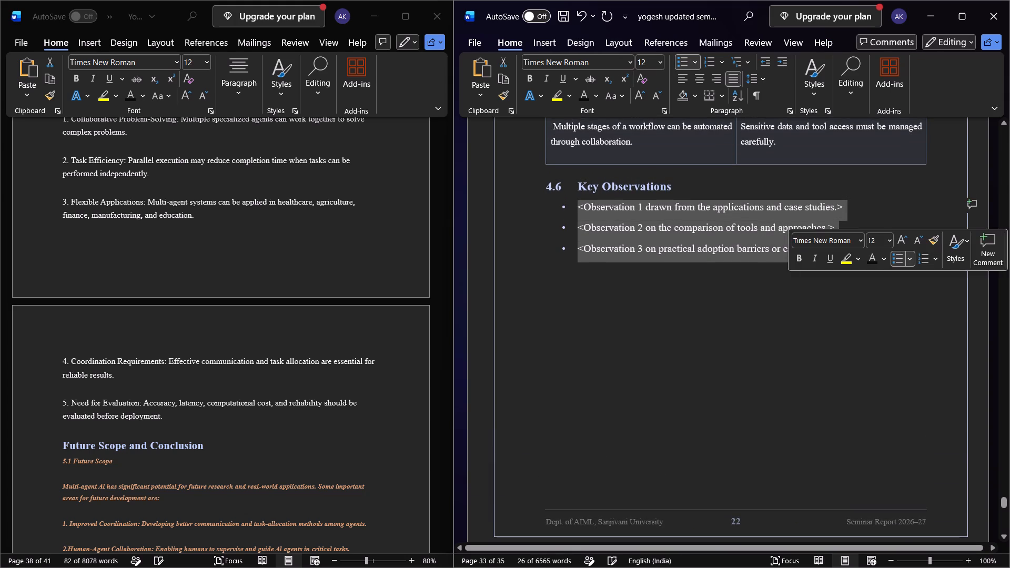
key("ctrl+v")
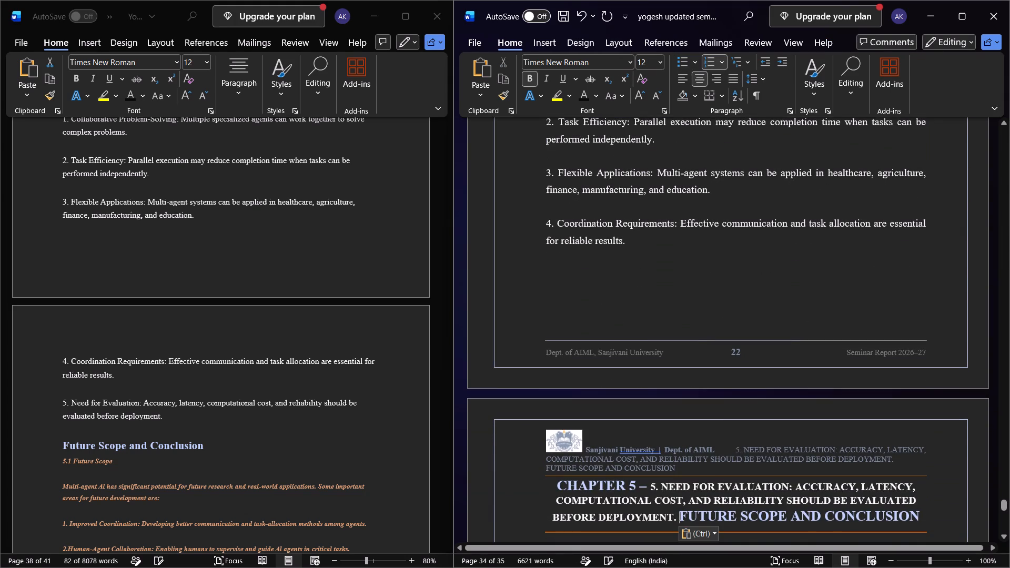
Convert the four numbered observations under section 4.6, from Collaborative Problem-Solving to Coordination Requirements, into a list with solid round bullets.
scroll(837, 273, "up", 9)
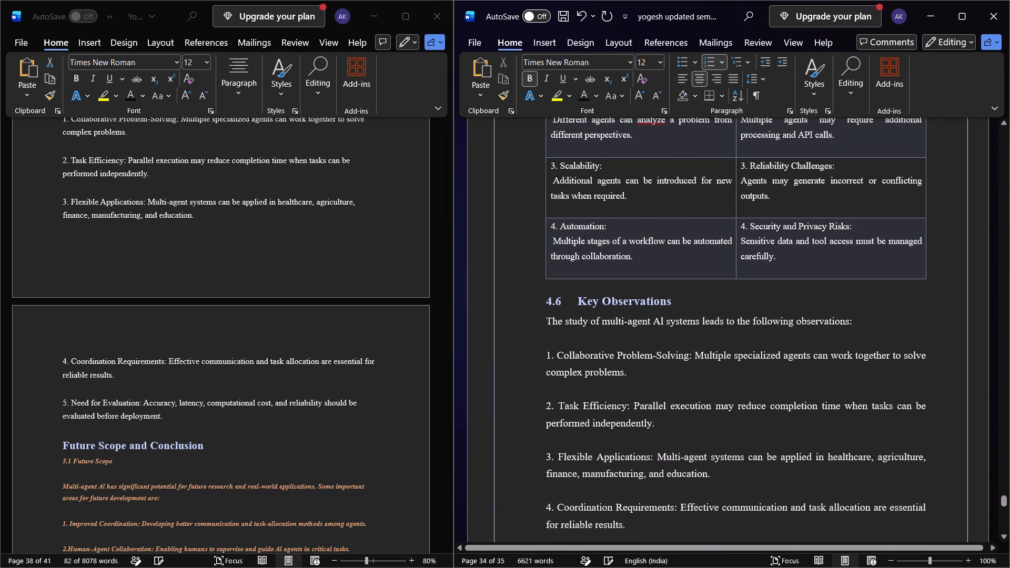
left_click_drag(548, 349, 673, 404)
scroll(701, 415, "down", 6)
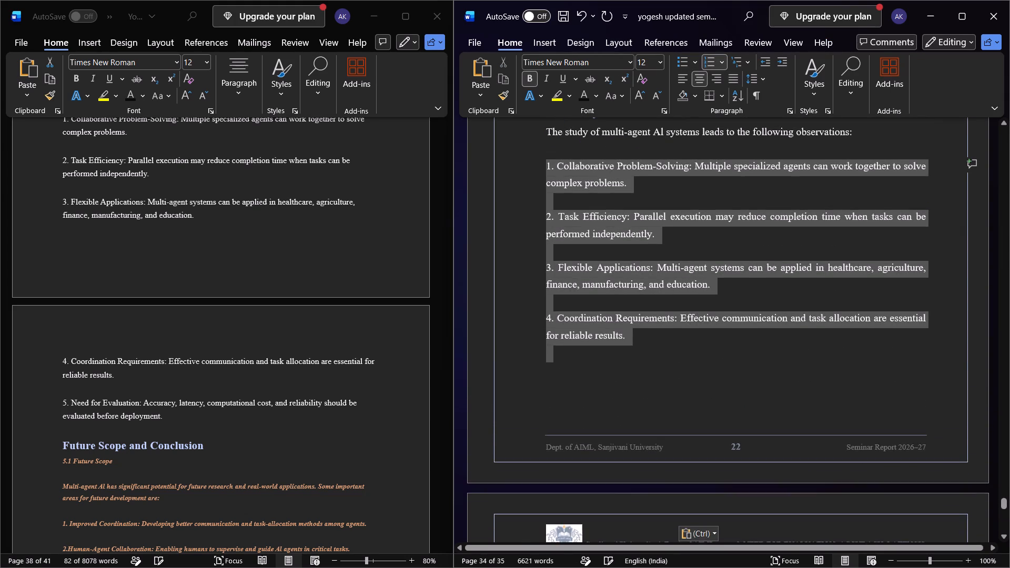
left_click_drag(673, 404, 638, 371)
scroll(631, 427, "down", 3)
scroll(655, 447, "up", 4)
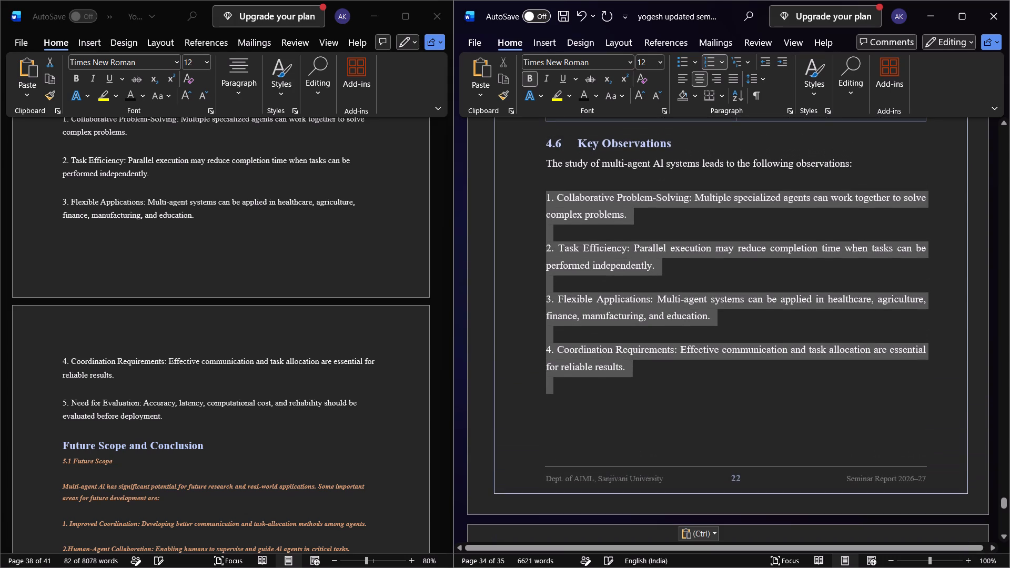
left_click_drag(638, 371, 631, 367)
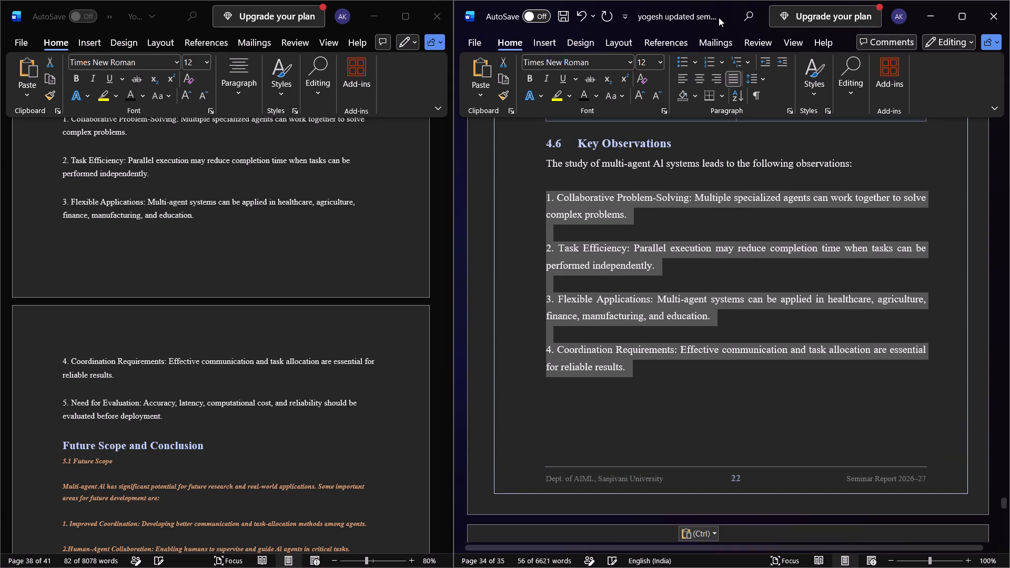
left_click(684, 65)
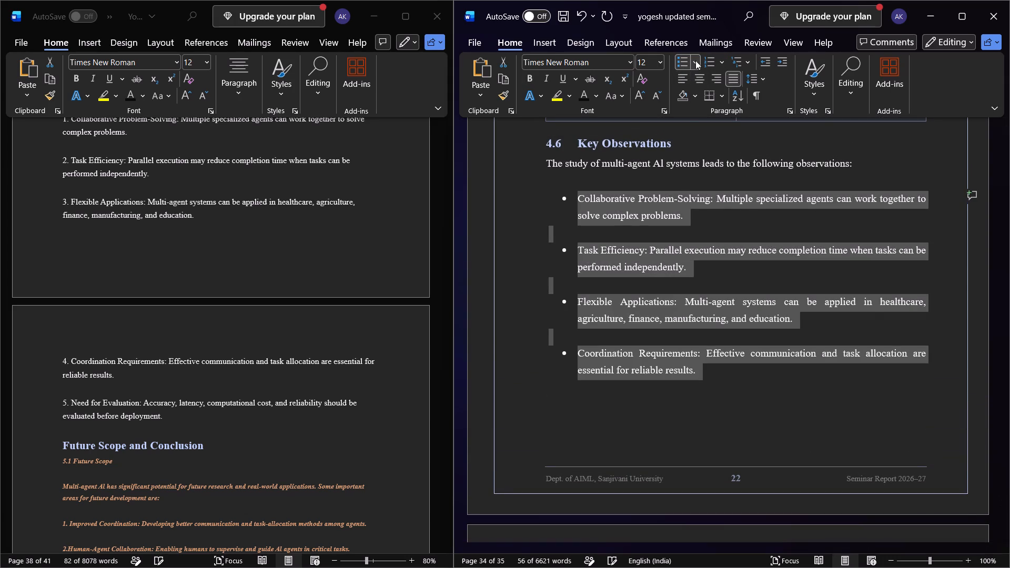
left_click(695, 60)
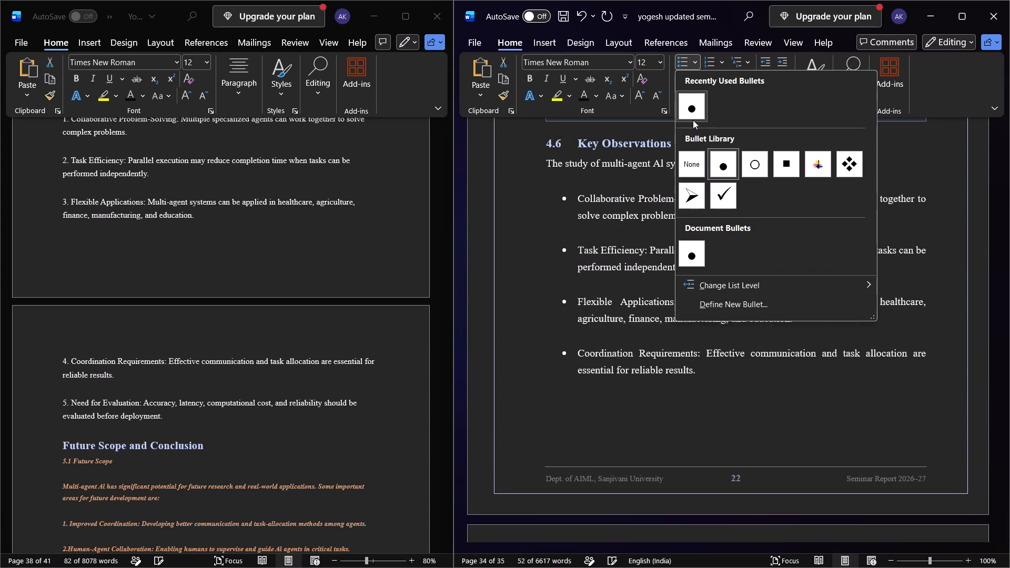
left_click(693, 244)
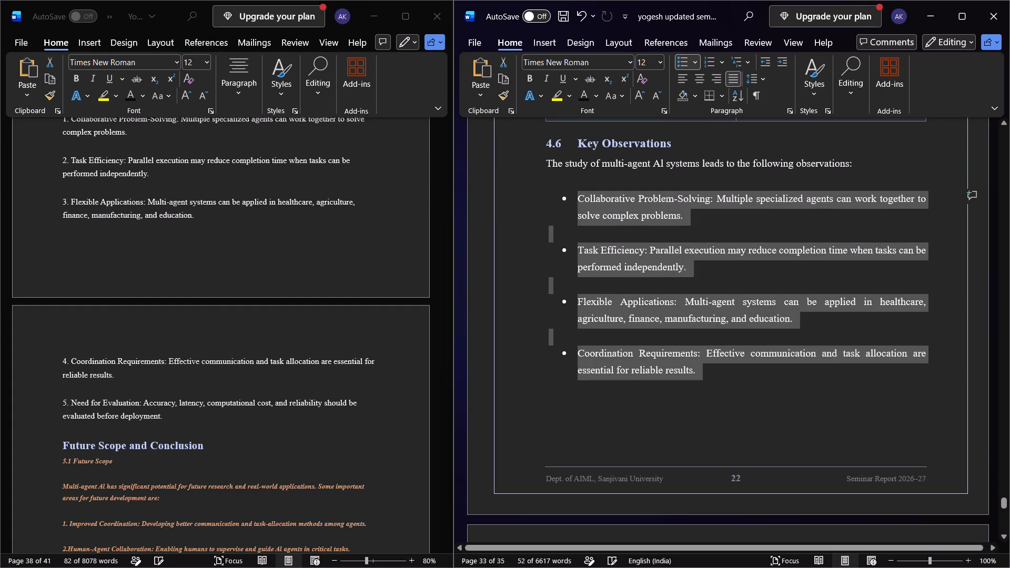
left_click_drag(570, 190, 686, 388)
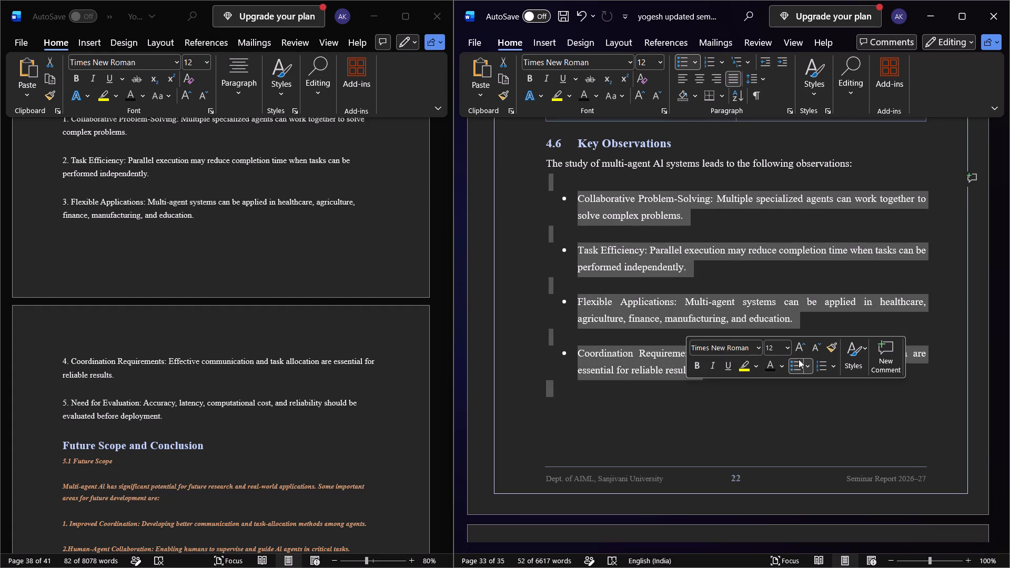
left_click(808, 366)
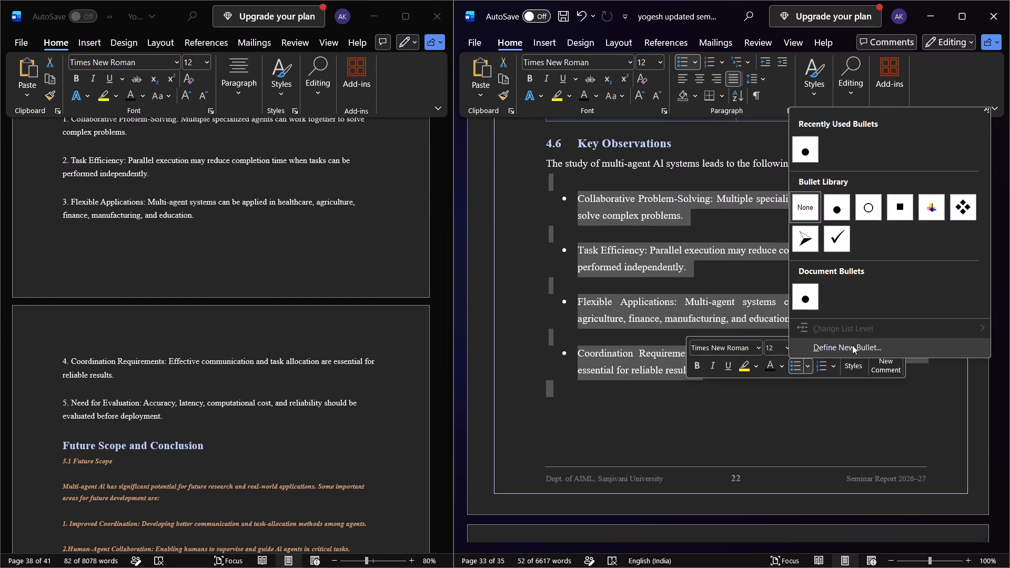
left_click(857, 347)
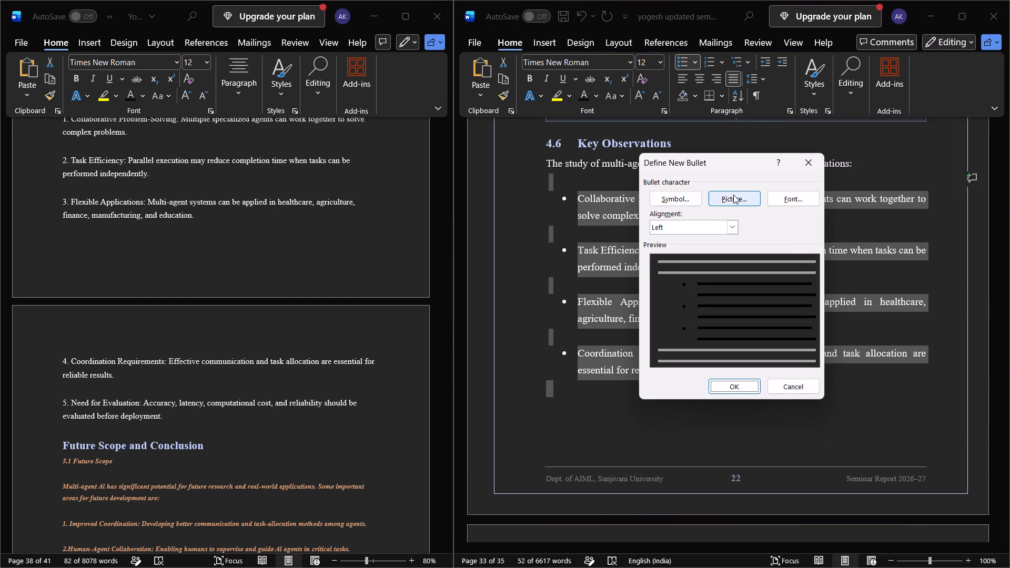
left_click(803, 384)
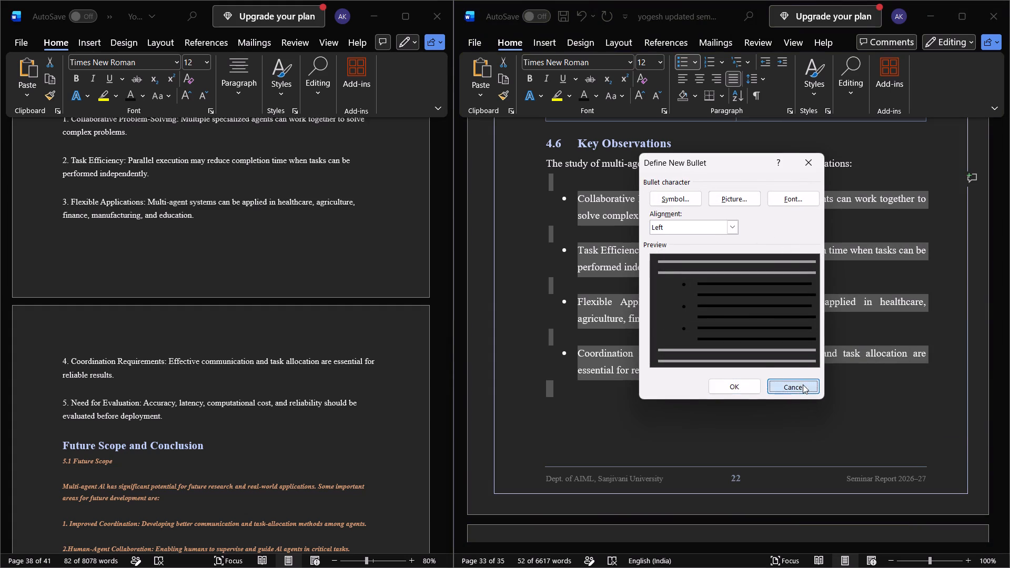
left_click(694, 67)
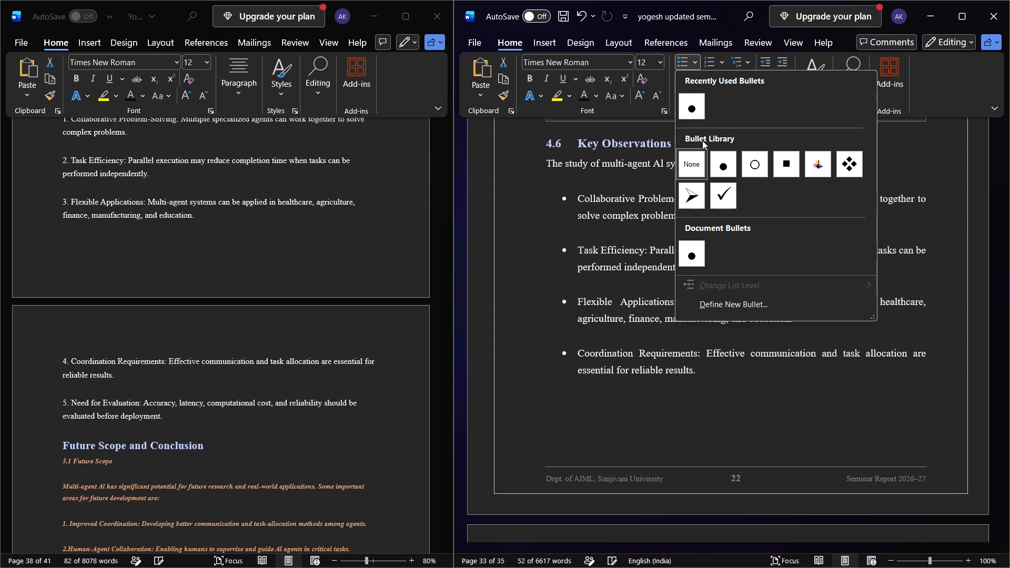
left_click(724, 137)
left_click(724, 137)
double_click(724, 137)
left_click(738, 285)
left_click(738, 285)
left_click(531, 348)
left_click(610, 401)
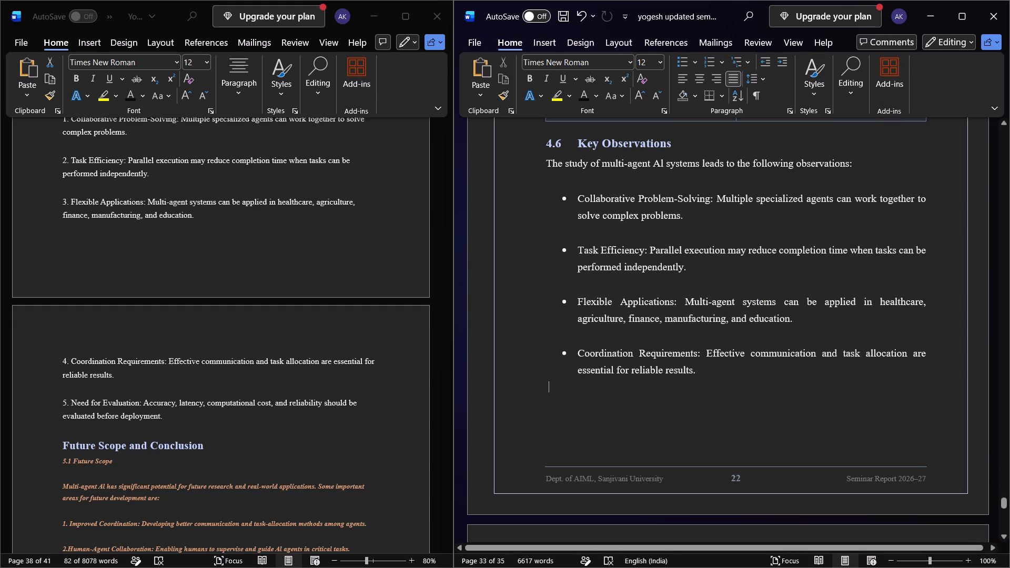
Examine the end of section 4.6 and the Chapter 5 heading on the following page of the updated report.
scroll(619, 393, "down", 7)
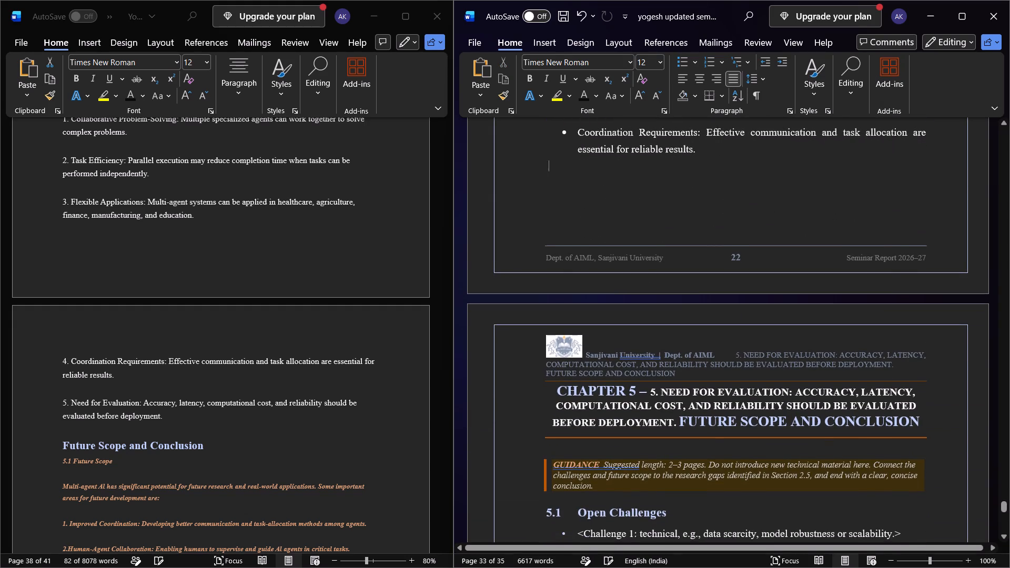
scroll(619, 393, "down", 1)
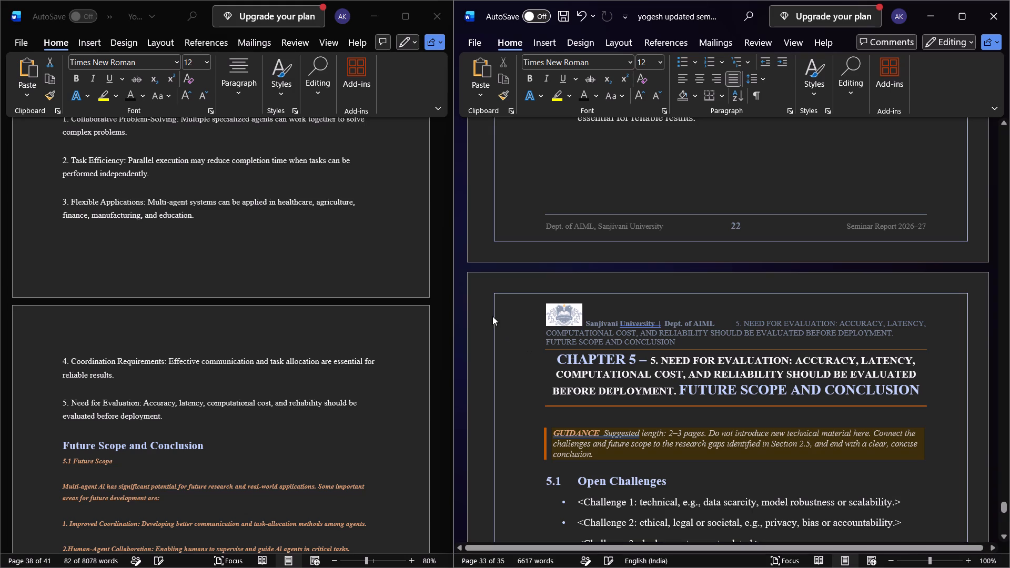
left_click(681, 356)
left_click(608, 356)
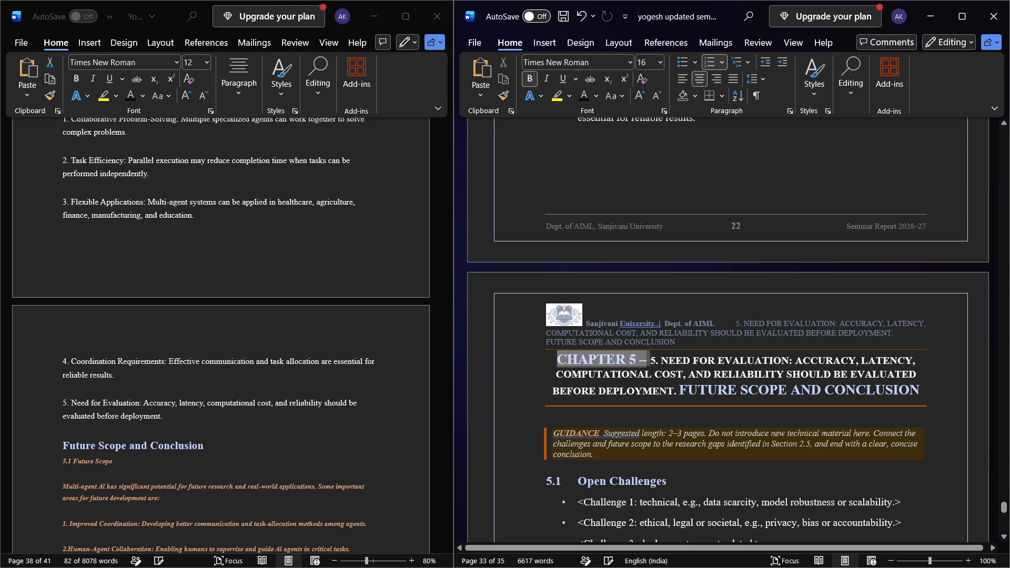
left_click(726, 391)
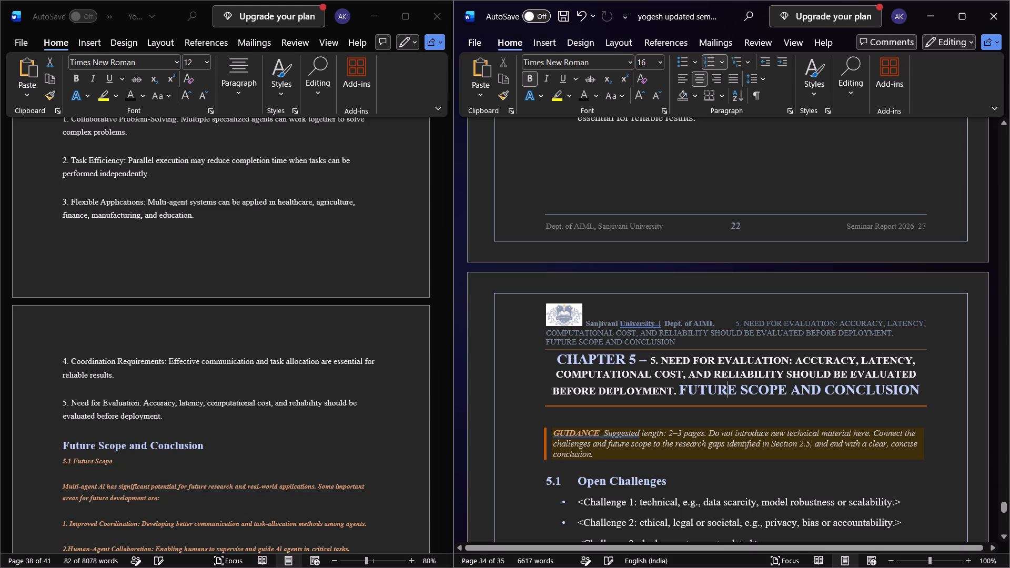
left_click(726, 391)
left_click(713, 366)
left_click(693, 364)
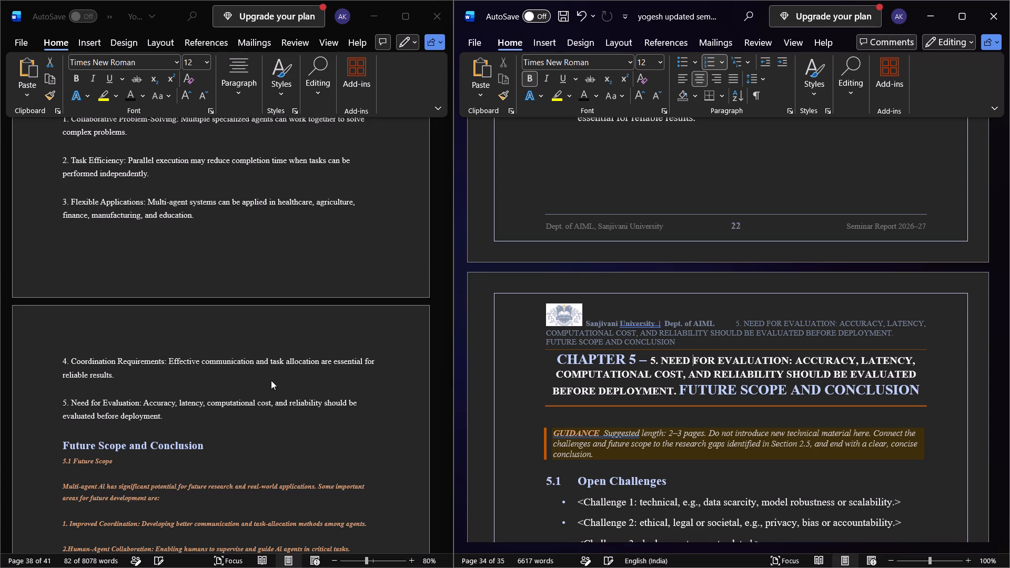
Examine the source document's Future Scope and Conclusion and Open Challenges sections against the Chapter 5 placeholders in the updated report.
scroll(271, 380, "down", 15)
scroll(271, 380, "down", 8)
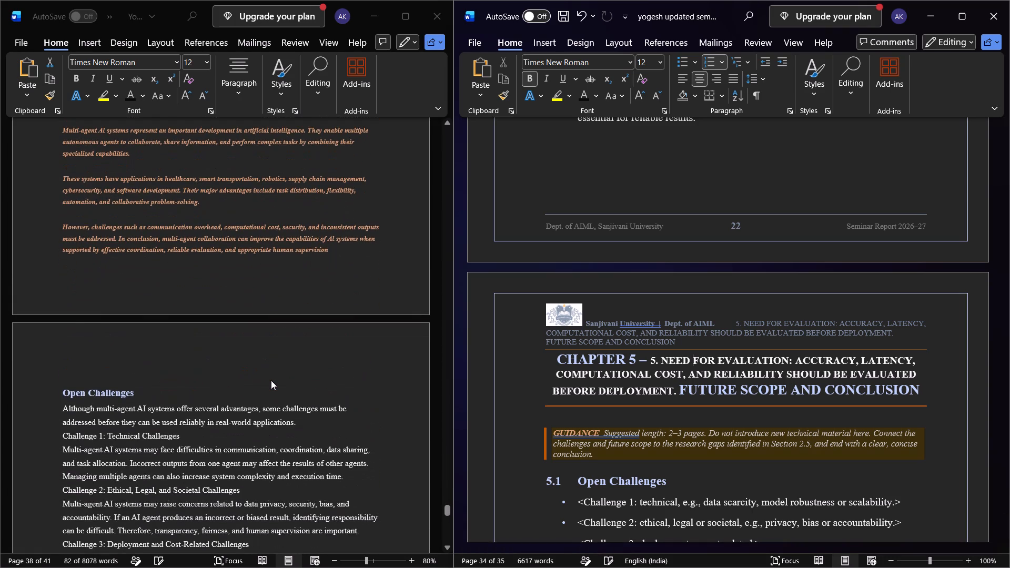
scroll(271, 380, "down", 8)
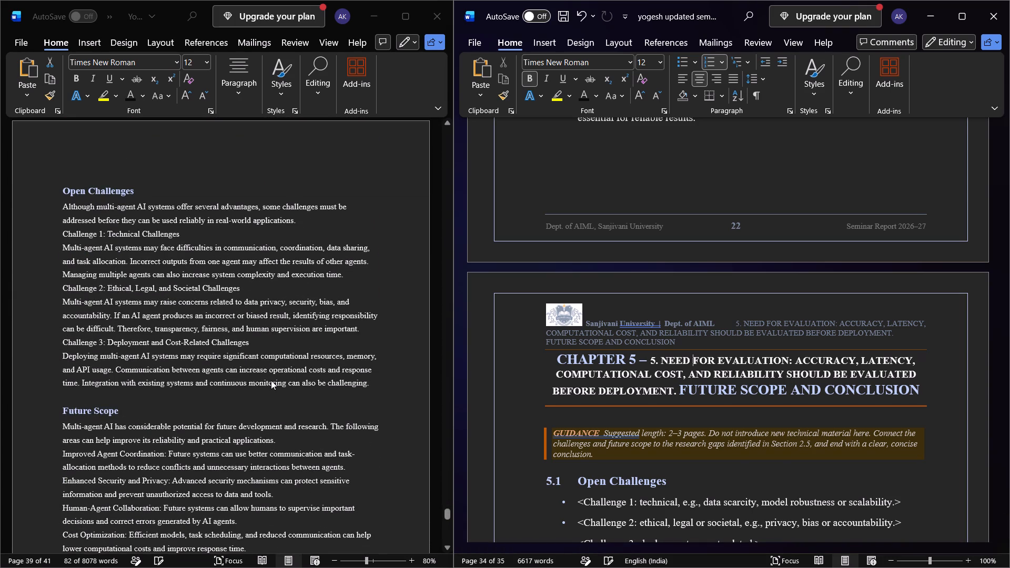
scroll(271, 380, "up", 13)
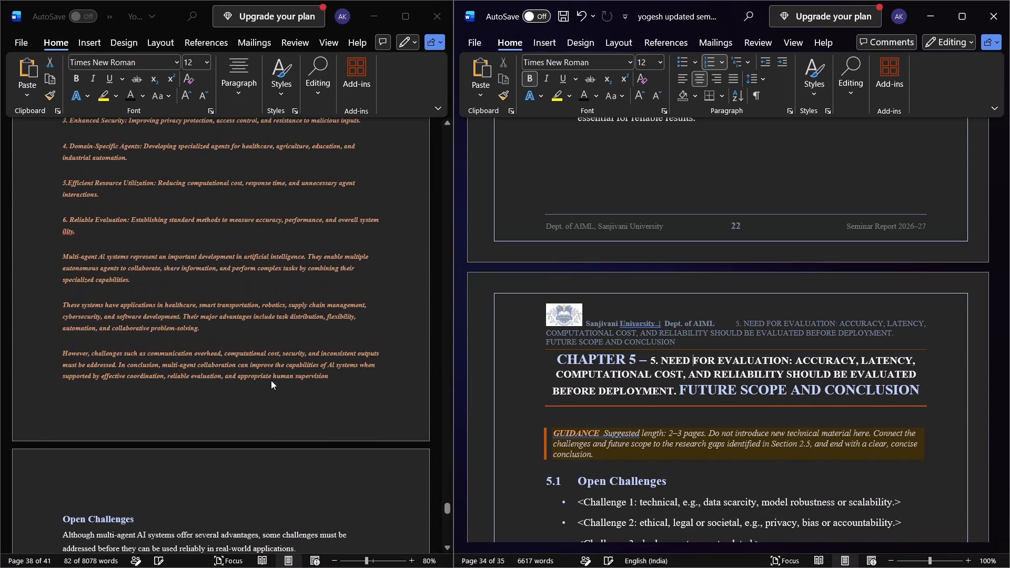
scroll(271, 380, "up", 4)
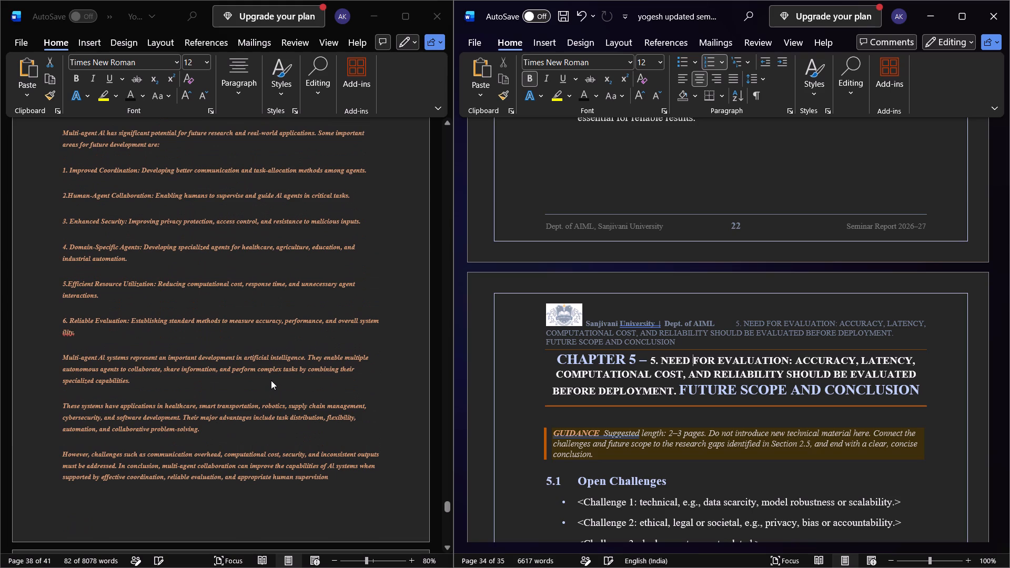
scroll(271, 380, "up", 5)
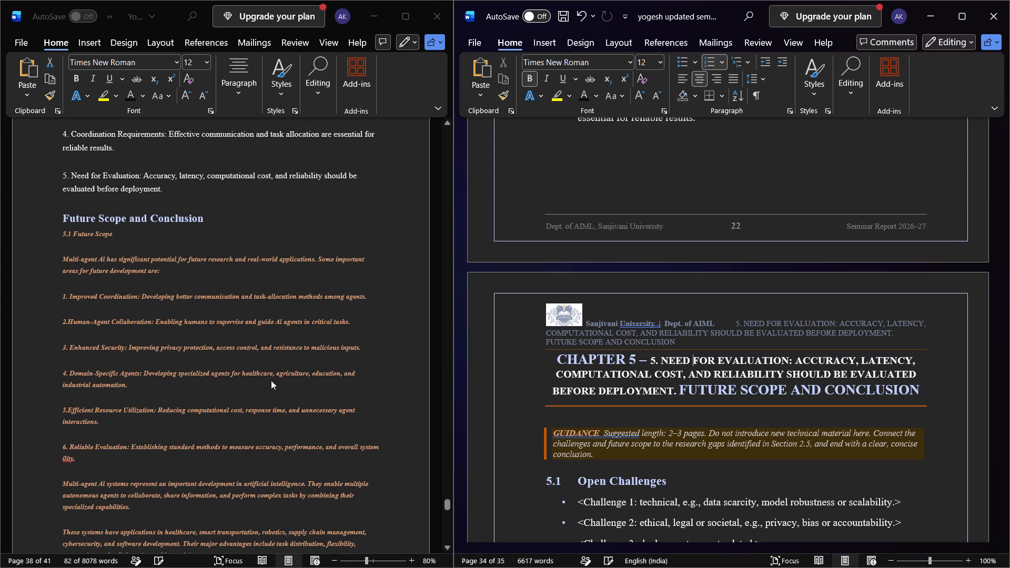
scroll(271, 380, "up", 3)
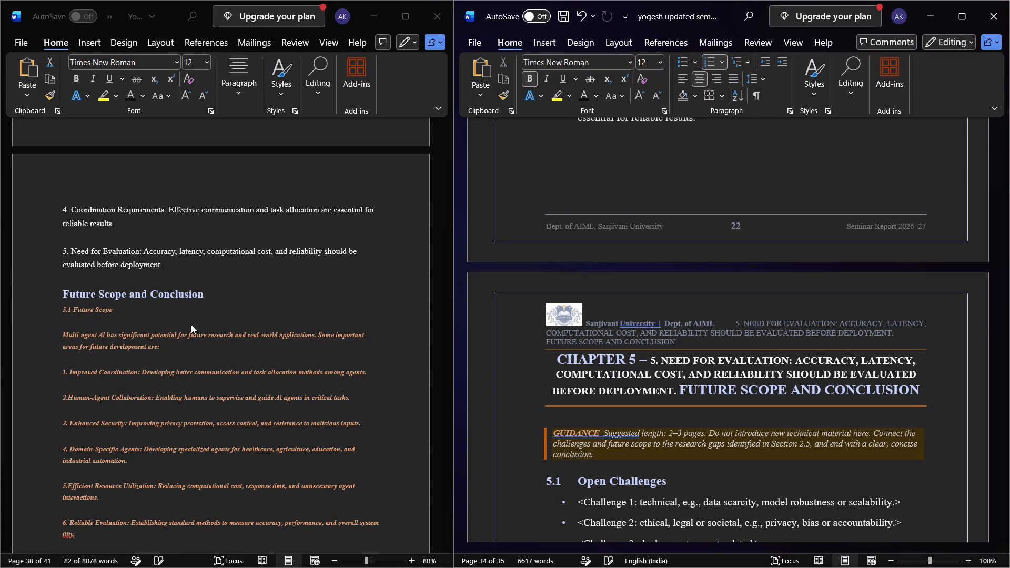
scroll(651, 347, "down", 6)
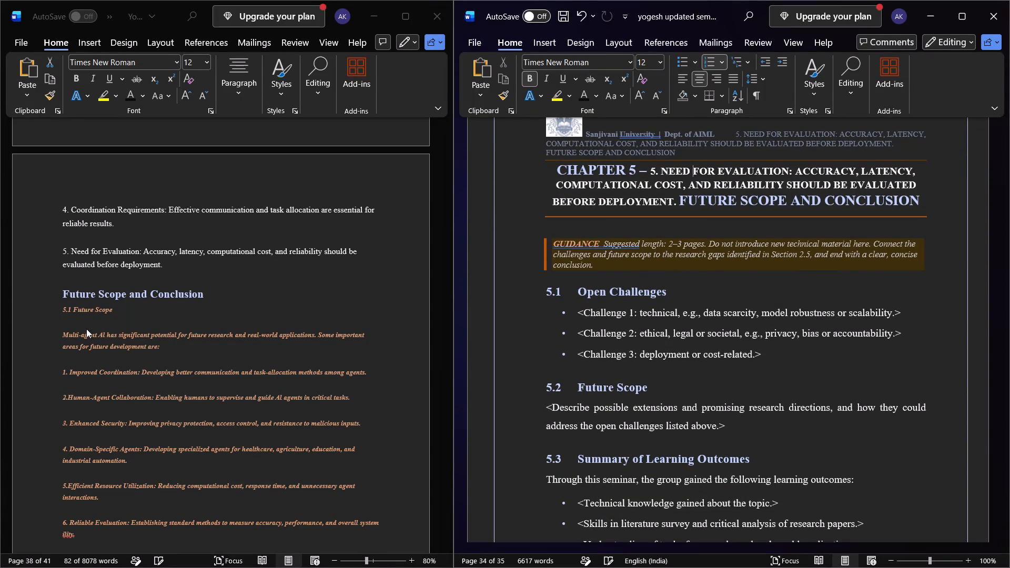
scroll(85, 334, "down", 11)
scroll(84, 342, "up", 1)
scroll(85, 343, "down", 6)
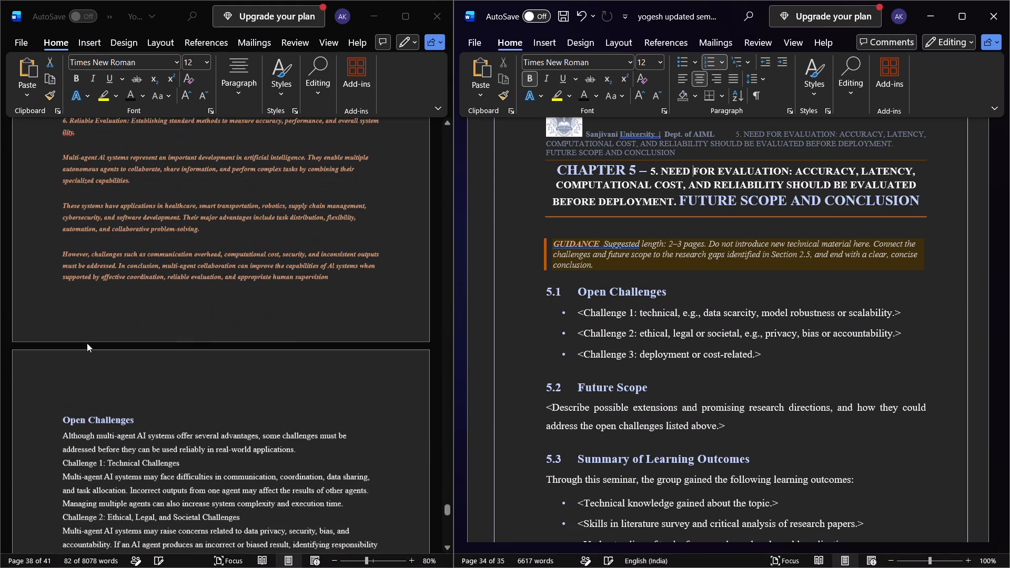
scroll(87, 343, "down", 4)
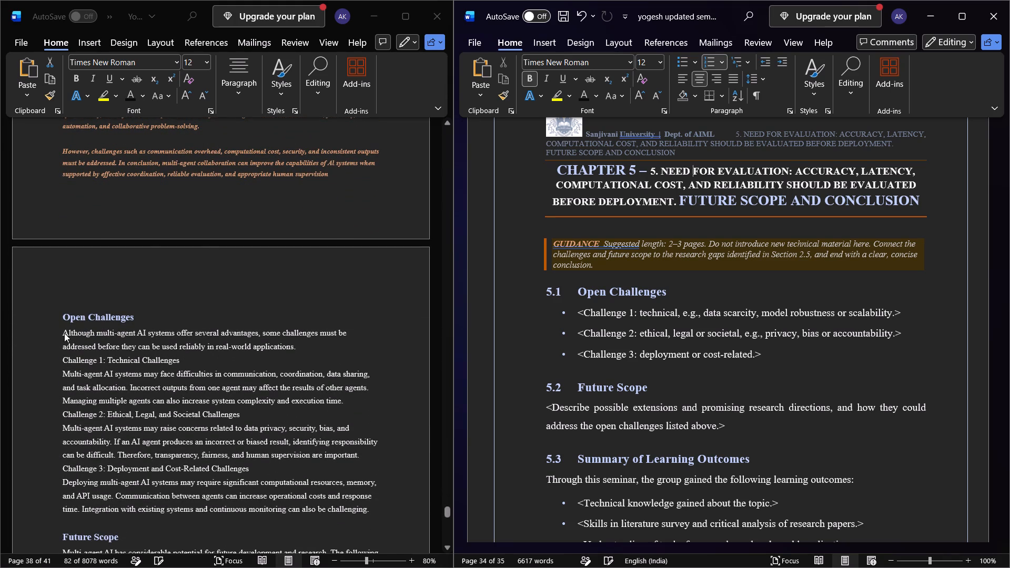
Replace the three section 5.1 challenge placeholders with the Open Challenges introduction and all three challenges copied from the source document.
left_click(60, 331)
left_click(60, 330)
left_click_drag(60, 330, 260, 403)
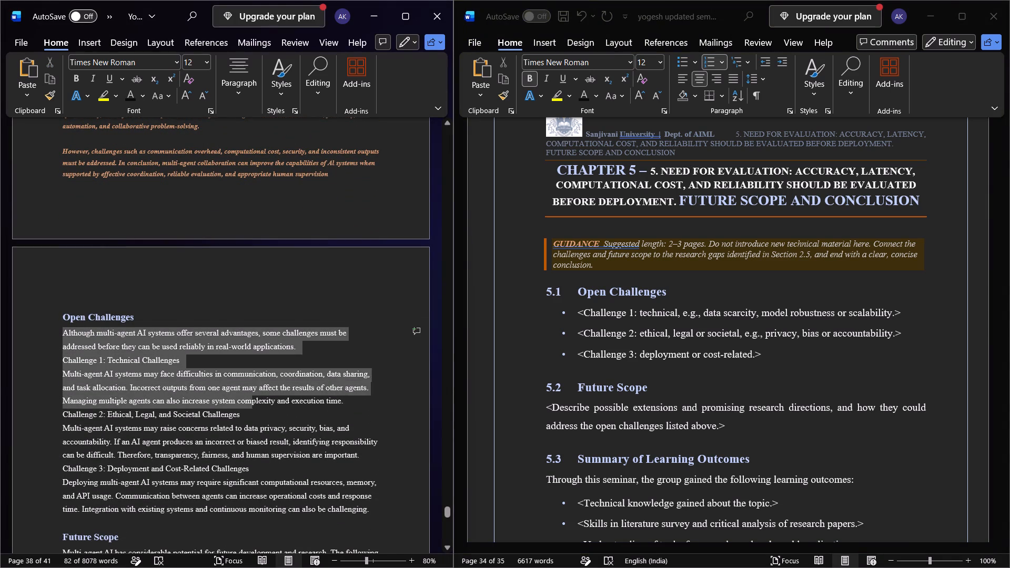
left_click_drag(260, 403, 369, 434)
scroll(263, 403, "down", 3)
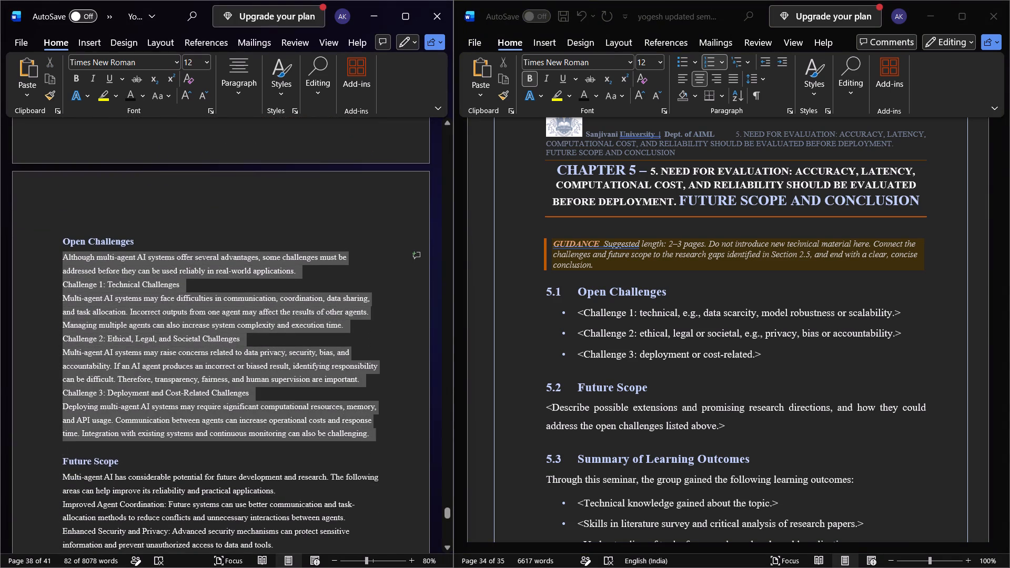
left_click_drag(369, 434, 368, 433)
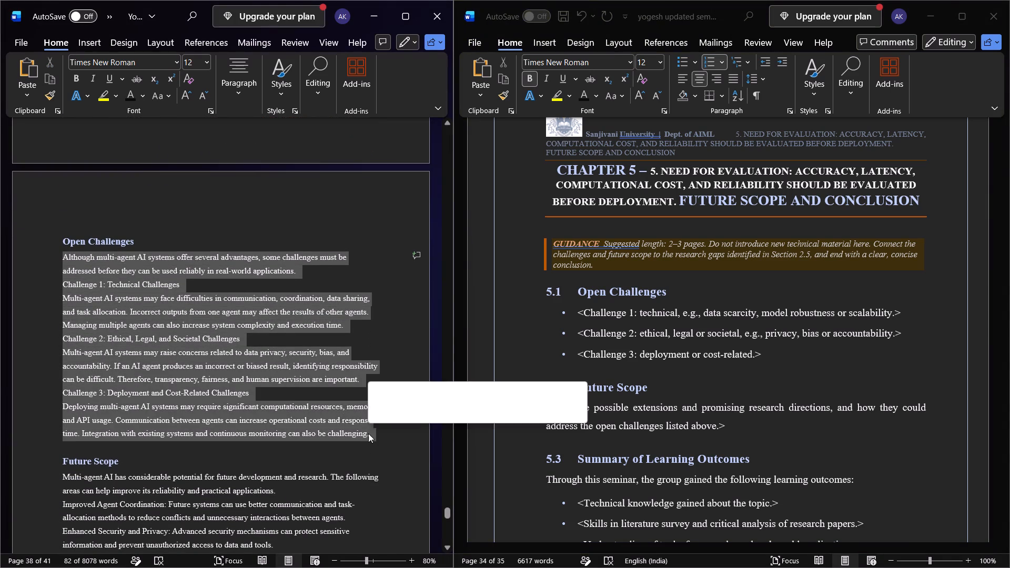
key("ctrl+c")
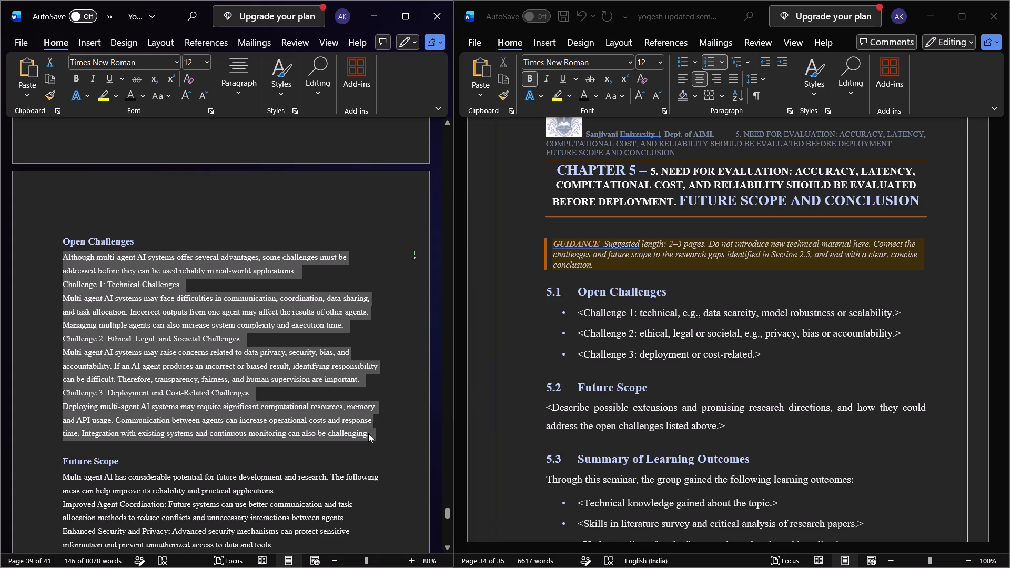
left_click(570, 316)
left_click_drag(573, 308, 601, 311)
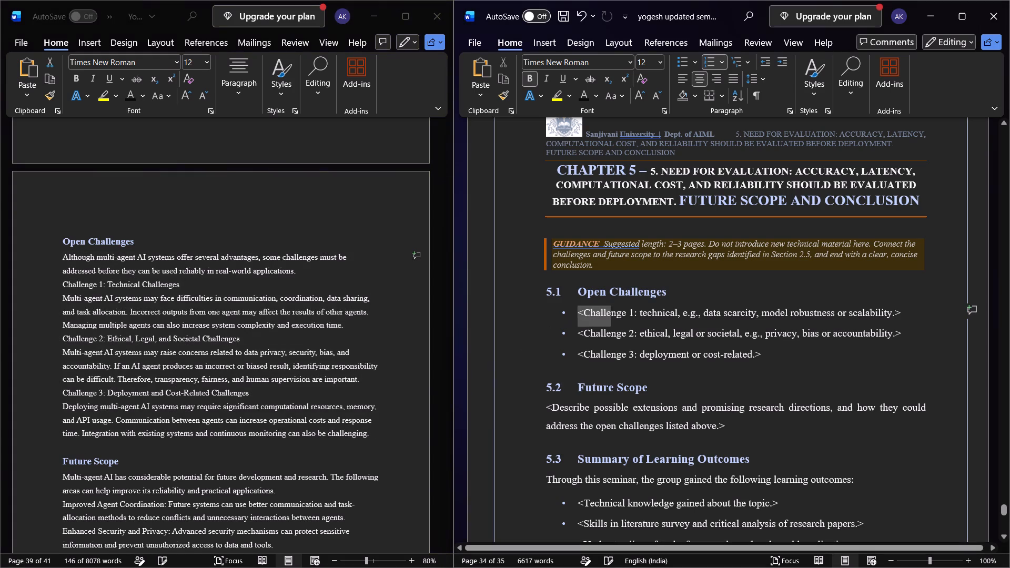
left_click_drag(601, 311, 748, 343)
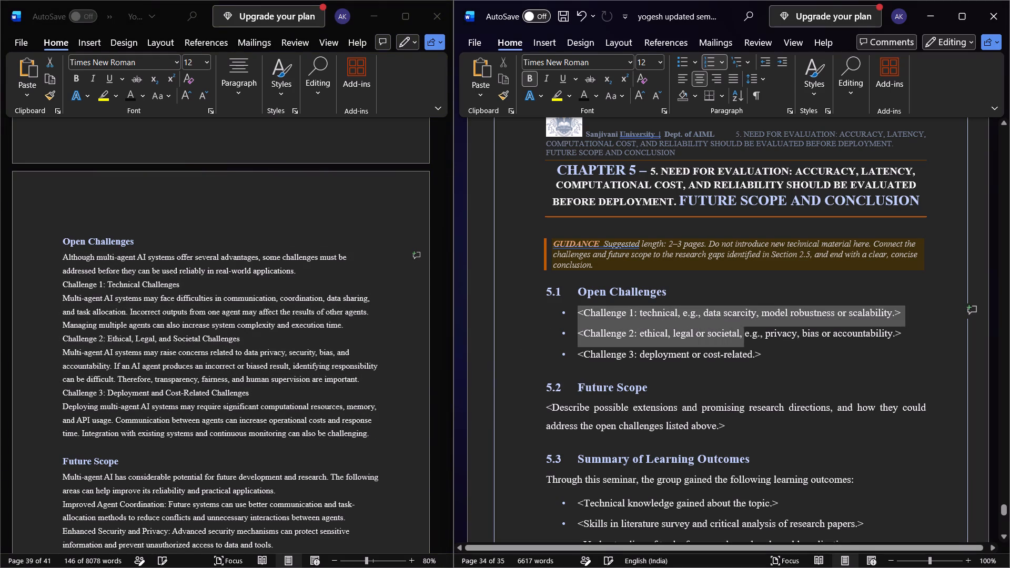
left_click_drag(748, 343, 781, 351)
left_click_drag(781, 351, 775, 351)
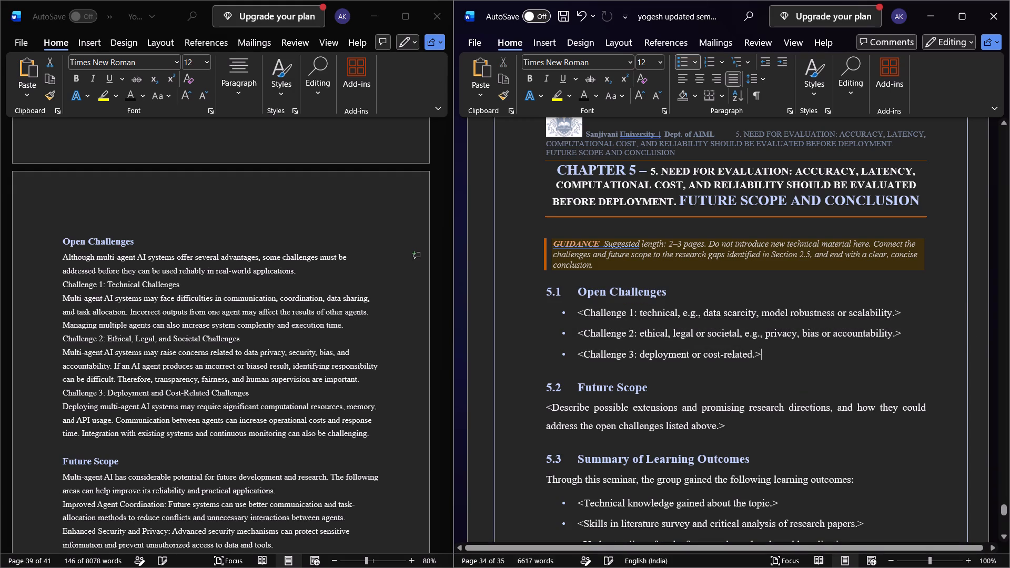
left_click_drag(763, 352, 582, 329)
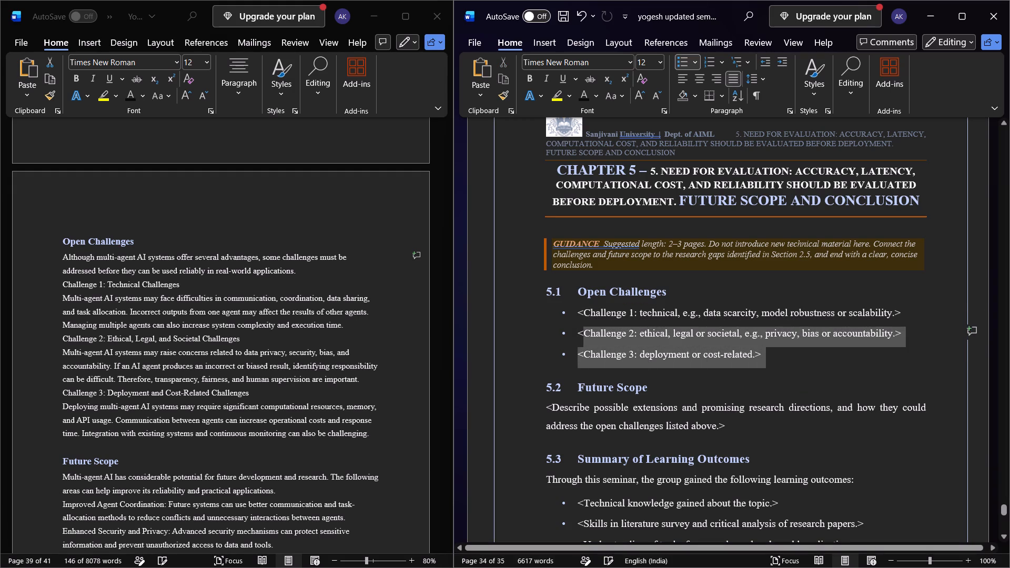
left_click_drag(582, 329, 578, 314)
key("ctrl+v")
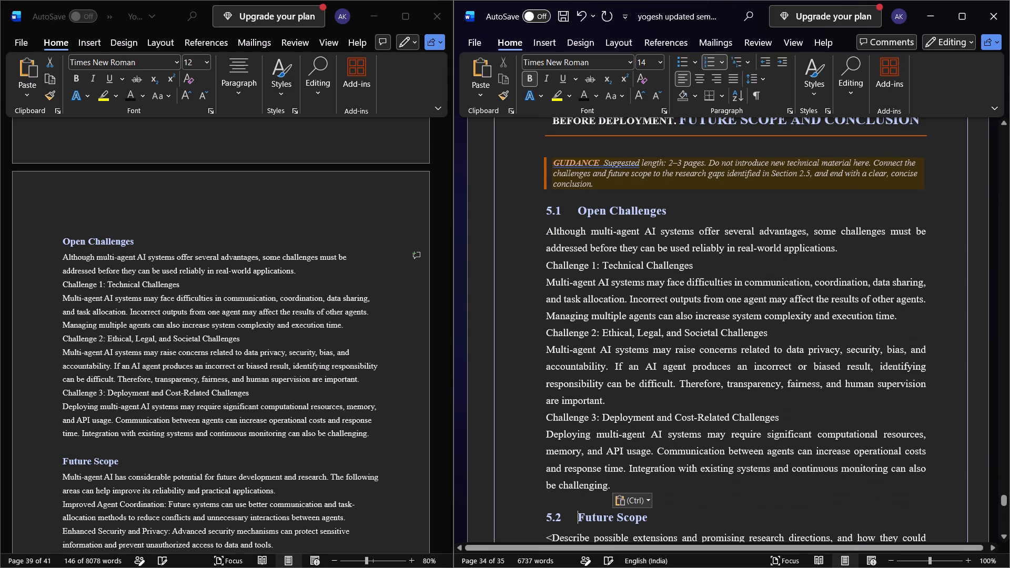
Format the three challenge titles and their descriptions under section 5.1 as a bulleted list, leaving out the introductory sentence.
left_click_drag(541, 265, 674, 469)
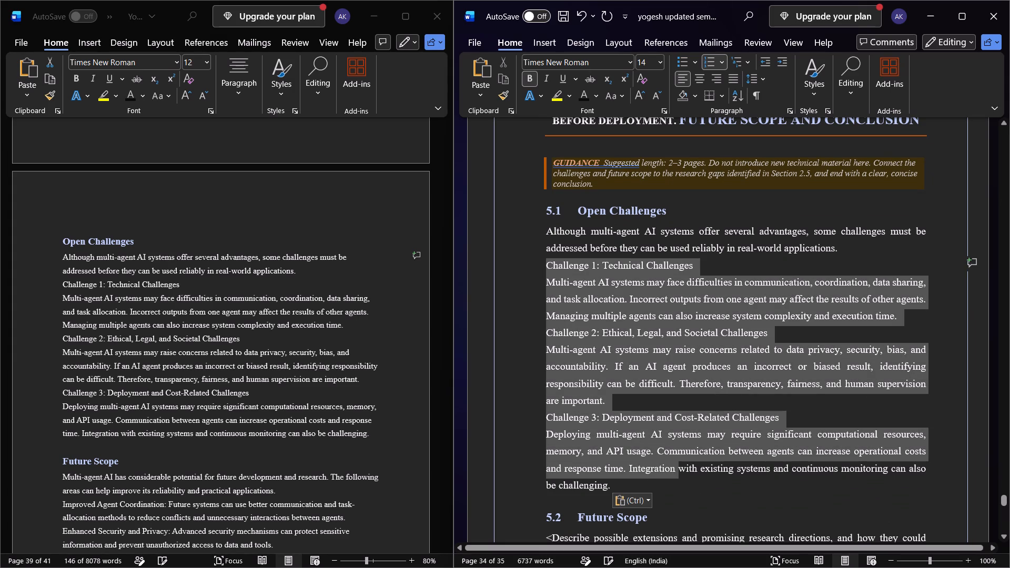
left_click_drag(674, 469, 613, 488)
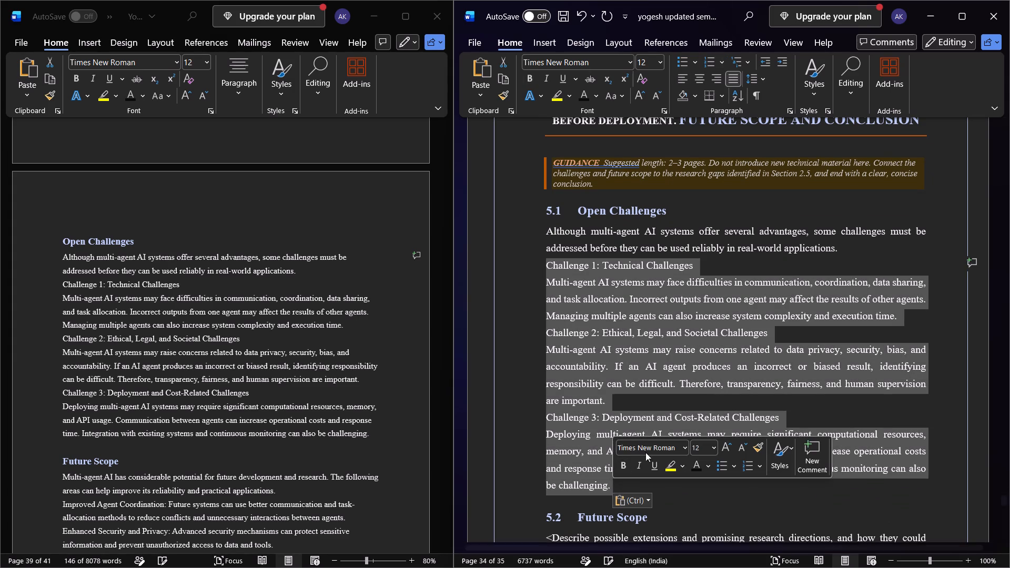
left_click(715, 470)
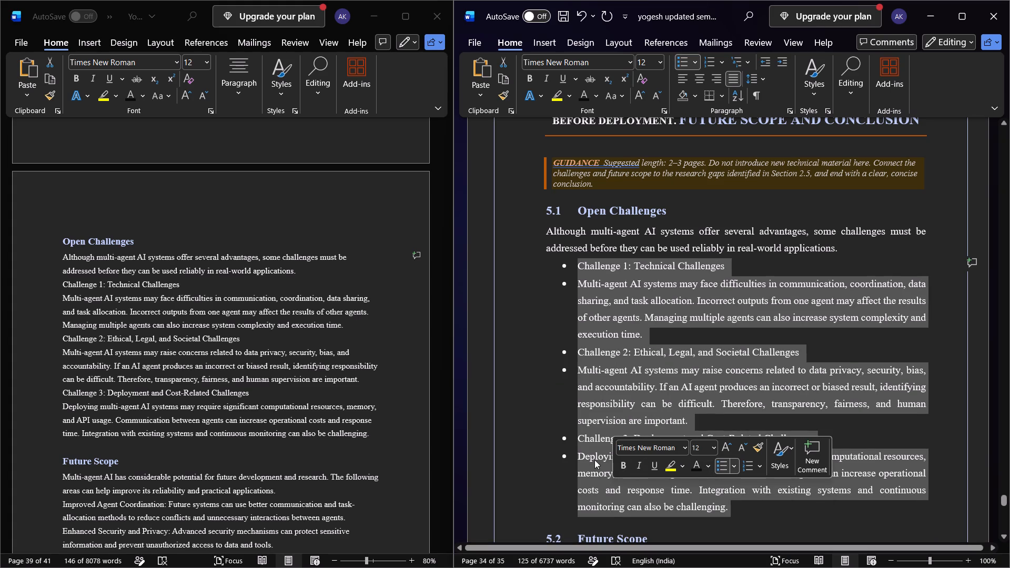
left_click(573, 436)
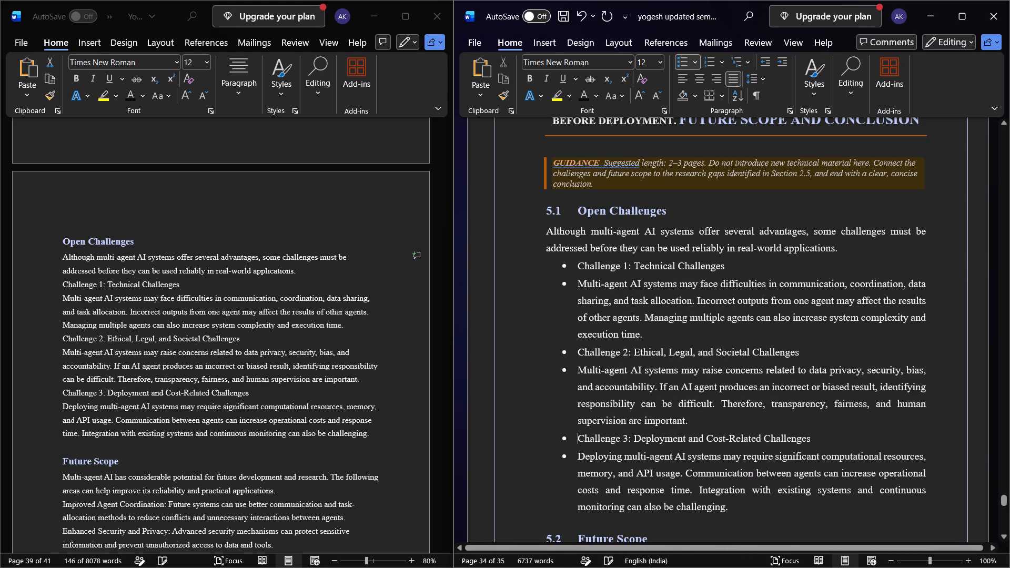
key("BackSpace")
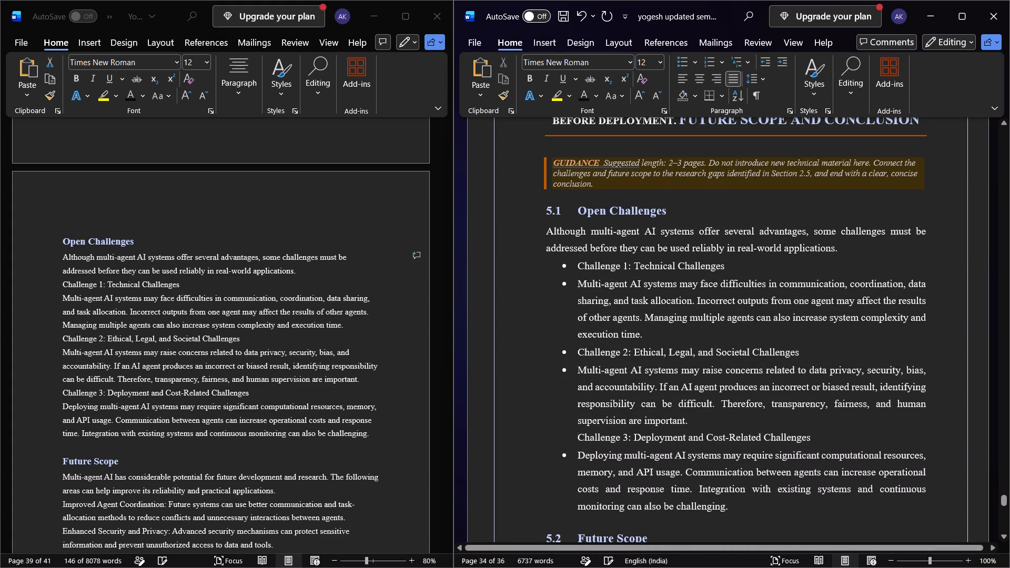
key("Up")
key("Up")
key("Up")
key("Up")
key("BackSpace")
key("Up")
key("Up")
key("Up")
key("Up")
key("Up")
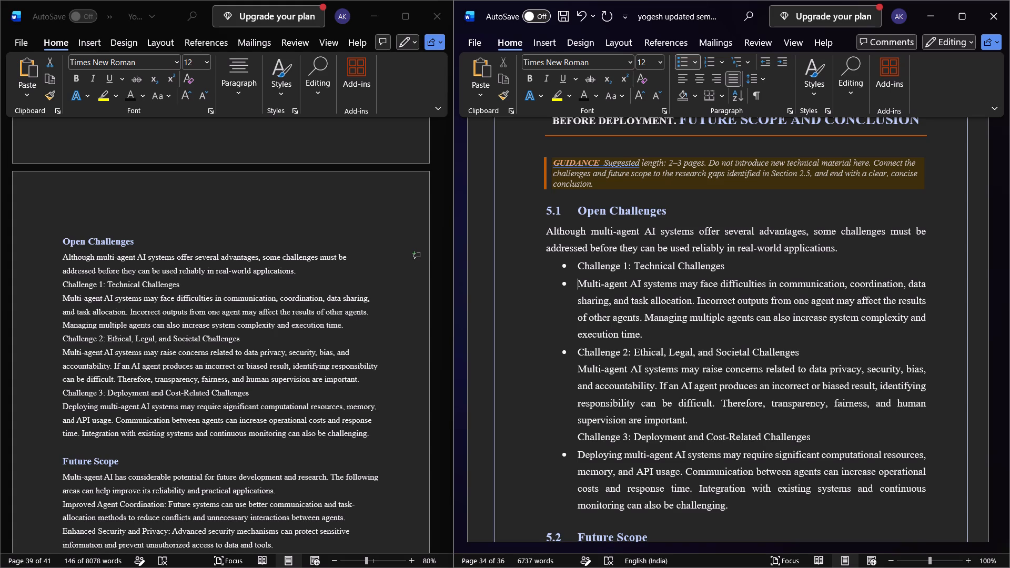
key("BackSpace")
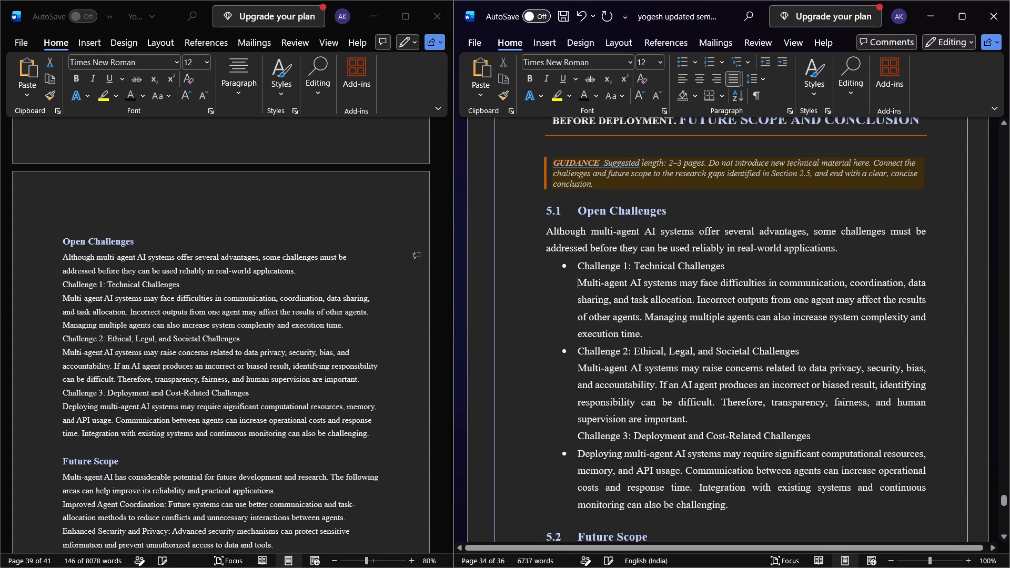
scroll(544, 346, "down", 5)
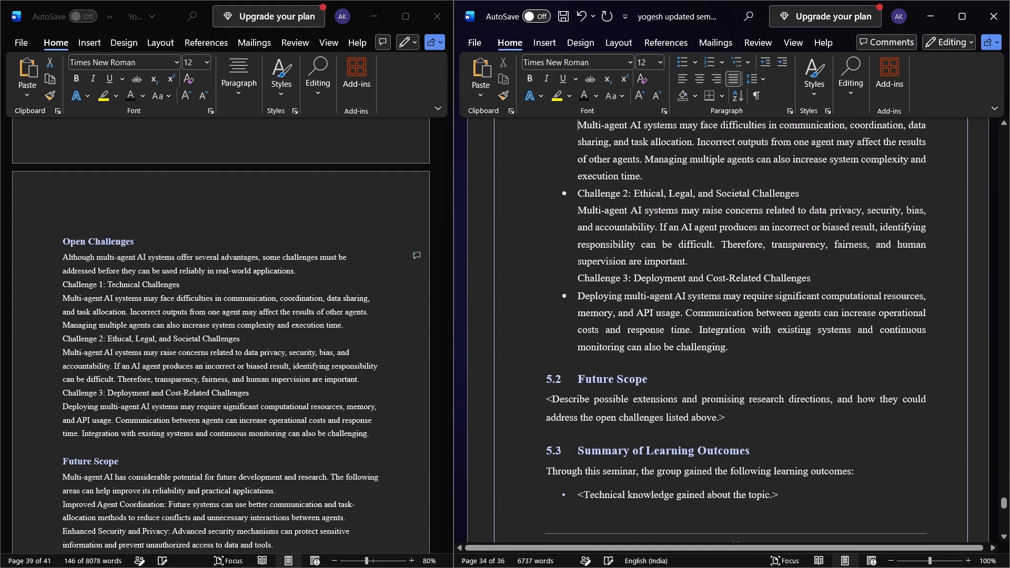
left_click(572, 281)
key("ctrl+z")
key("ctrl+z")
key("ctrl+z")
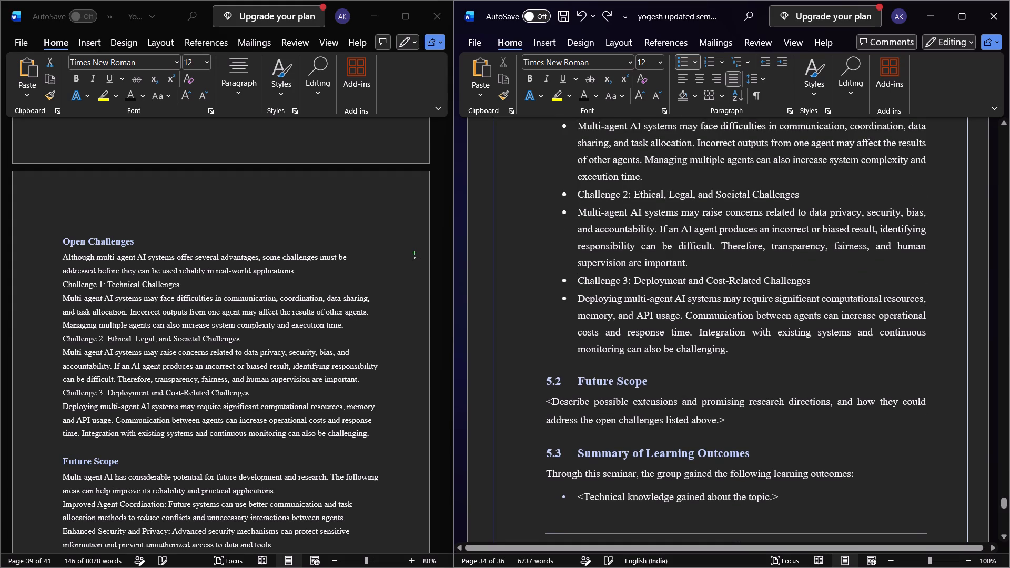
Remove the bullets from the three challenge description paragraphs in section 5.1, keeping them indented under their bulleted challenge titles.
scroll(572, 281, "up", 4)
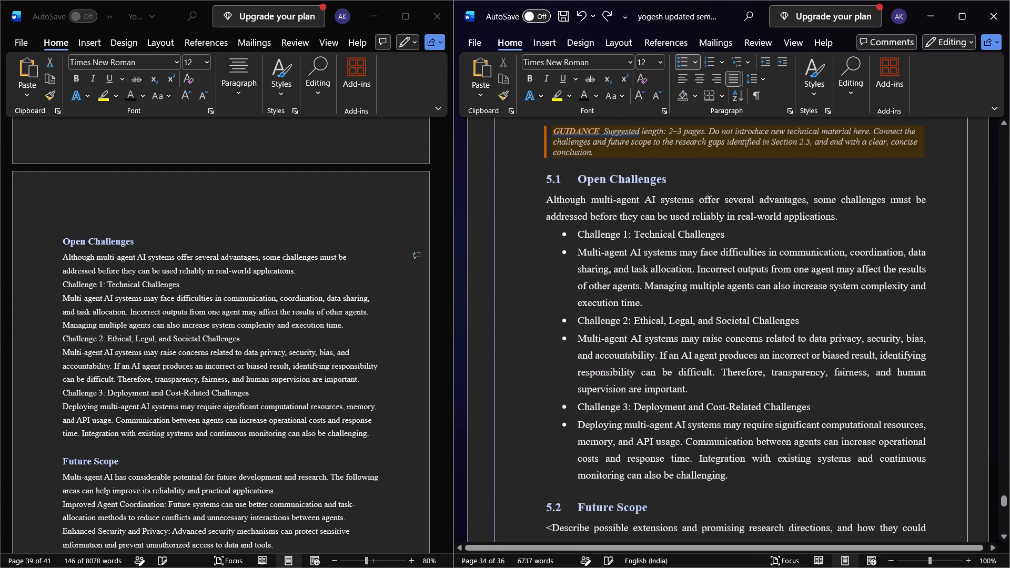
left_click(577, 255)
key("BackSpace")
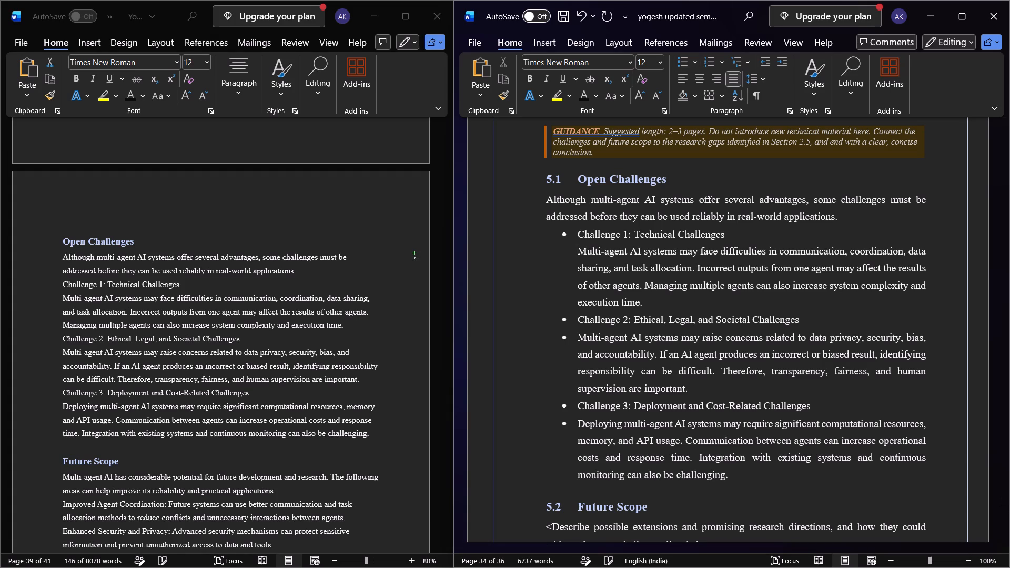
key("Down")
key("Down")
key("Down")
key("Down")
key("Down")
key("BackSpace")
key("Down")
key("Down")
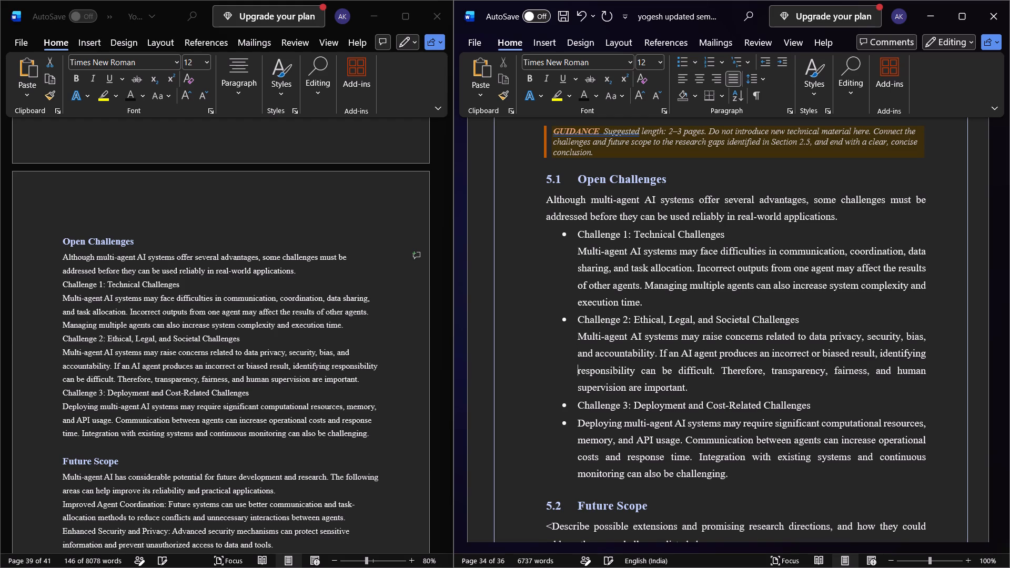
key("Down")
key("Down")
key("Down")
key("BackSpace")
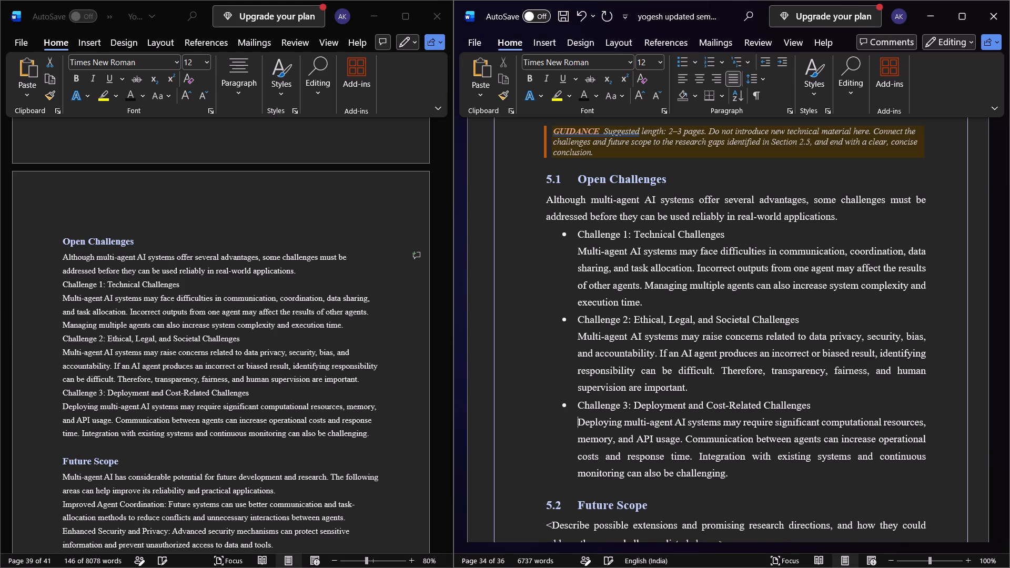
Replace the section 5.2 placeholder with the Future Scope introduction, all six improvement areas and the closing sentence copied from the source document.
scroll(597, 146, "down", 4)
scroll(536, 166, "down", 3)
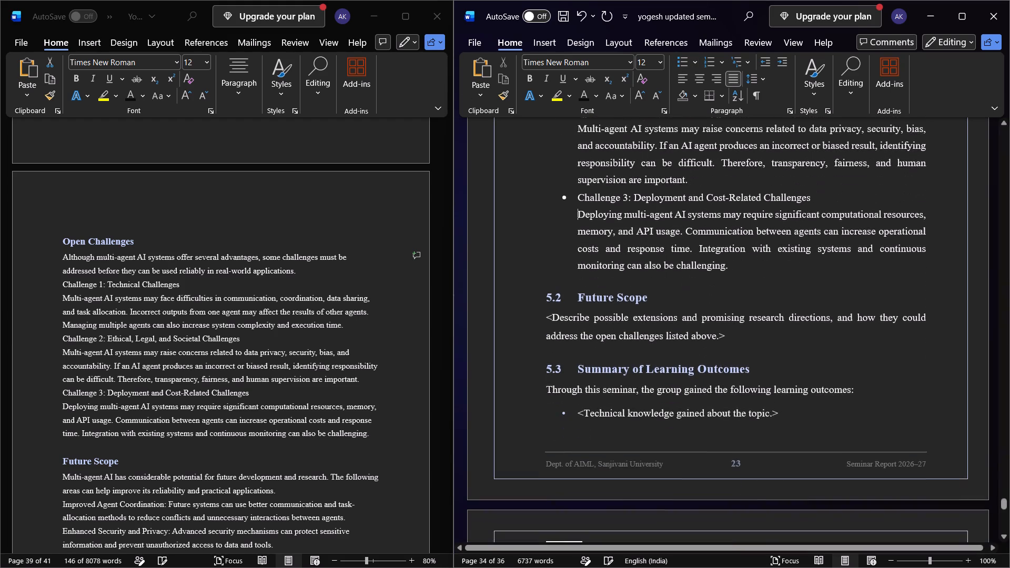
scroll(224, 201, "down", 4)
left_click(62, 371)
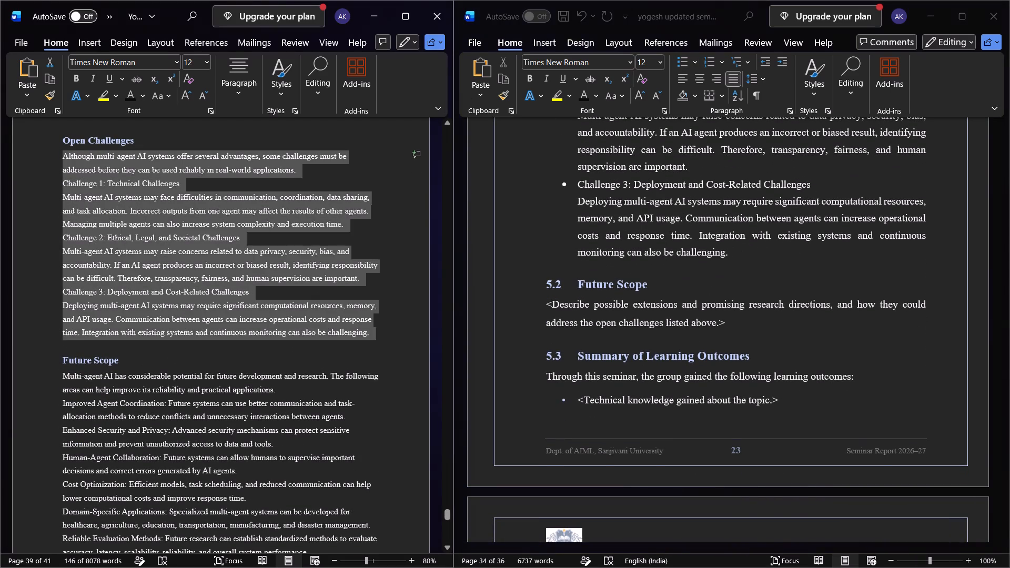
left_click(62, 371)
left_click(62, 374)
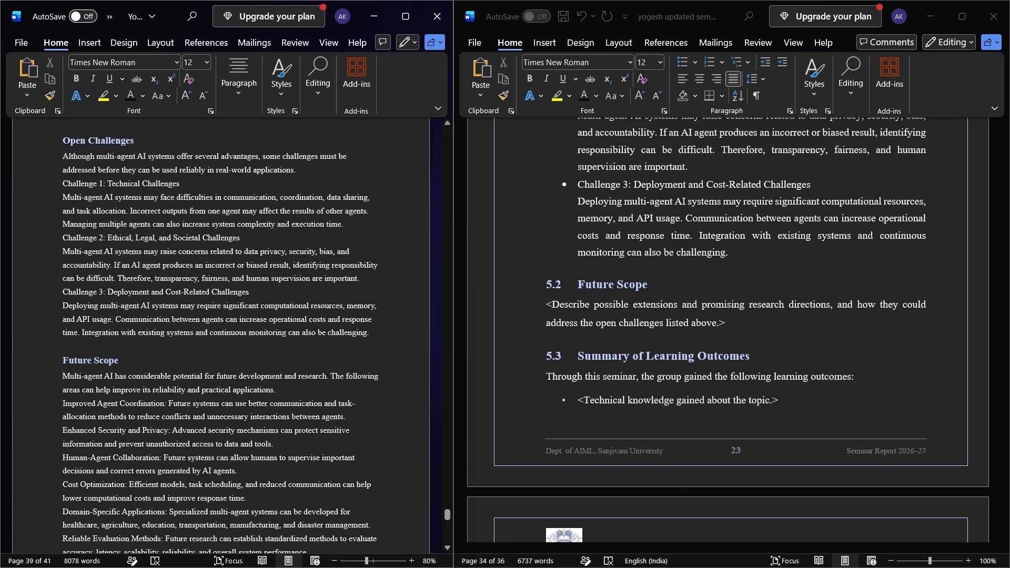
left_click_drag(68, 368, 107, 388)
left_click(47, 368)
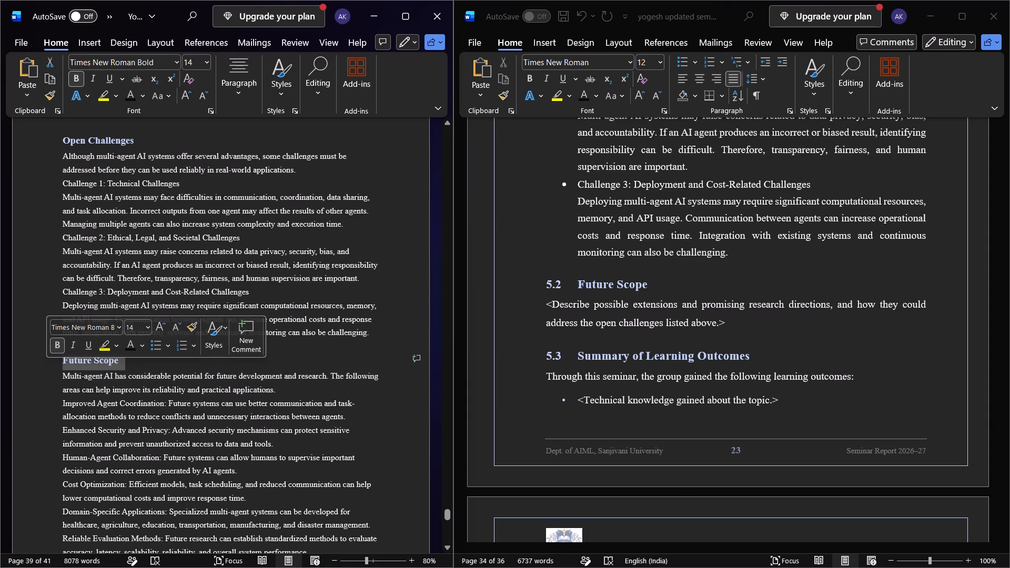
left_click(62, 374)
left_click_drag(62, 374, 158, 420)
scroll(144, 424, "down", 3)
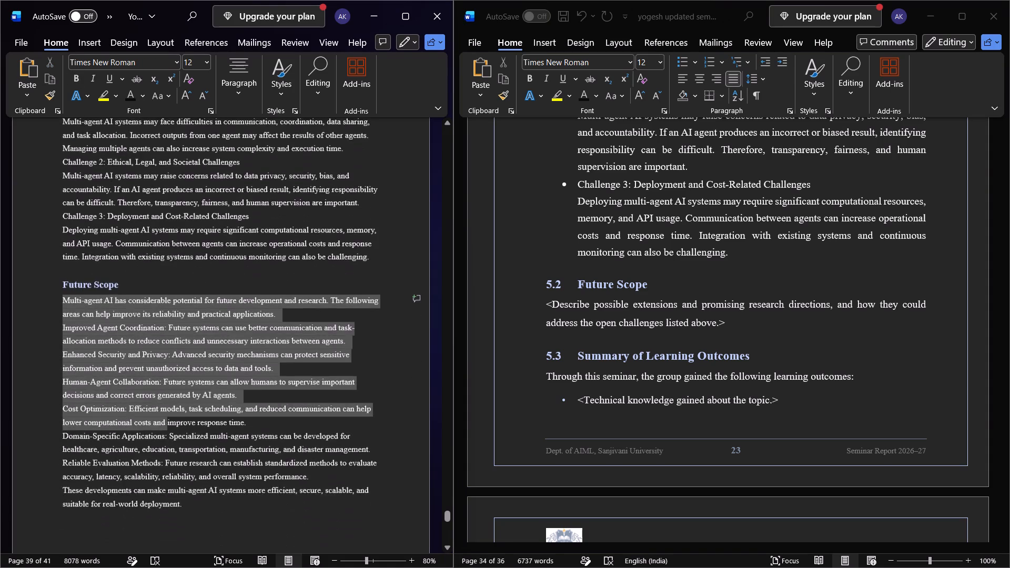
left_click_drag(158, 420, 183, 458)
scroll(169, 415, "down", 2)
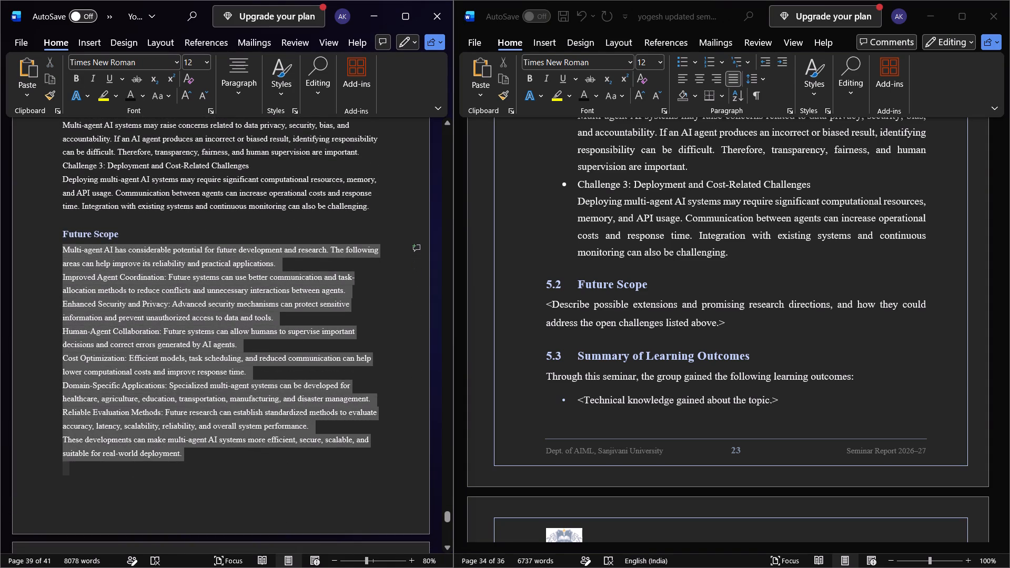
left_click_drag(183, 458, 182, 458)
scroll(183, 455, "down", 4)
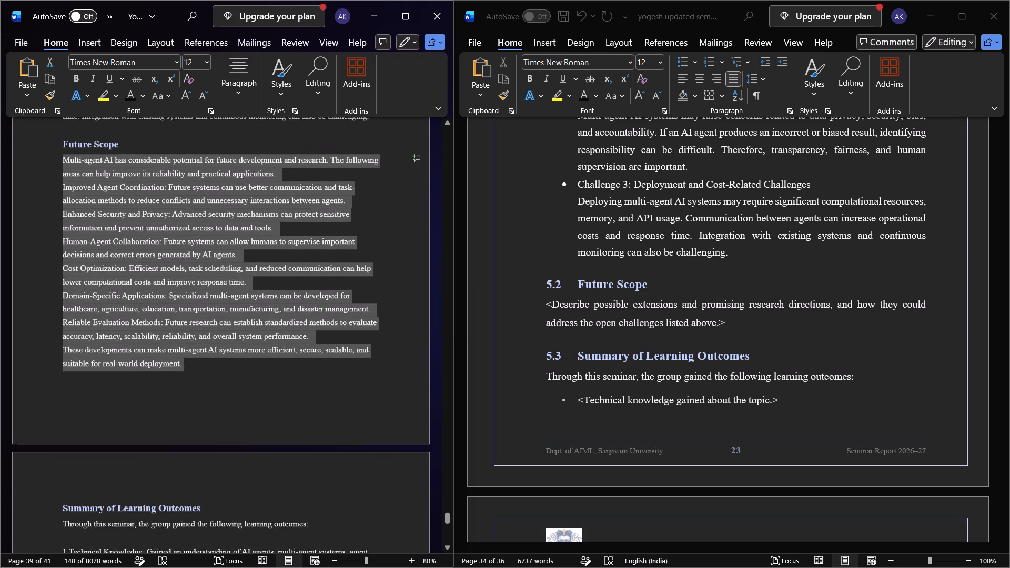
scroll(178, 442, "down", 1)
scroll(274, 388, "up", 3)
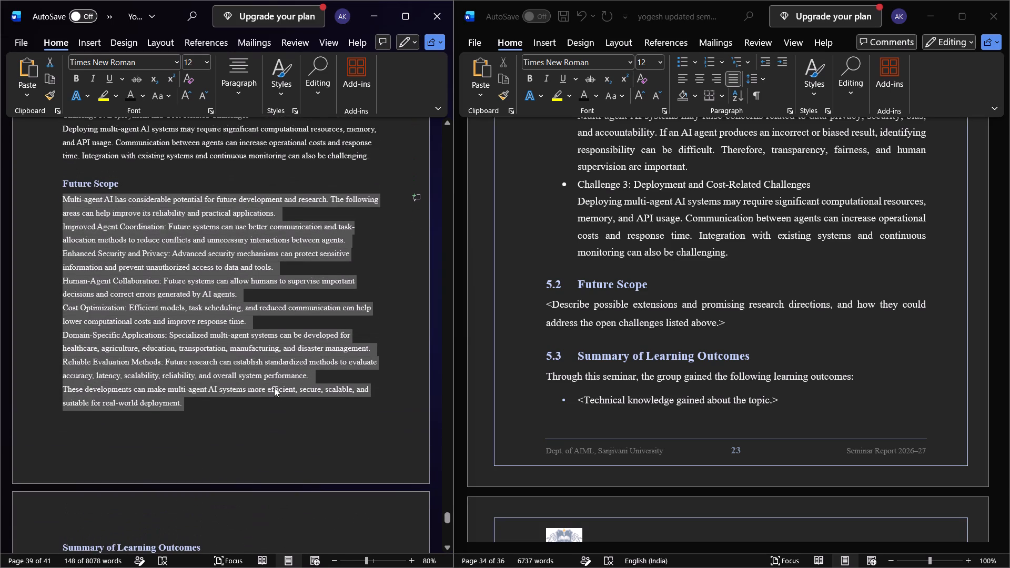
key("ctrl+c")
left_click(564, 298)
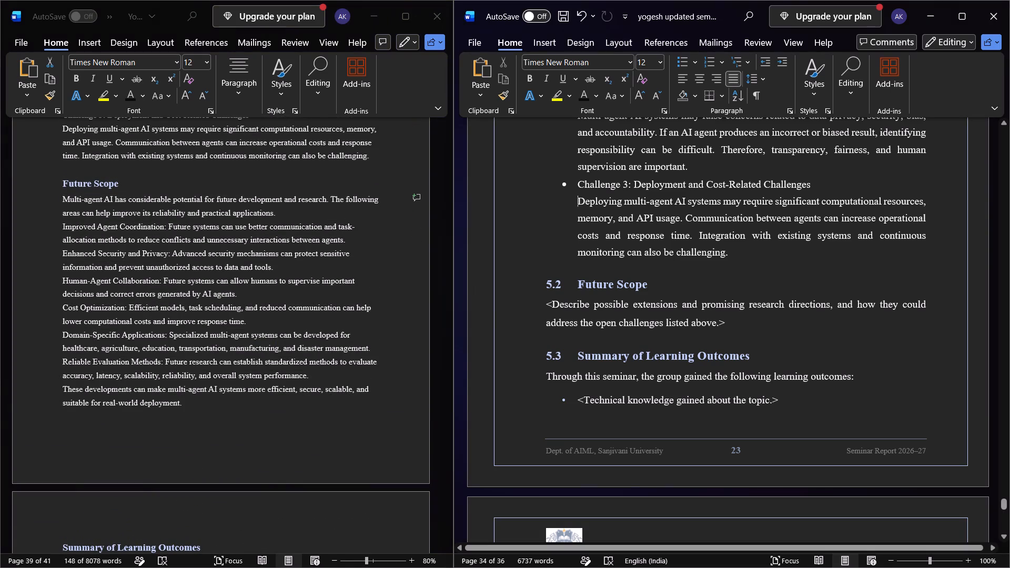
left_click(548, 305)
left_click_drag(547, 305, 727, 330)
key("ctrl+v")
left_click(638, 366)
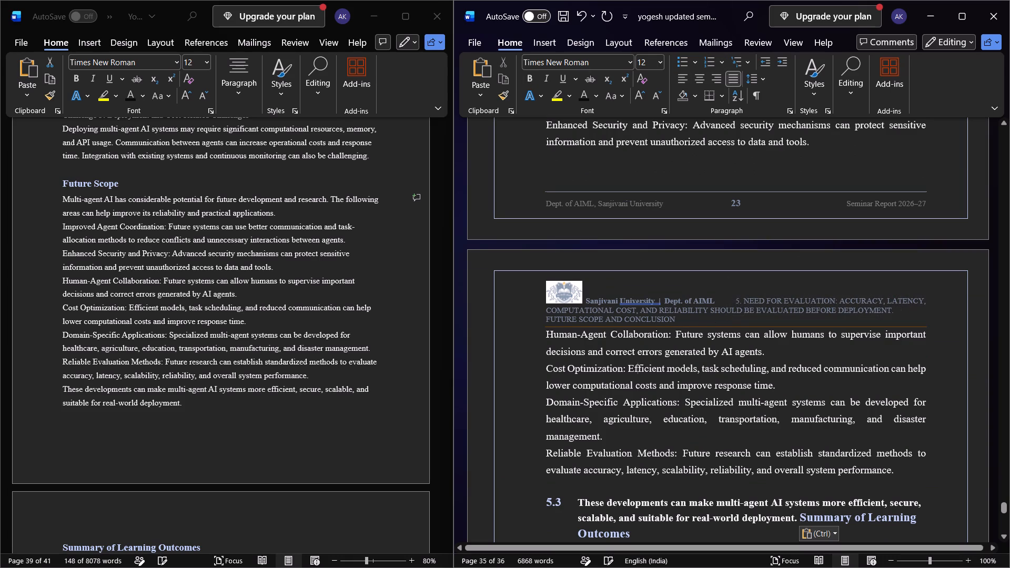
Separate the Summary of Learning Outcomes heading from the pasted sentence "These developments can make…" onto its own line, without a section number.
scroll(612, 412, "up", 6)
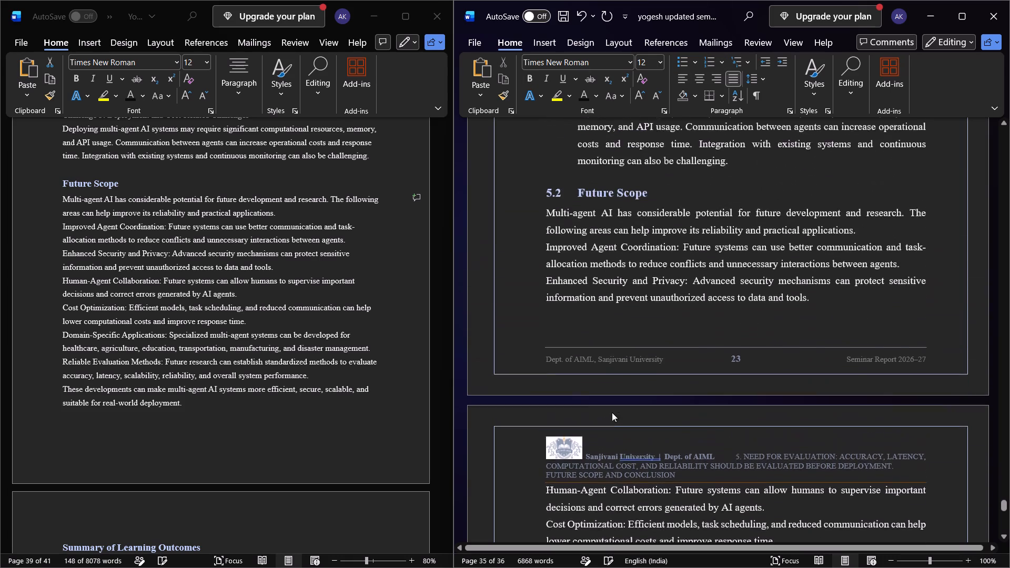
scroll(612, 412, "up", 2)
scroll(608, 412, "down", 8)
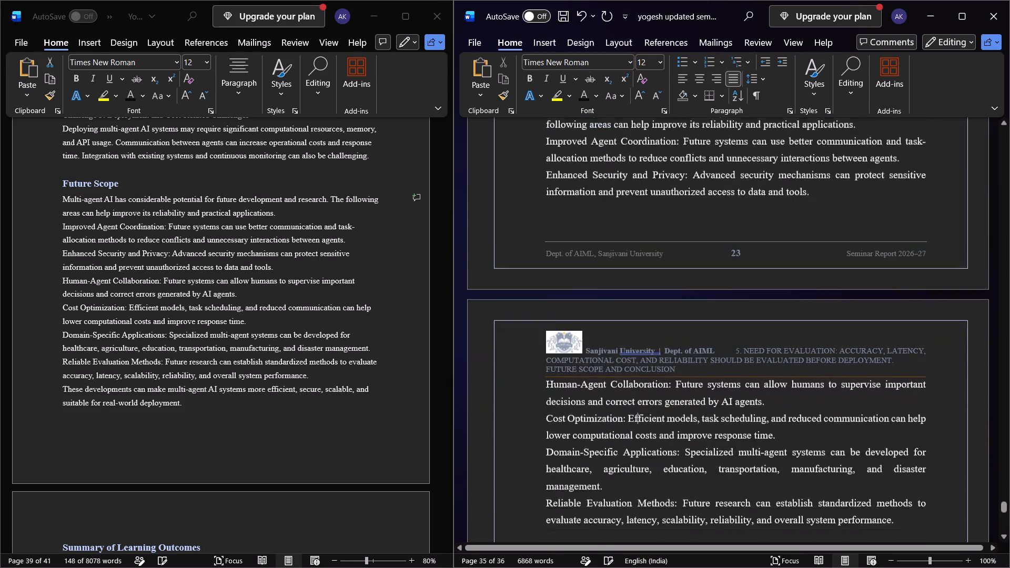
scroll(608, 412, "down", 6)
scroll(365, 389, "down", 6)
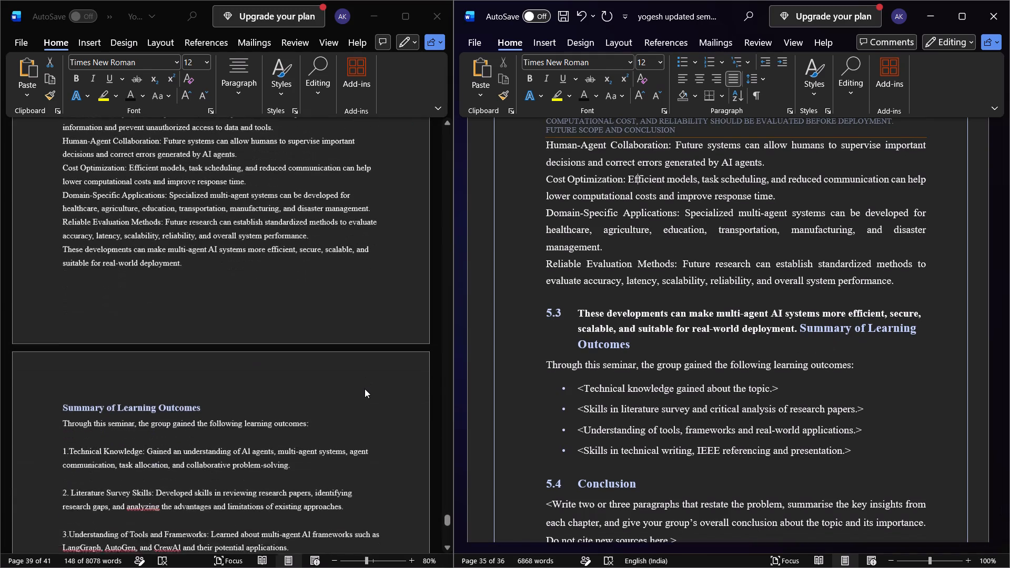
scroll(366, 387, "down", 3)
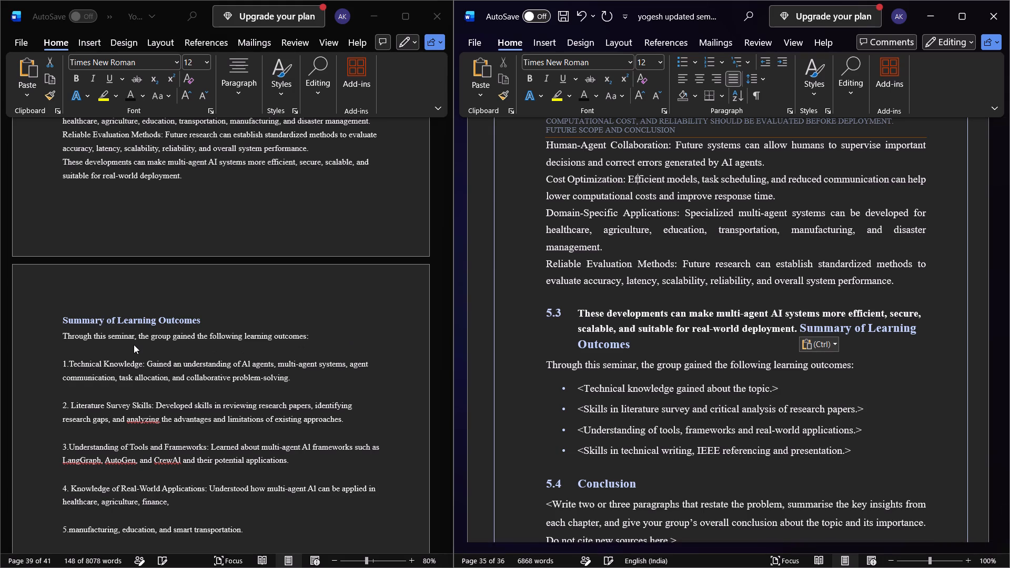
left_click(799, 322)
key("Return")
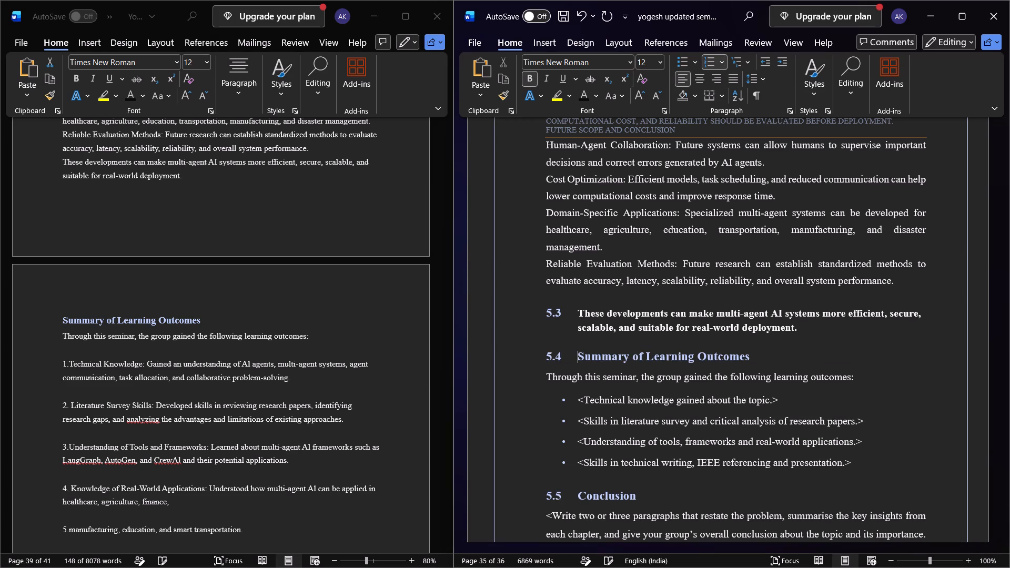
key("BackSpace")
key("BackSpace")
key("BackSpace")
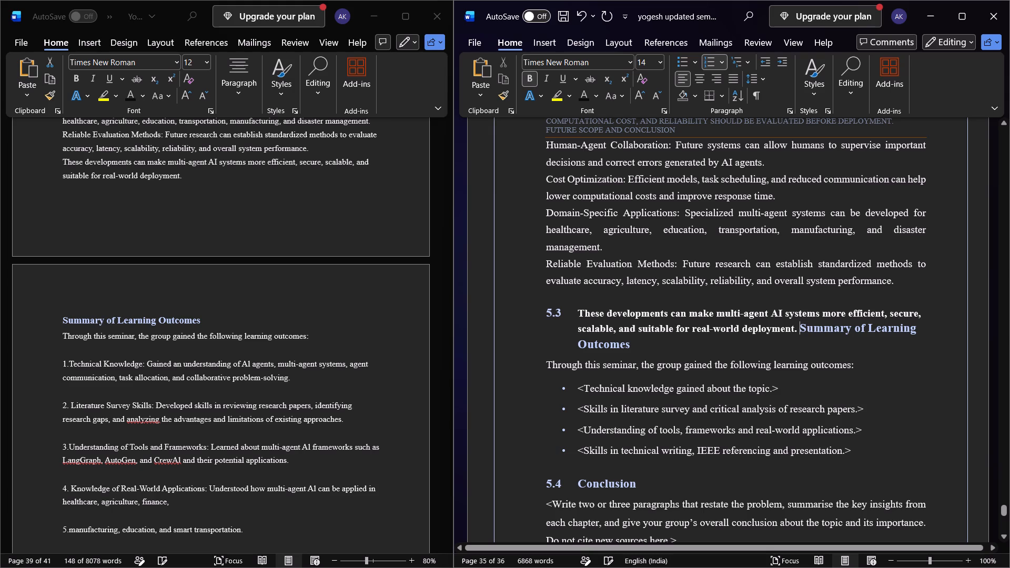
key("Return")
key("BackSpace")
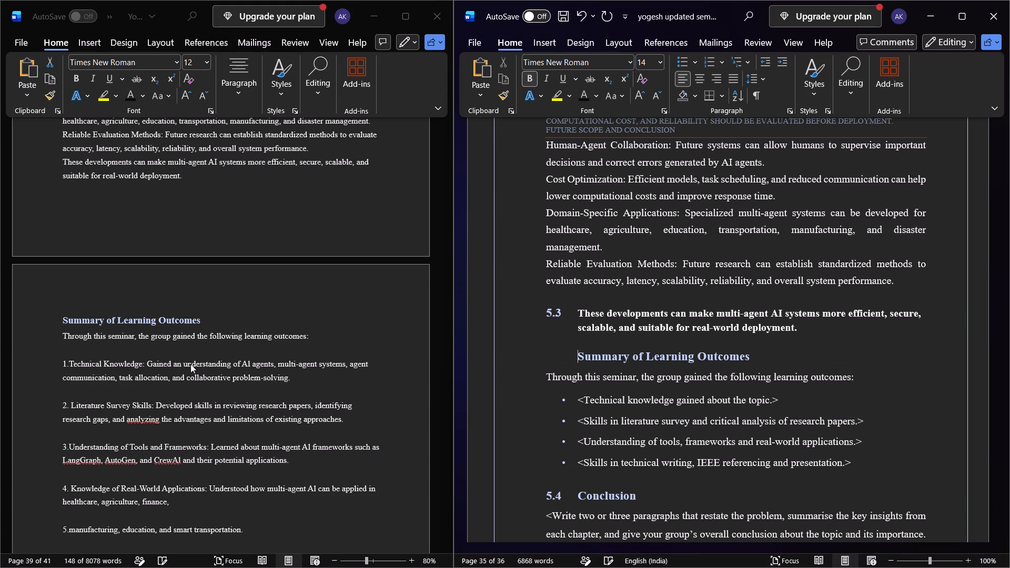
Replace the four bulleted learning-outcome placeholders with the source document's learning outcomes, from Technical Knowledge through Technical Writing and Presentation Skills.
left_click(67, 359)
left_click_drag(67, 358, 174, 411)
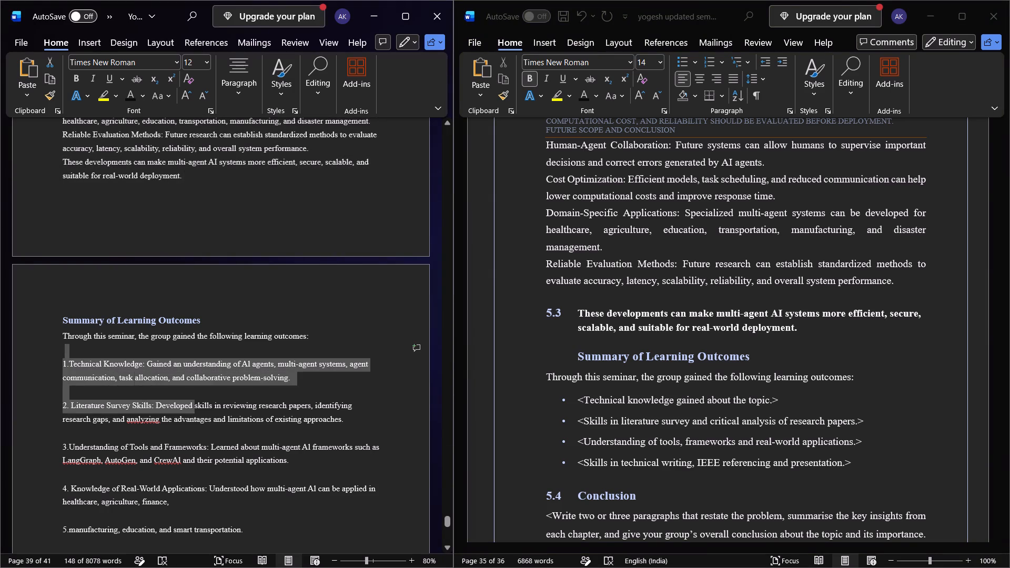
left_click_drag(174, 411, 238, 466)
scroll(224, 474, "down", 4)
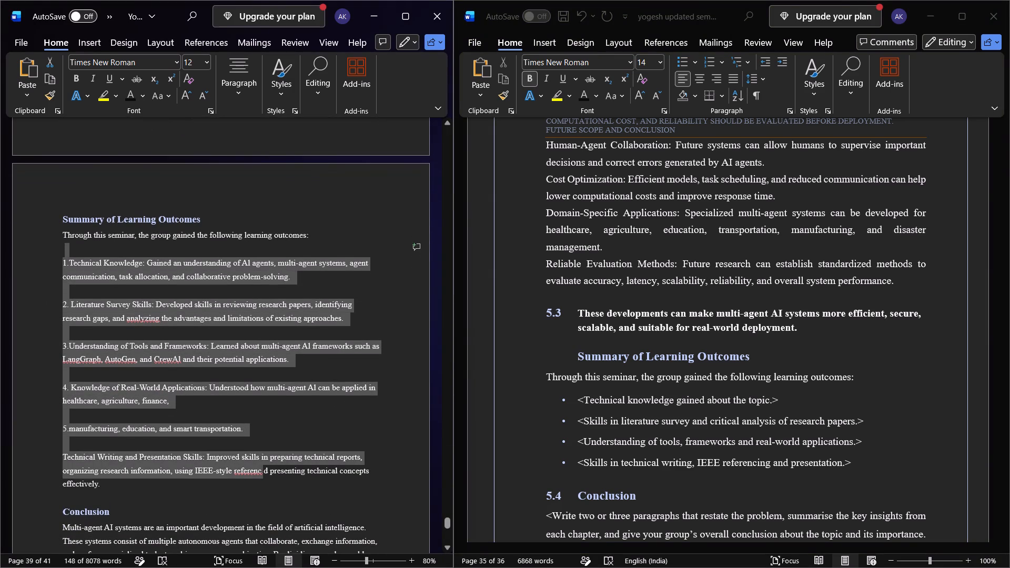
left_click_drag(238, 466, 135, 458)
scroll(241, 466, "down", 1)
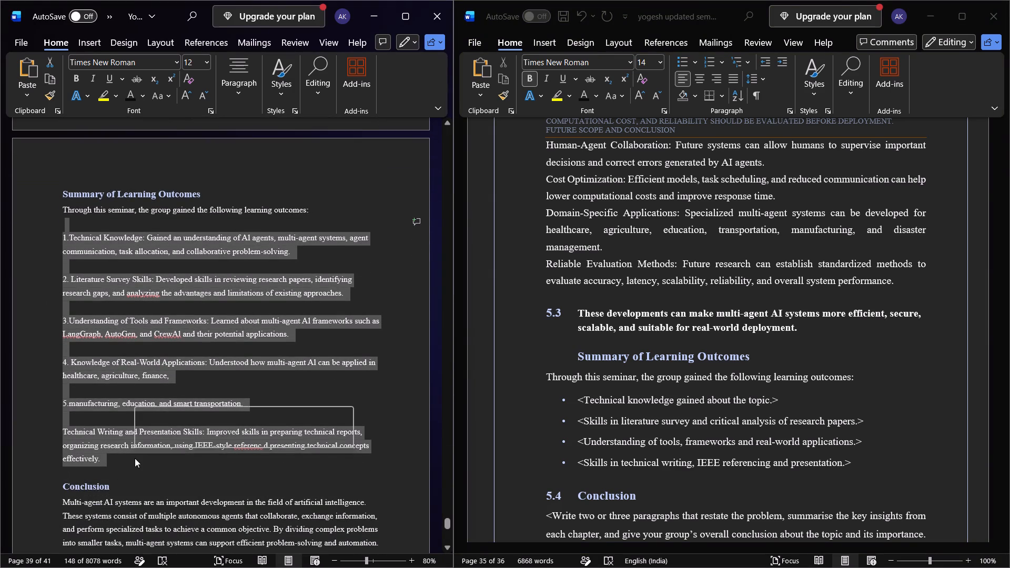
key("ctrl+c")
left_click(689, 373)
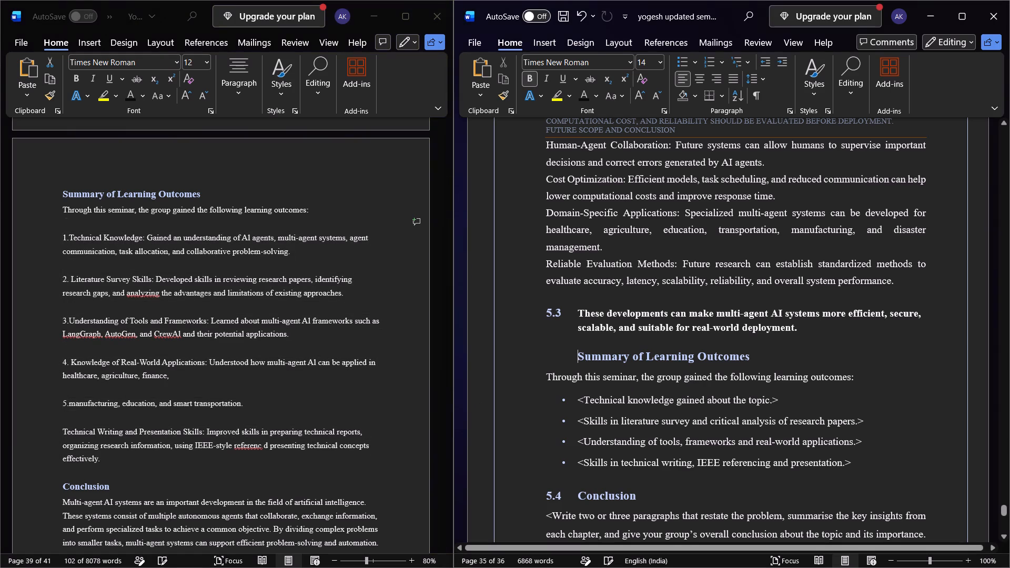
left_click_drag(561, 399, 738, 464)
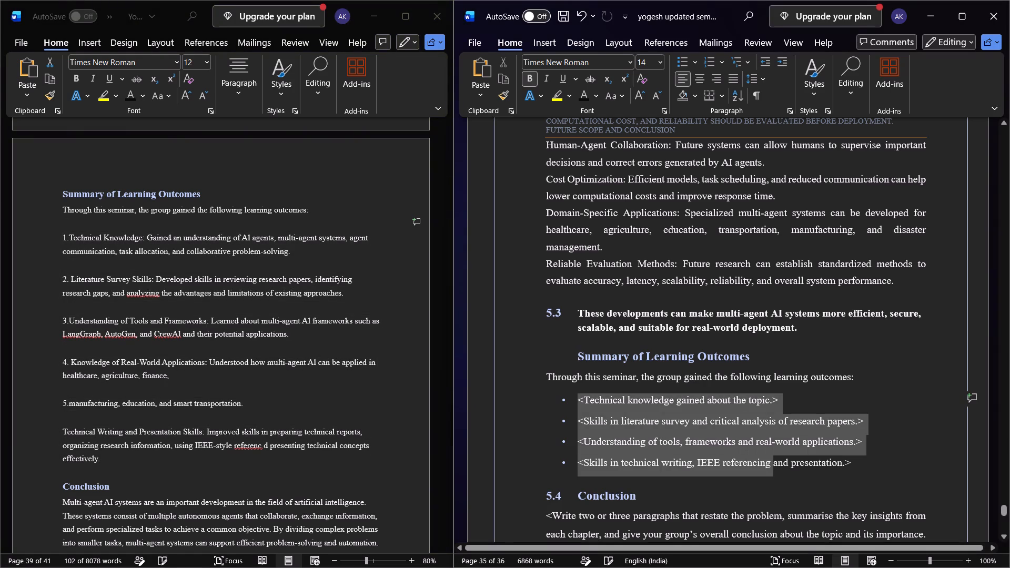
left_click_drag(738, 464, 874, 466)
key("ctrl+v")
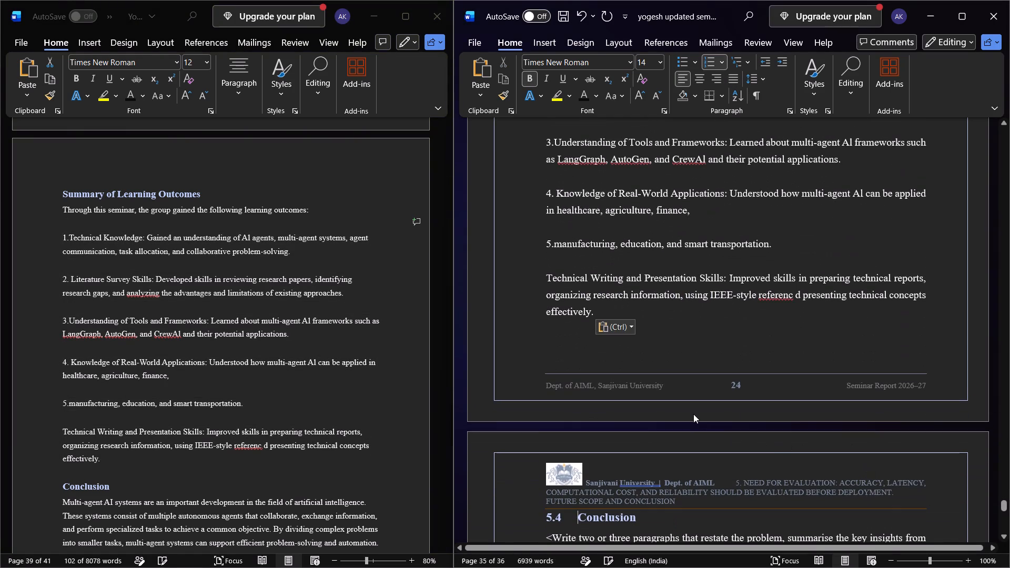
left_click(664, 286)
left_click(673, 307)
Replace the section 5.4 Conclusion placeholder with the full Conclusion text copied from the source document.
scroll(647, 303, "down", 1)
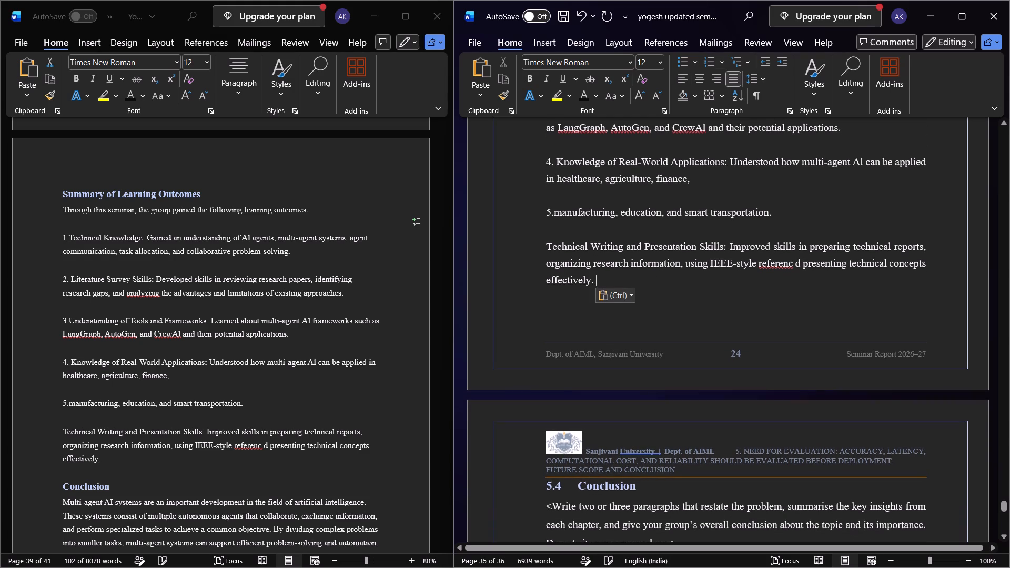
scroll(647, 303, "down", 3)
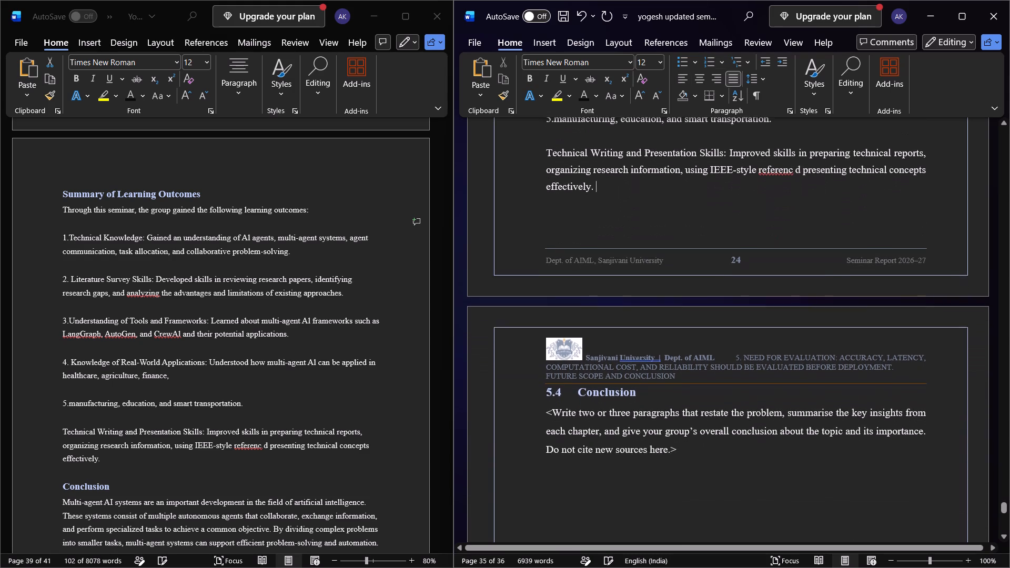
scroll(647, 303, "up", 3)
scroll(647, 303, "down", 6)
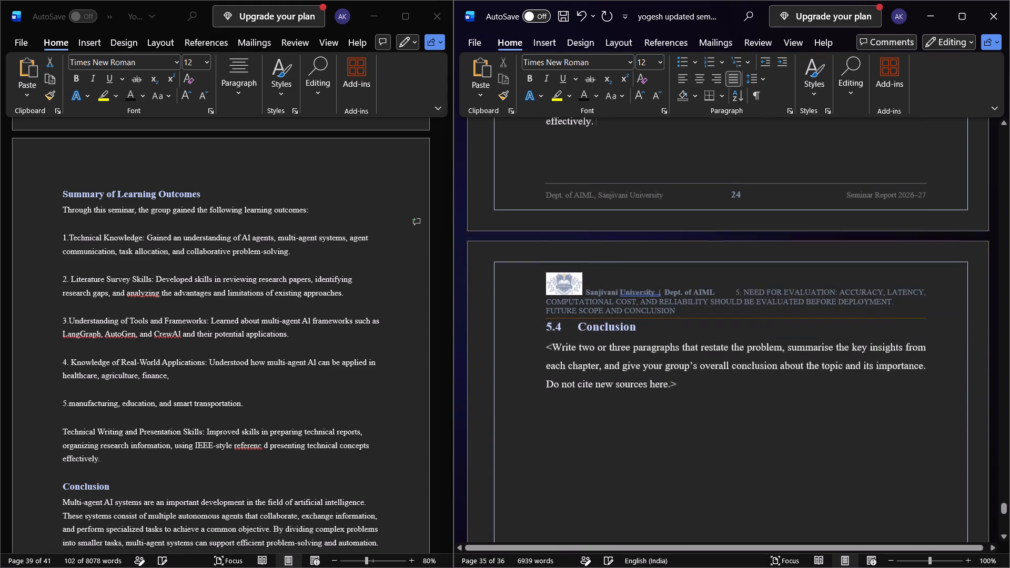
scroll(647, 303, "down", 1)
scroll(330, 326, "down", 6)
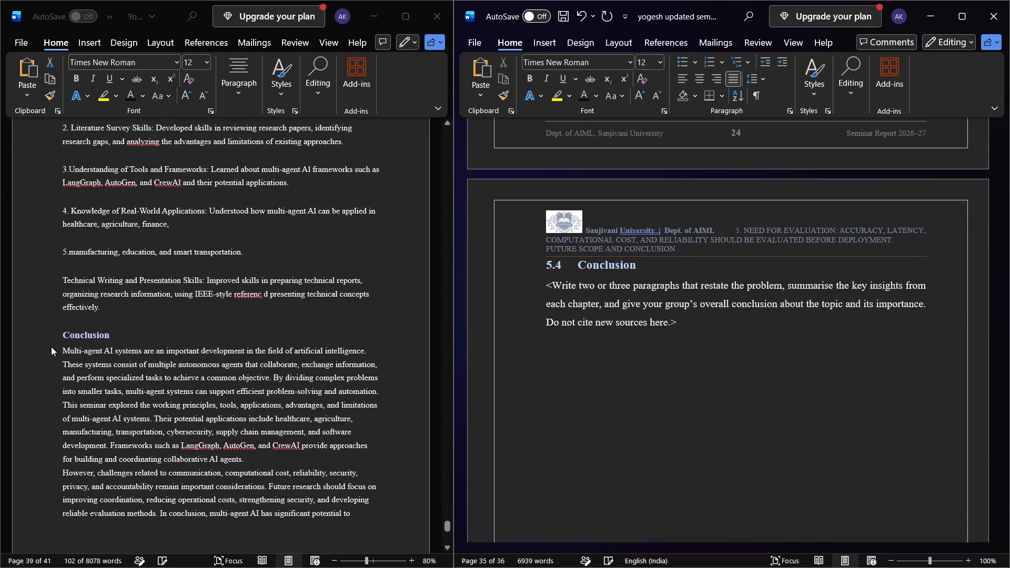
left_click(51, 347)
left_click(63, 350)
left_click_drag(63, 350, 204, 413)
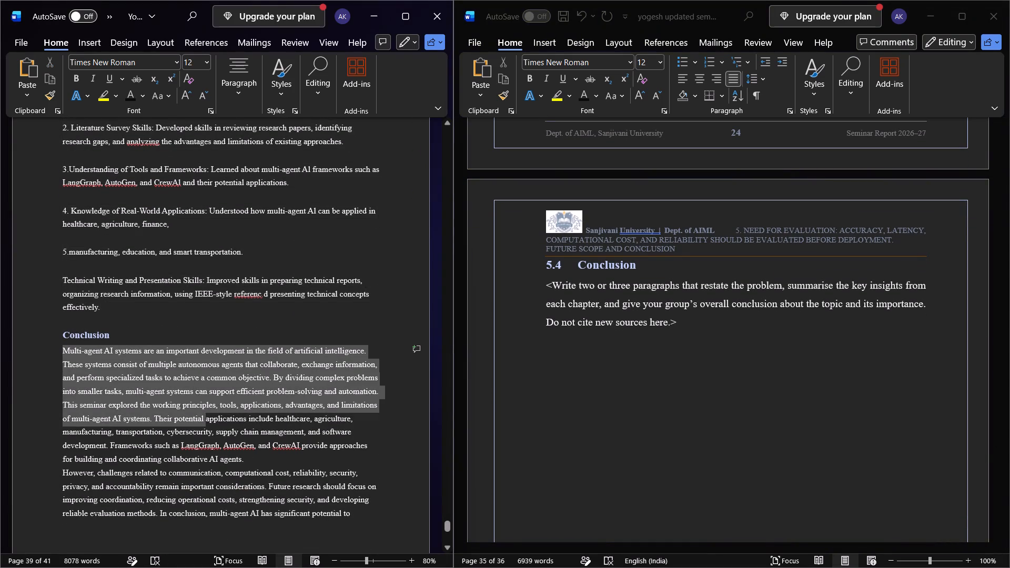
left_click_drag(204, 413, 375, 420)
scroll(204, 413, "down", 9)
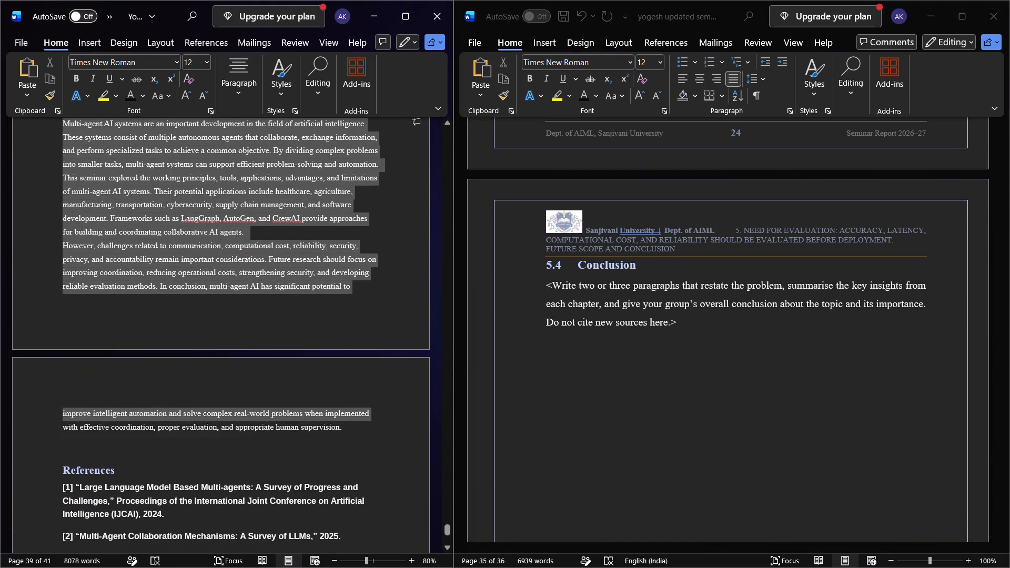
left_click_drag(375, 420, 341, 430)
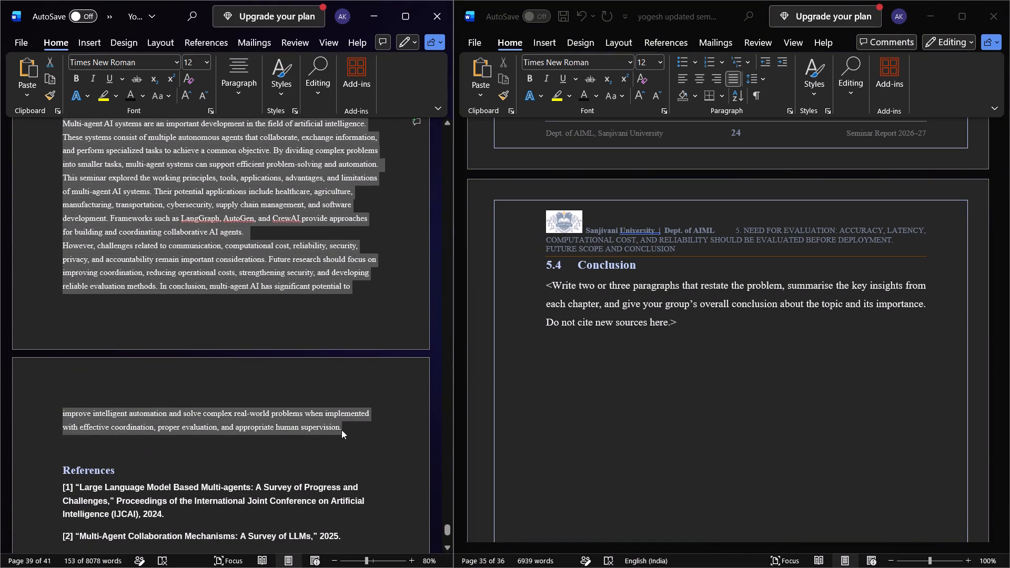
key("ctrl+c")
left_click(558, 285)
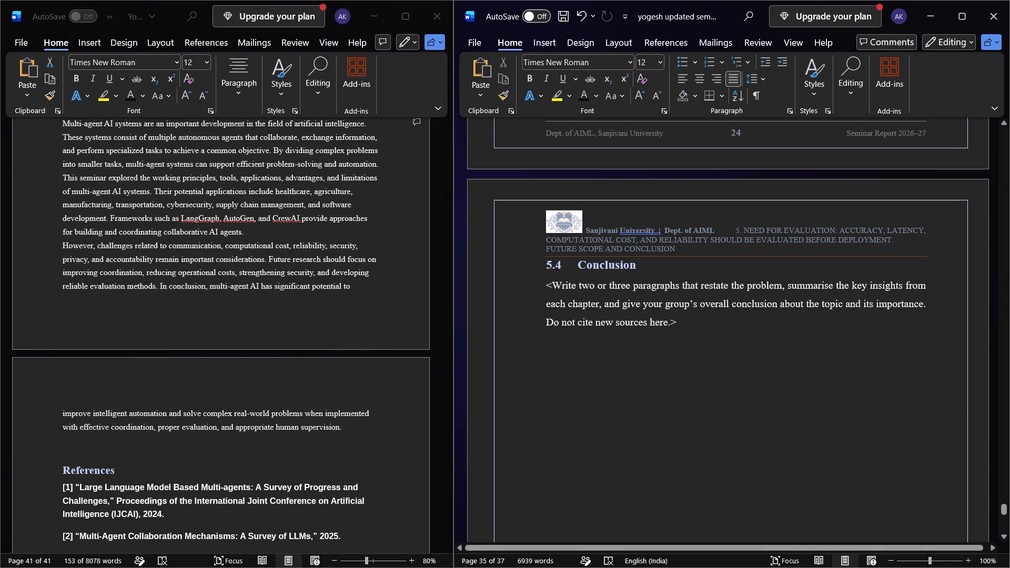
left_click(550, 284)
left_click_drag(547, 284, 724, 343)
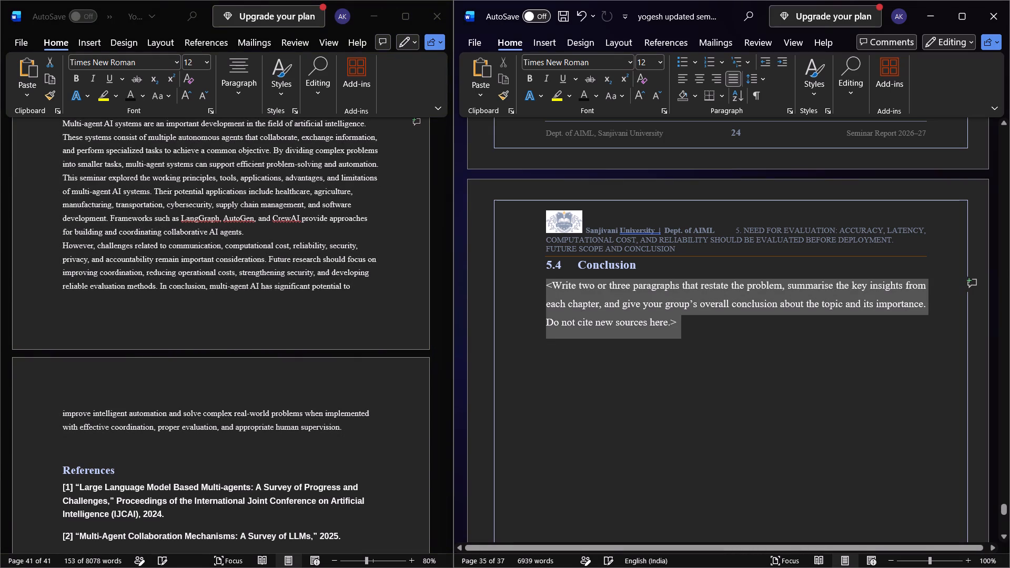
left_click_drag(724, 343, 723, 341)
key("ctrl+v")
scroll(664, 321, "down", 15)
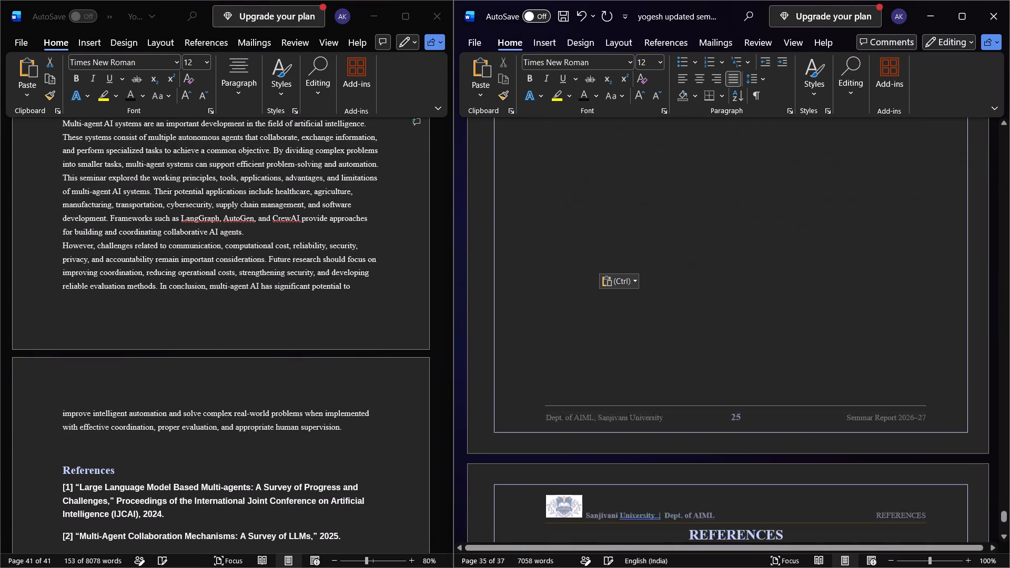
scroll(656, 322, "down", 5)
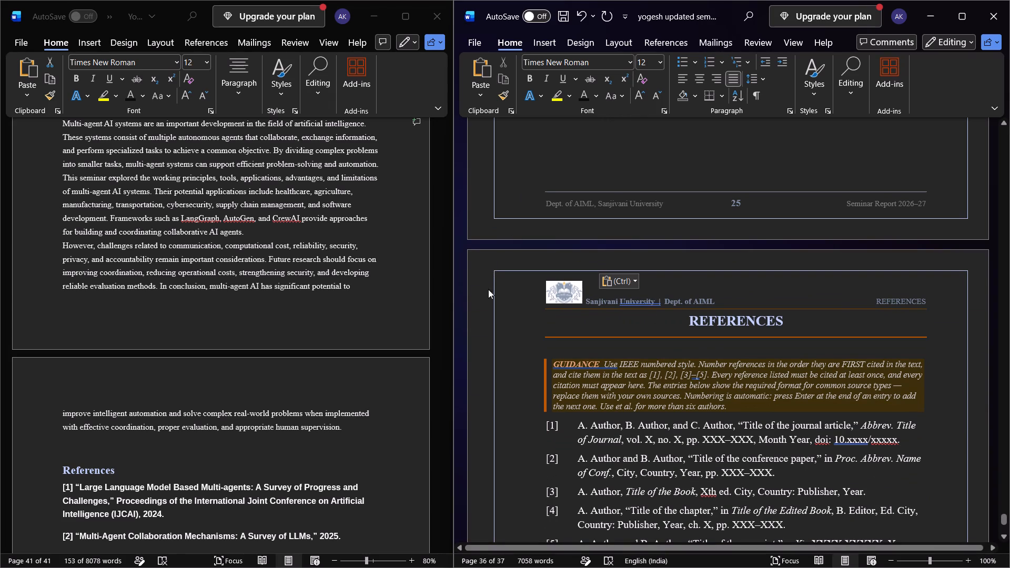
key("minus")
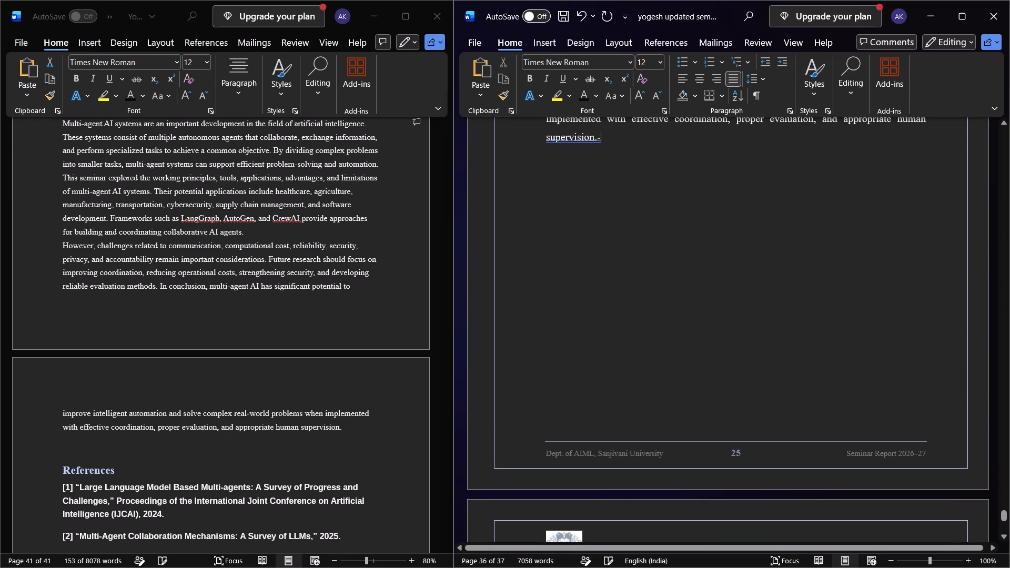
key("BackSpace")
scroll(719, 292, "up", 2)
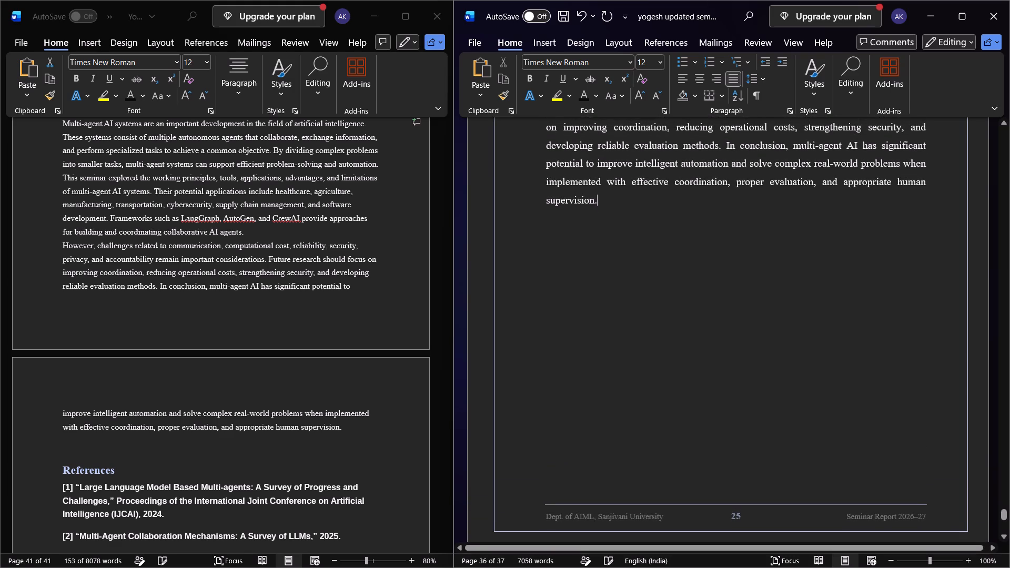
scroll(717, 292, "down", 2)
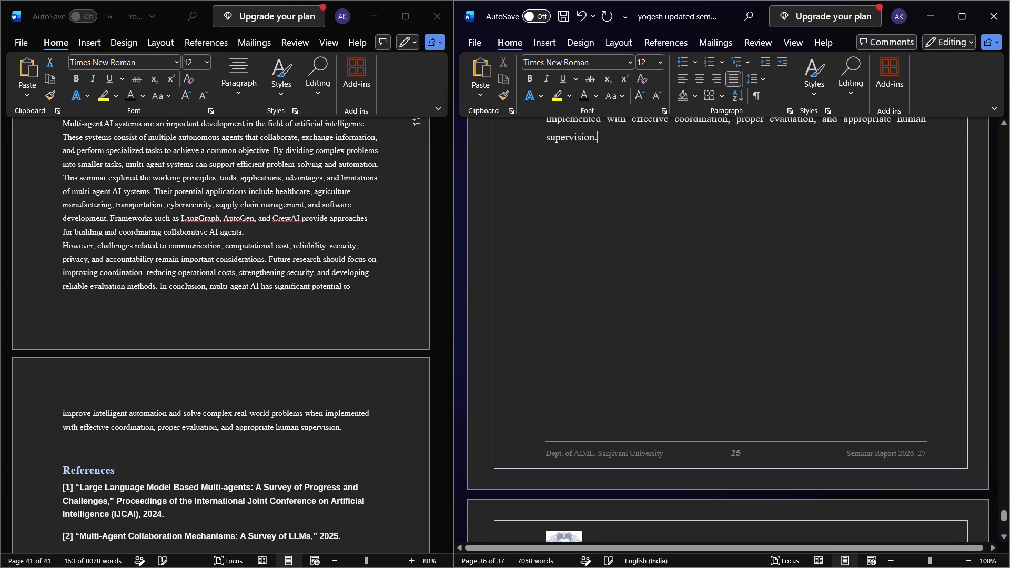
Replace the twelve placeholder entries under REFERENCES with references [1] to [8] copied from the source document.
scroll(706, 295, "down", 5)
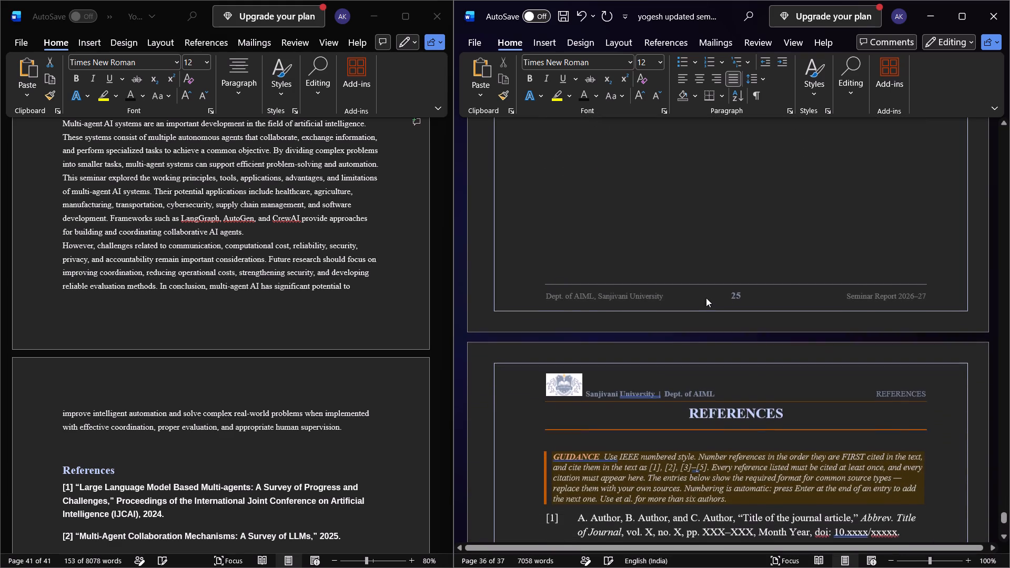
scroll(706, 298, "down", 5)
scroll(122, 308, "down", 3)
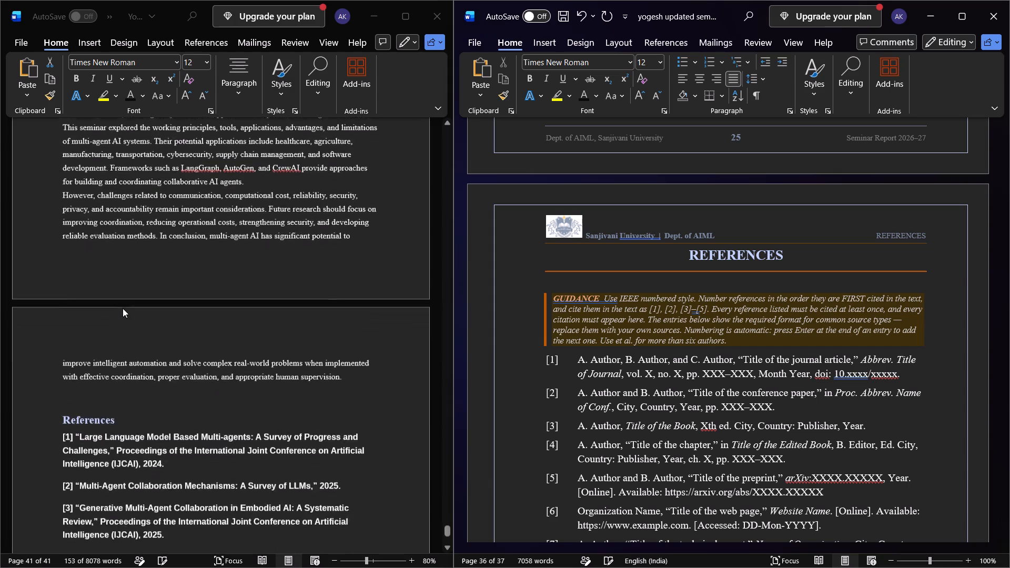
scroll(123, 308, "down", 6)
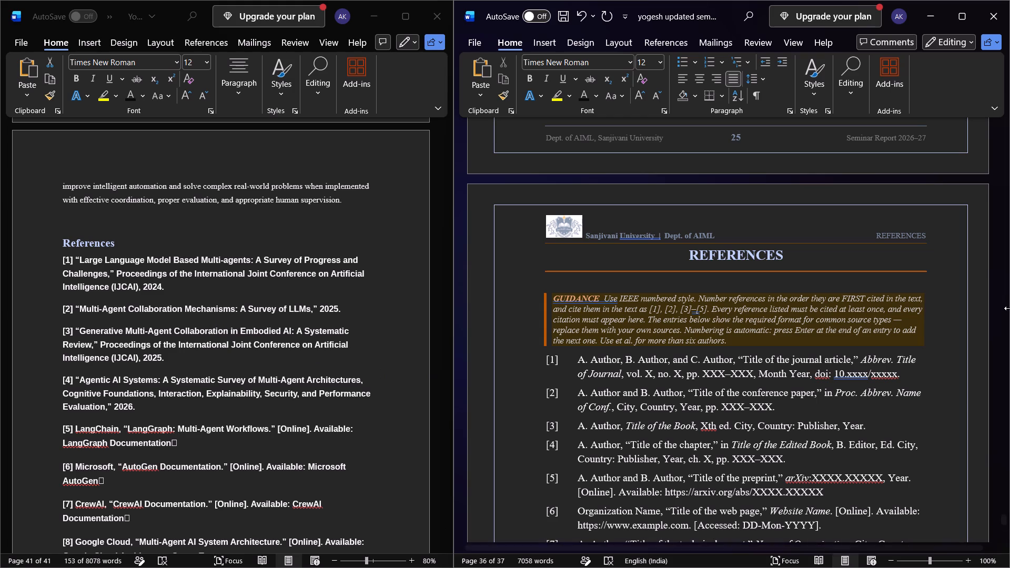
scroll(864, 377, "down", 6)
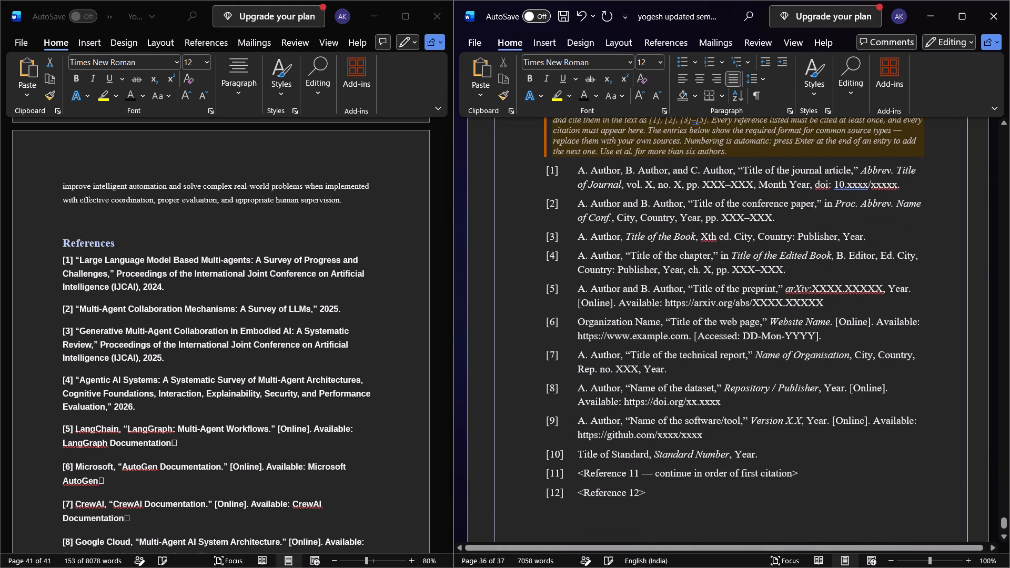
left_click(73, 259)
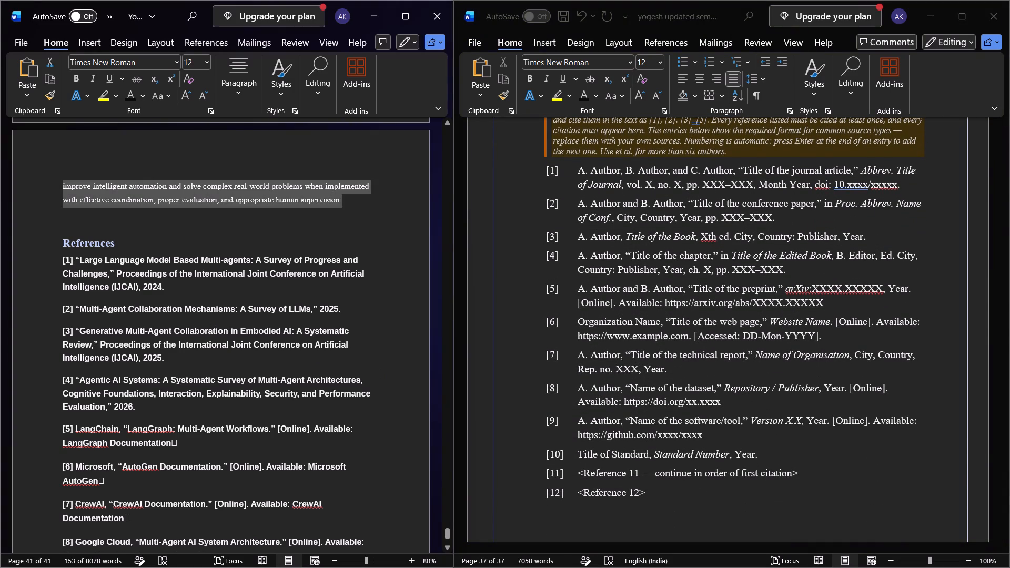
left_click_drag(56, 258, 384, 516)
scroll(246, 379, "down", 5)
scroll(384, 516, "down", 1)
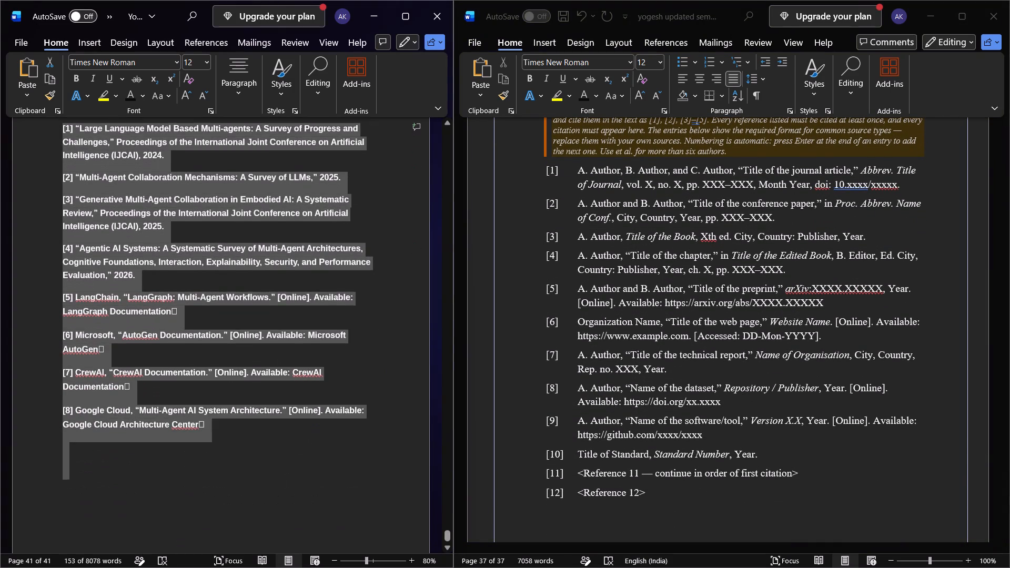
scroll(384, 516, "down", 4)
left_click_drag(384, 516, 215, 396)
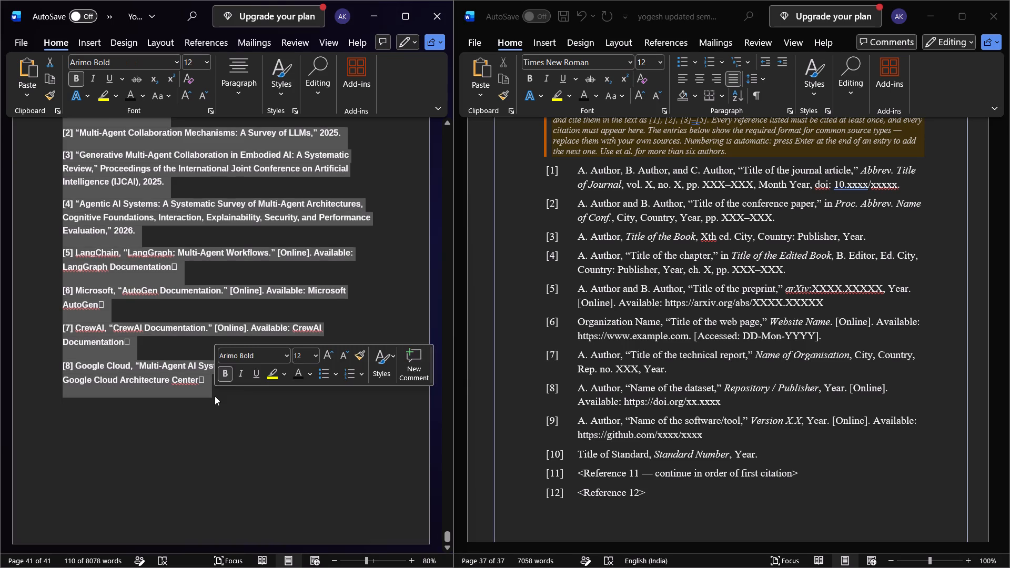
key("ctrl+c")
left_click(596, 157)
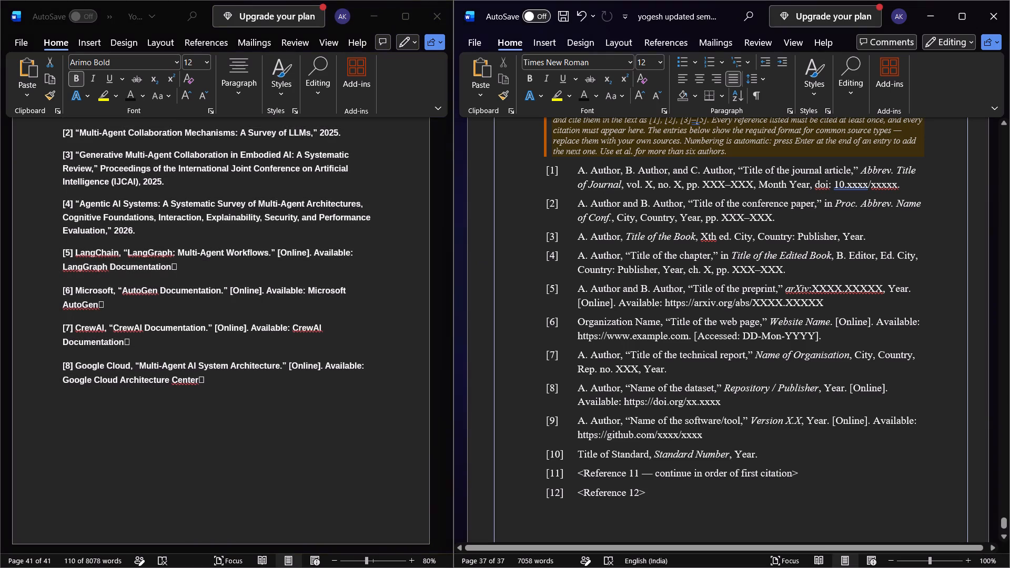
left_click(542, 166)
left_click_drag(542, 166, 662, 491)
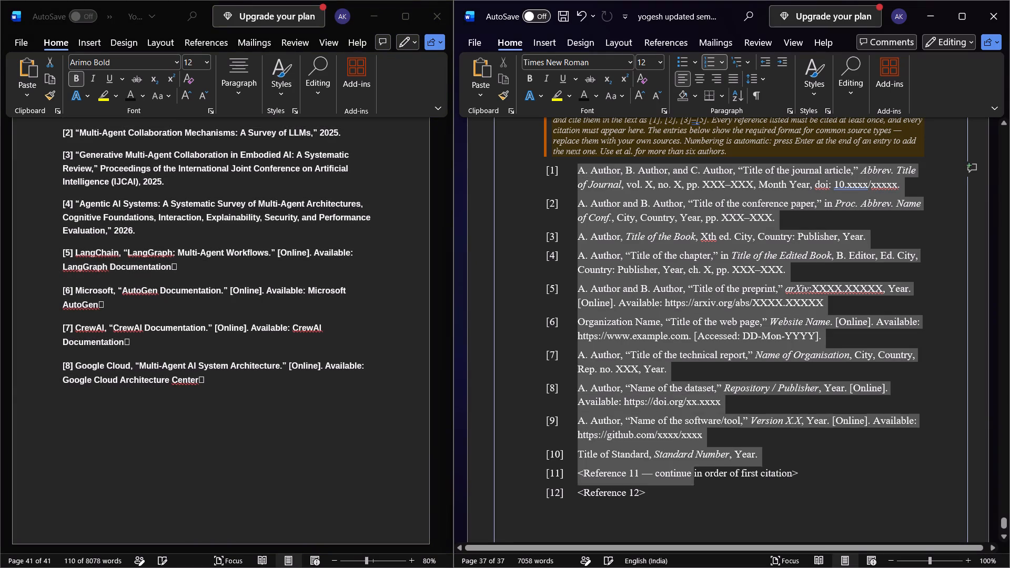
left_click_drag(662, 491, 666, 529)
key("ctrl+v")
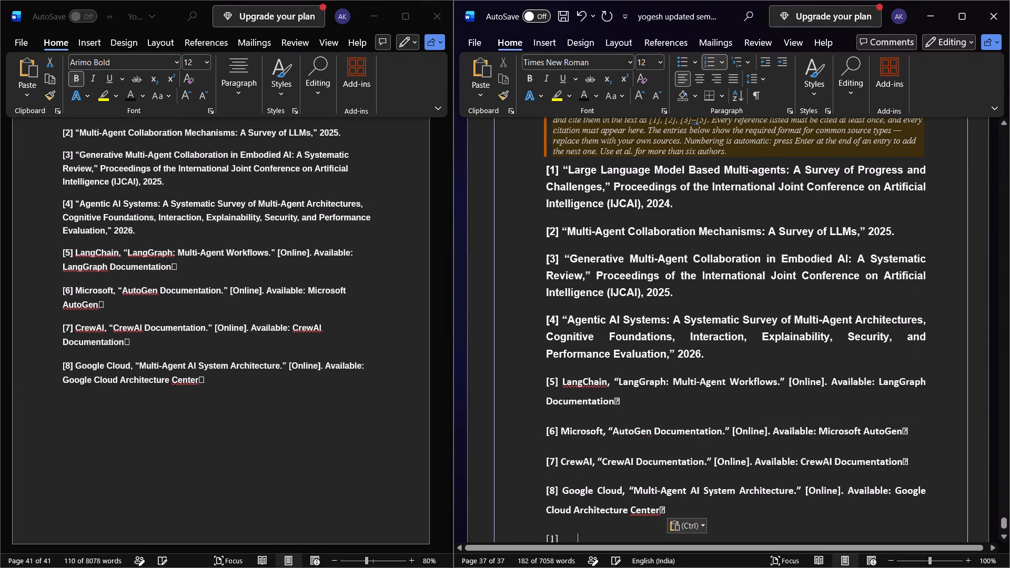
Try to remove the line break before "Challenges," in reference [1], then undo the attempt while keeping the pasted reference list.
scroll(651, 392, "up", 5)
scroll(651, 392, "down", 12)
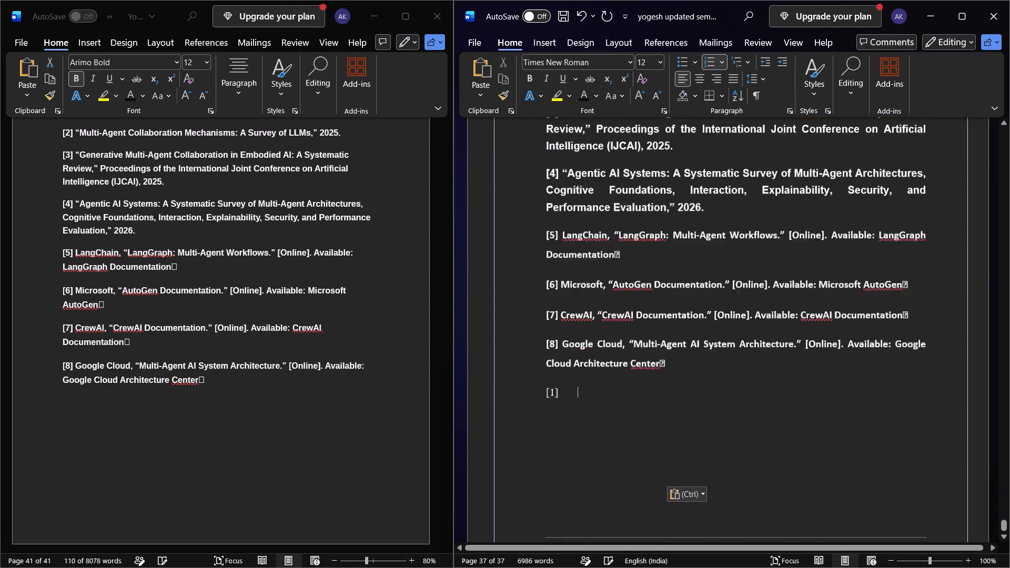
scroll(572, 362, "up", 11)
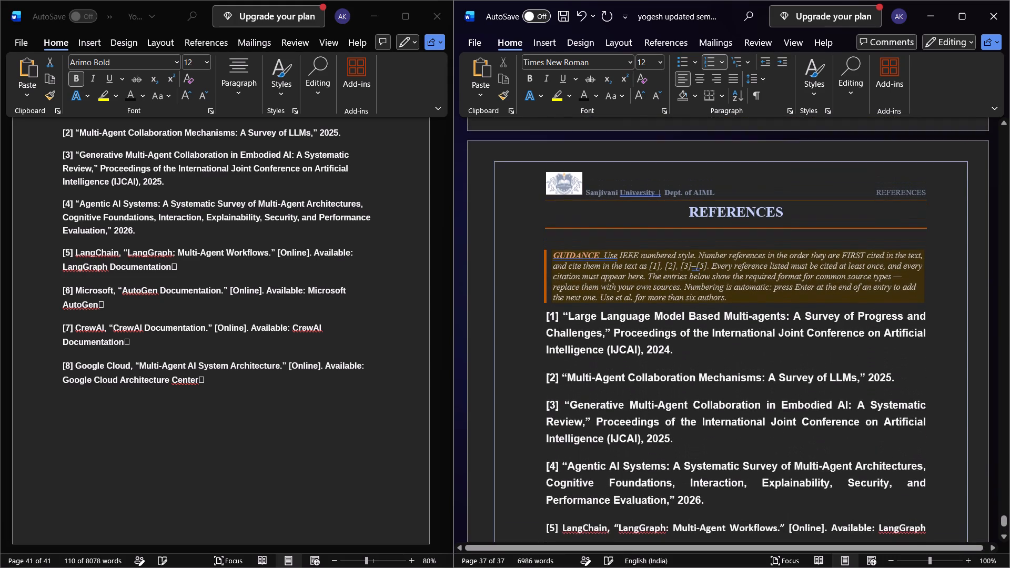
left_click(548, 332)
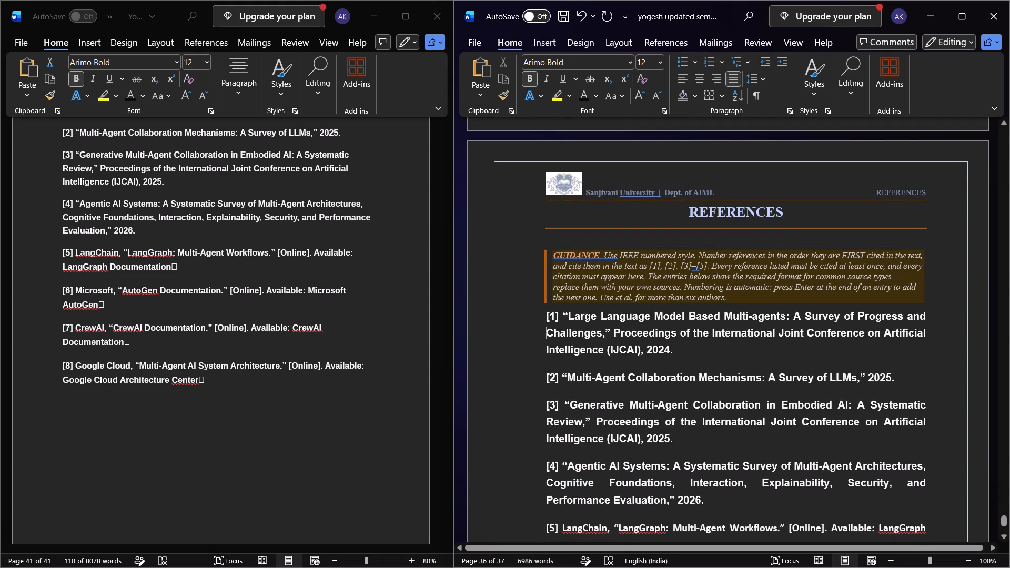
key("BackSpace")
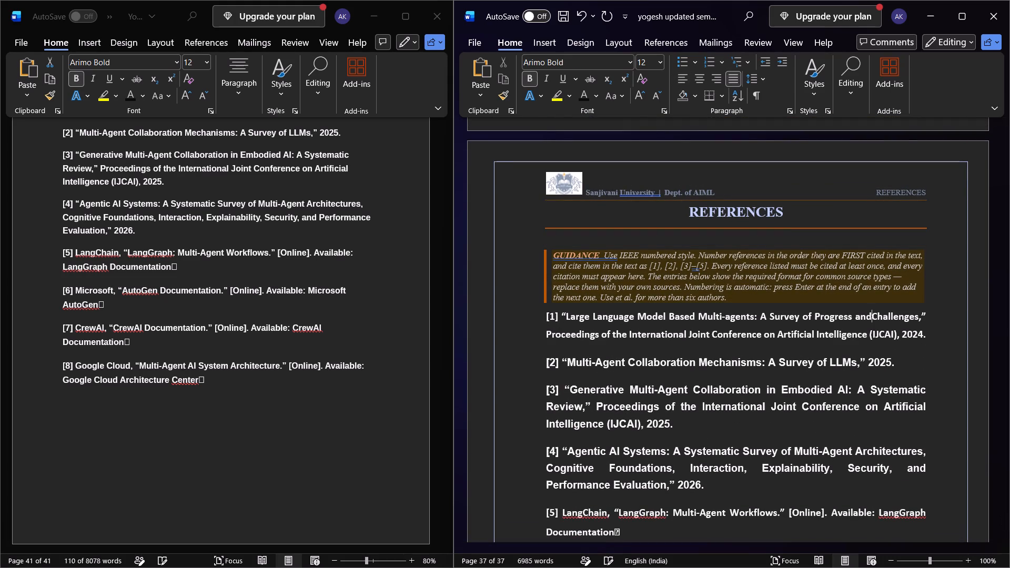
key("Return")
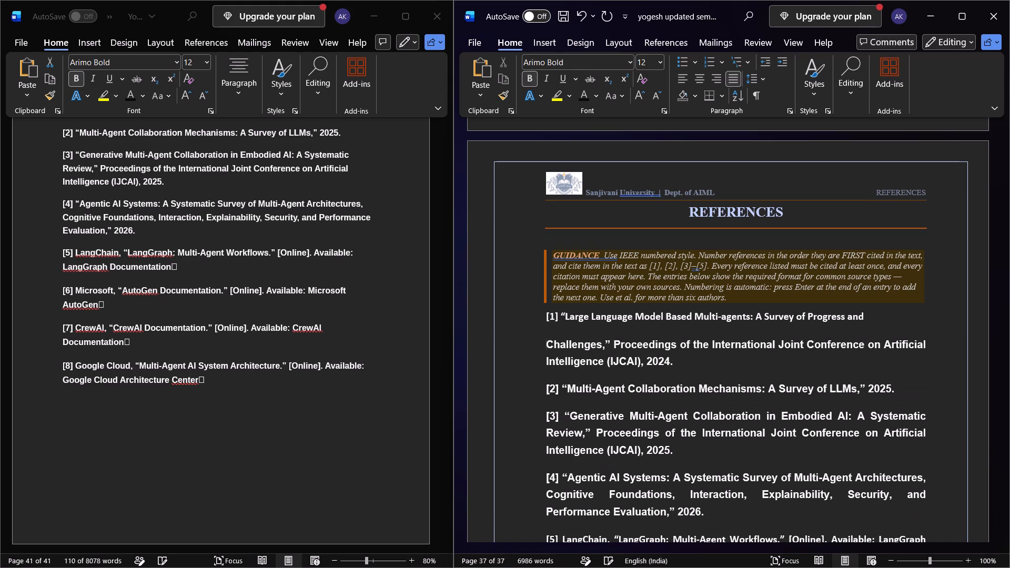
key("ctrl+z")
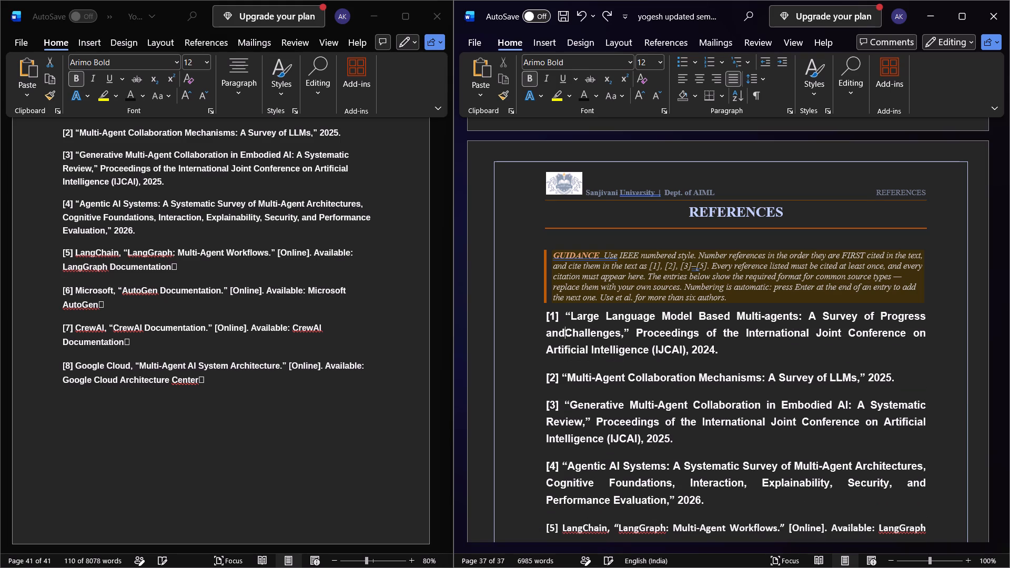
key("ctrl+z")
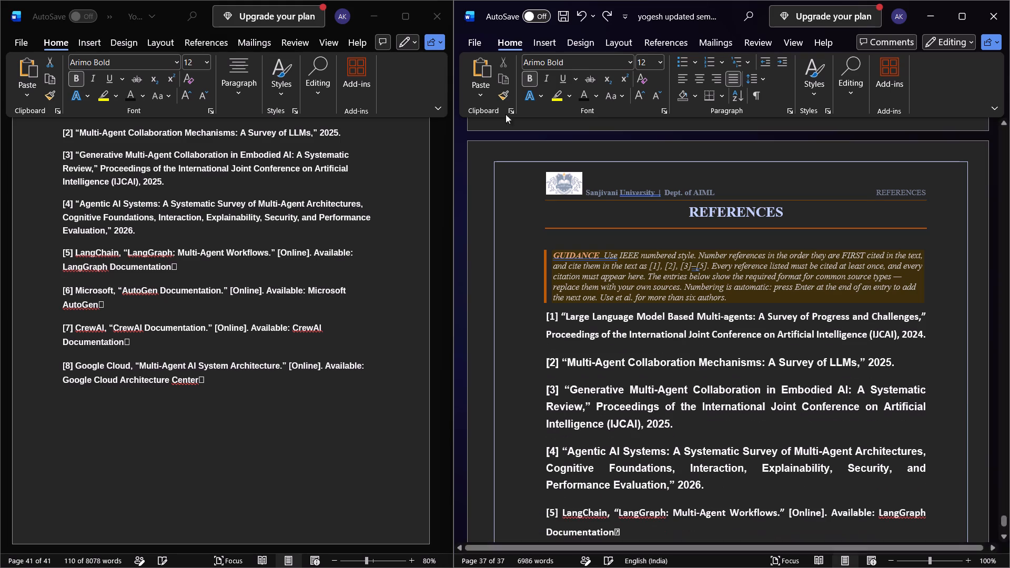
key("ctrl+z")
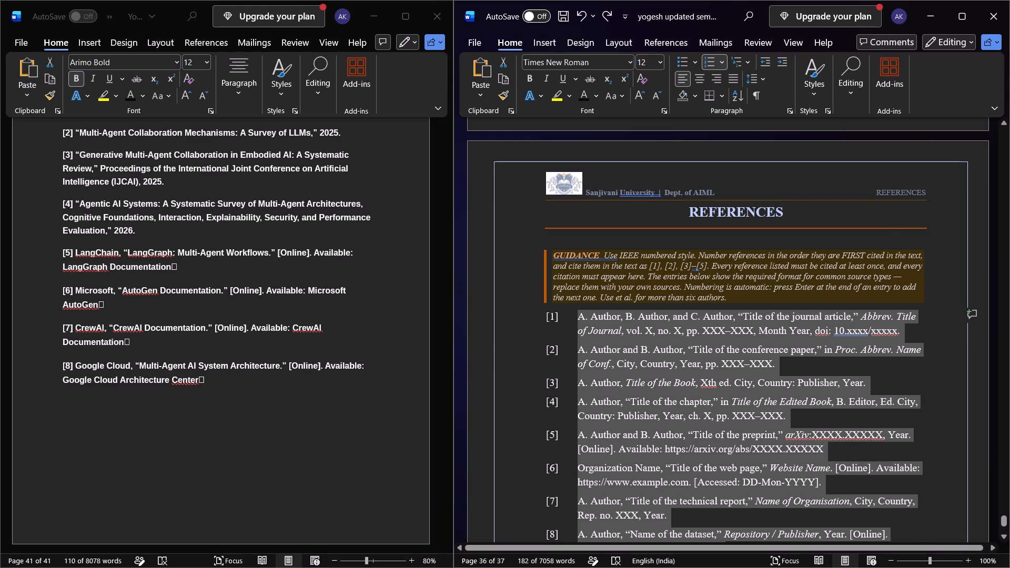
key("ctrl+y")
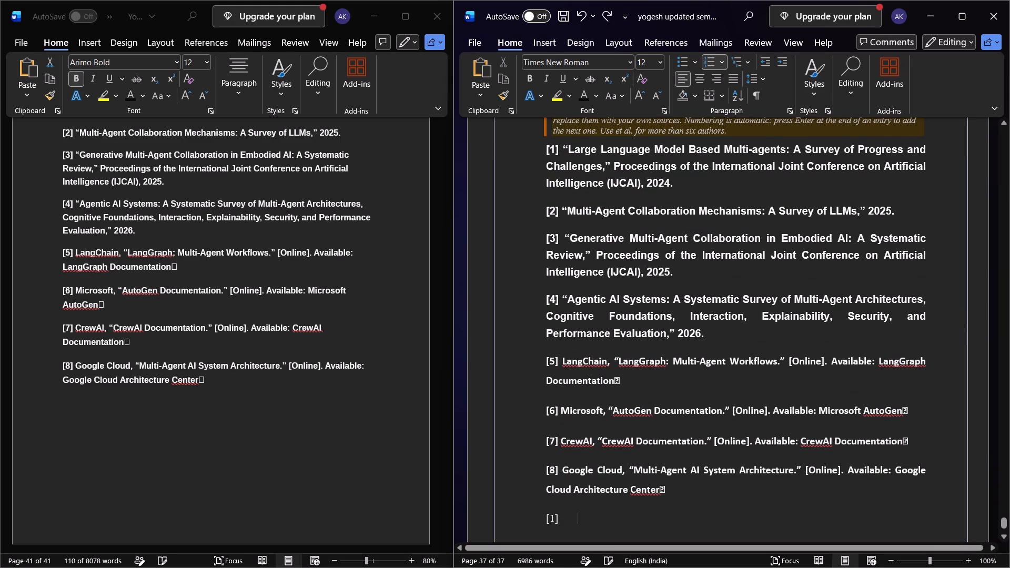
Delete the empty numbered entry below the reference list and the stray box symbol ending reference [8].
key("ctrl+BackSpace")
key("ctrl+BackSpace")
key("BackSpace")
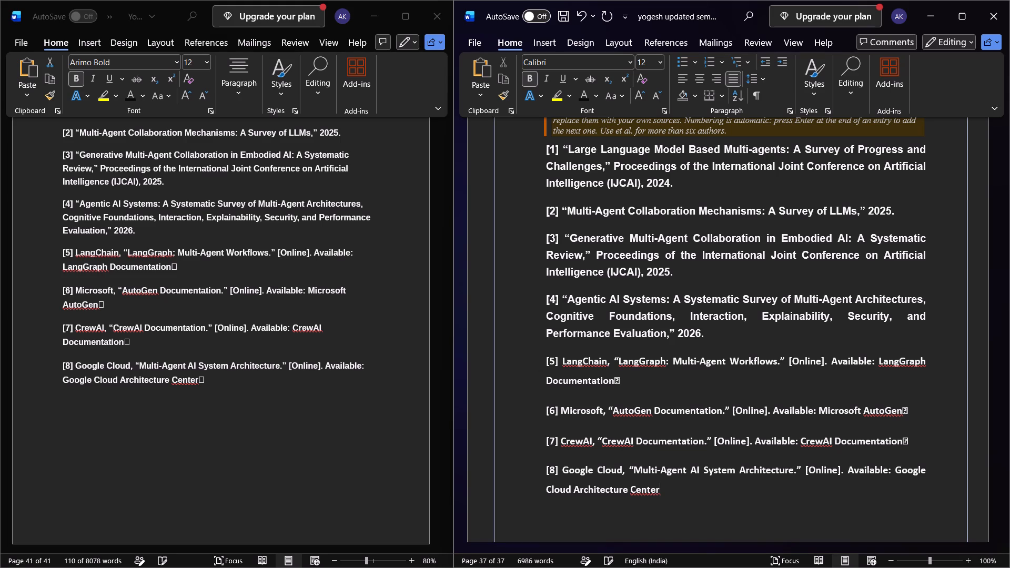
Delete the stray box symbol at the end of reference [7], the CrewAI Documentation entry.
key("Up")
key("Up")
key("ctrl+Right")
key("ctrl+Right")
key("ctrl+Right")
key("ctrl+Right")
key("ctrl+Right")
key("ctrl+Right")
key("ctrl+Right")
key("ctrl+Right")
key("ctrl+Right")
key("ctrl+Right")
key("Right")
key("BackSpace")
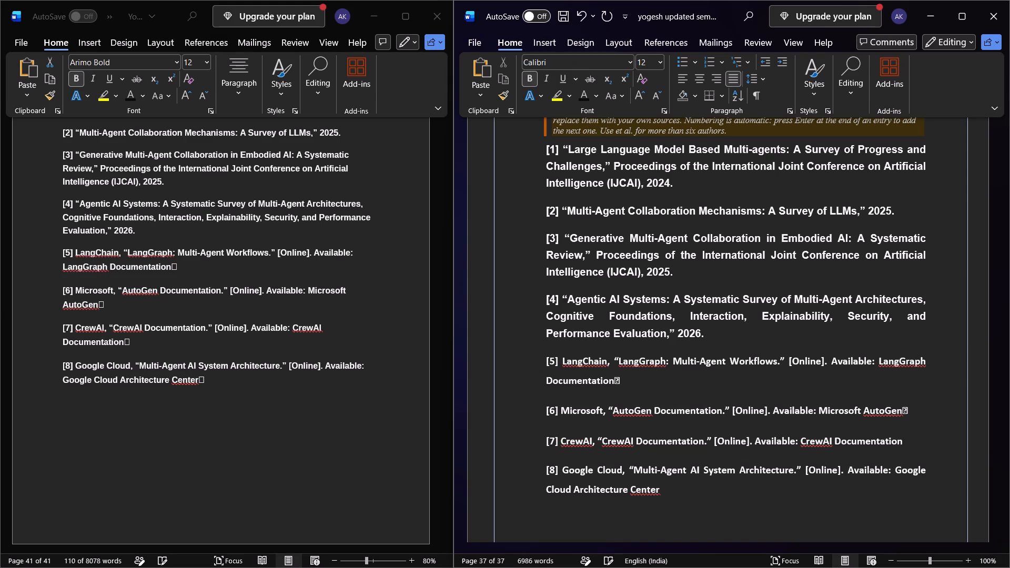
Delete the stray box symbols at the ends of reference [6], Microsoft AutoGen, and reference [5], LangGraph Documentation.
key("Up")
key("Right")
key("BackSpace")
key("Up")
key("BackSpace")
key("BackSpace")
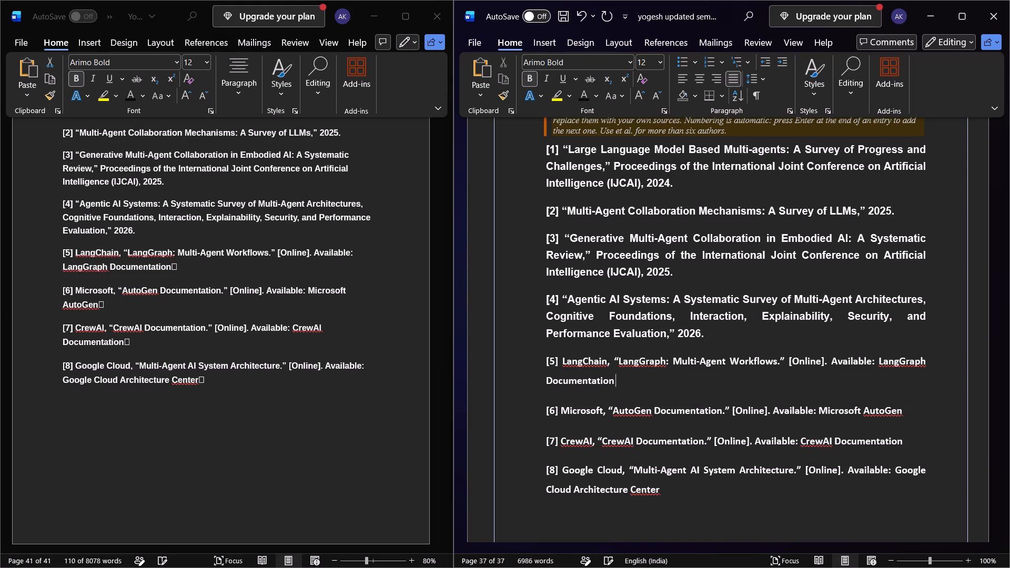
Look back over the cleaned reference list and up through the Conclusion text on the preceding page.
key("Up")
key("Up")
key("Up")
key("Up")
key("Up")
key("Up")
key("Up")
key("Up")
key("Up")
key("Up")
key("Up")
key("Up")
key("Up")
key("Up")
key("Up")
key("Up")
key("Up")
key("Up")
key("Up")
key("Up")
key("Up")
key("Up")
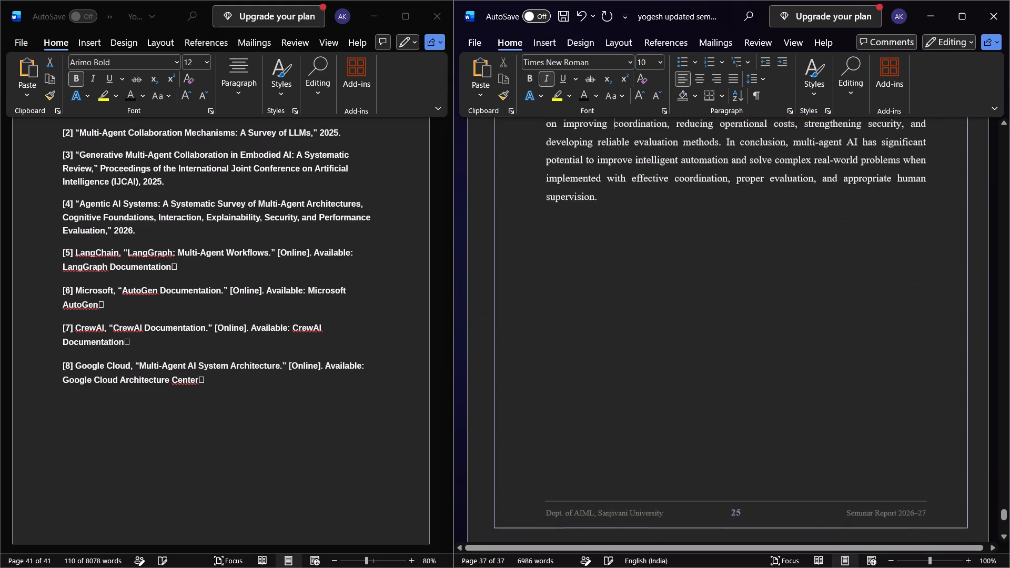
key("Up")
key("Up")
key("Up")
key("Up")
key("Up")
key("Up")
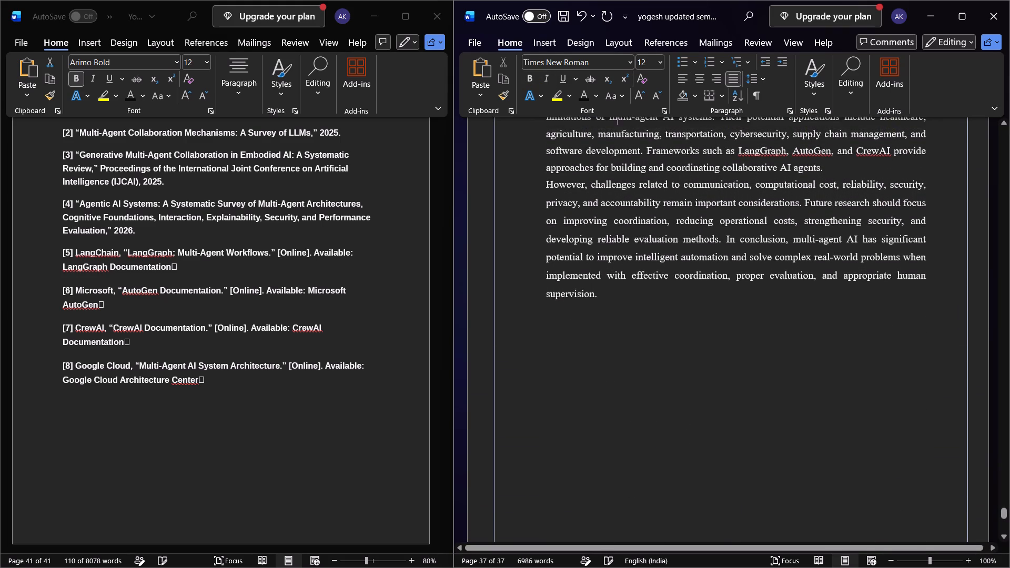
Read back up through the Section 5.4 Conclusion paragraphs to the end of the learning outcomes list.
key("Up")
key("Up")
key("Up")
key("Up")
key("Up")
key("Up")
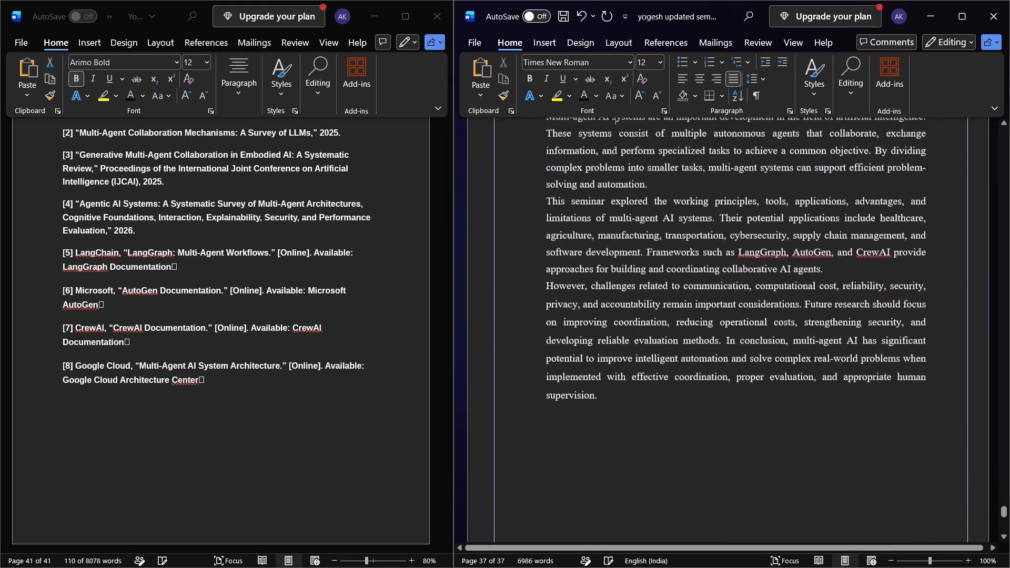
key("Up")
key("Up")
key("Up")
key("Up")
key("Up")
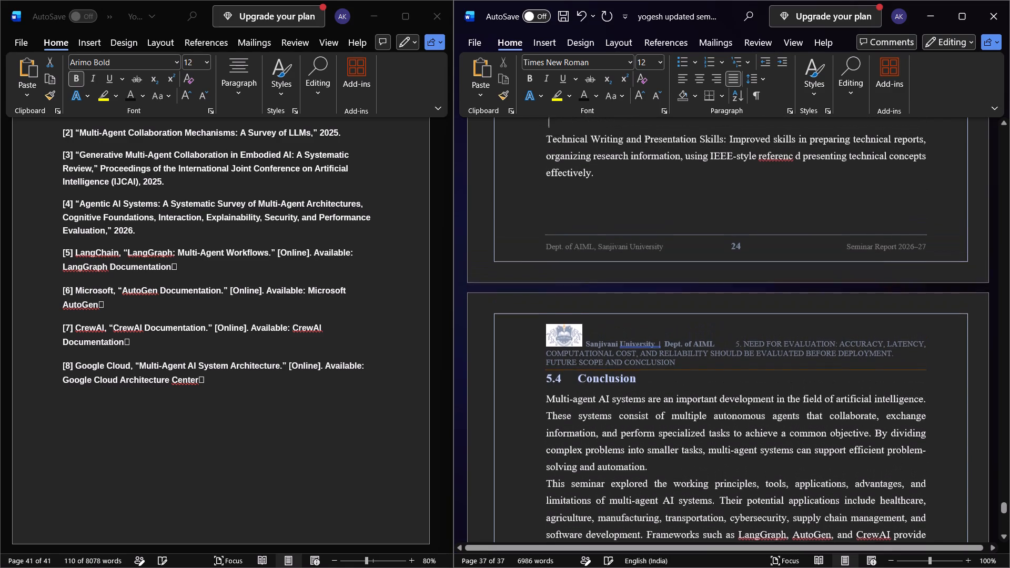
Review the Summary of Learning Outcomes list from its last item back up to its heading.
key("Up")
key("Up")
key("Up")
key("Up")
key("Up")
key("Up")
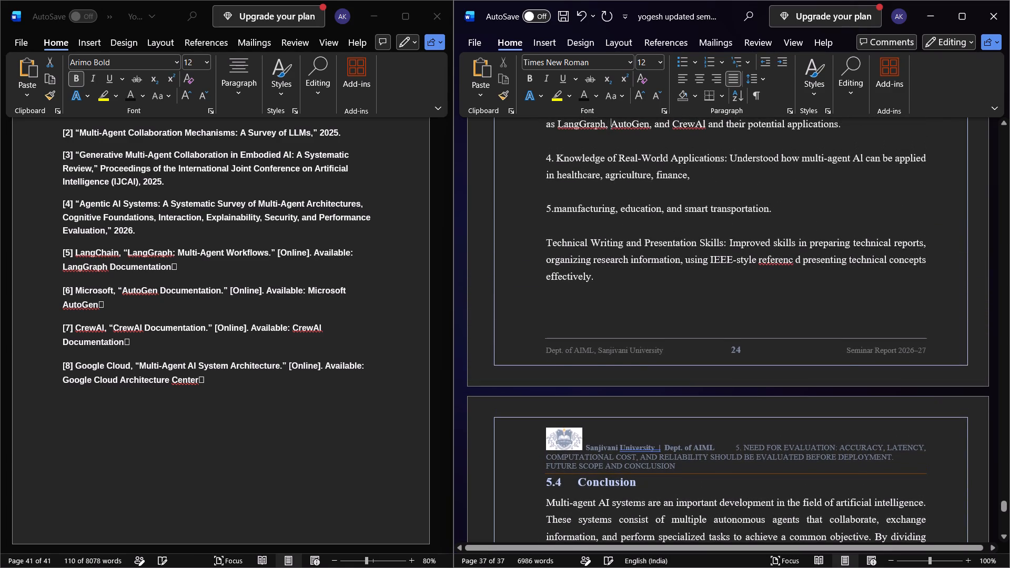
key("Up")
key("Up")
key("Up")
key("Up")
key("Up")
key("Up")
key("Up")
key("Up")
key("Up")
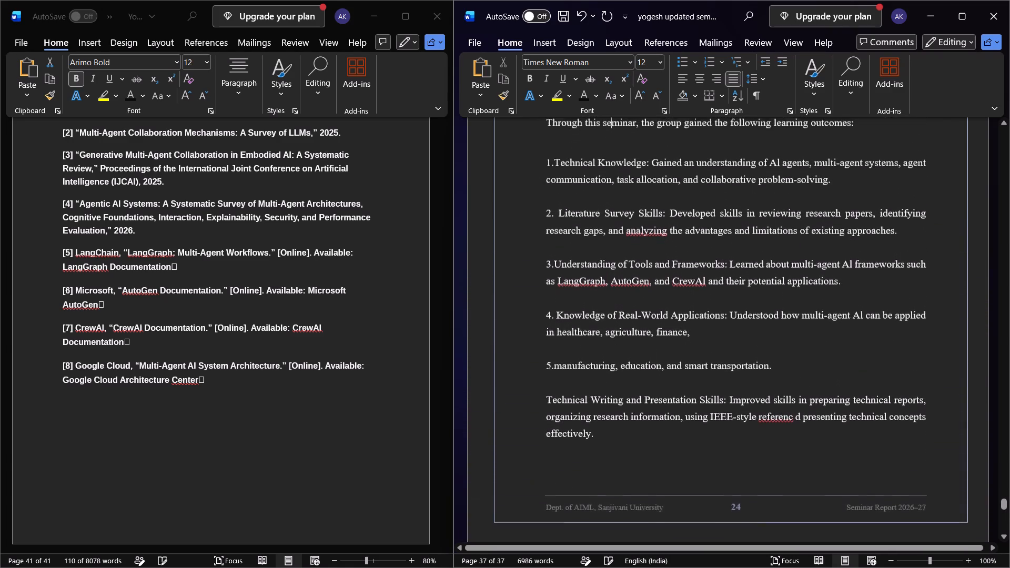
key("Up")
key("Up")
key("Up")
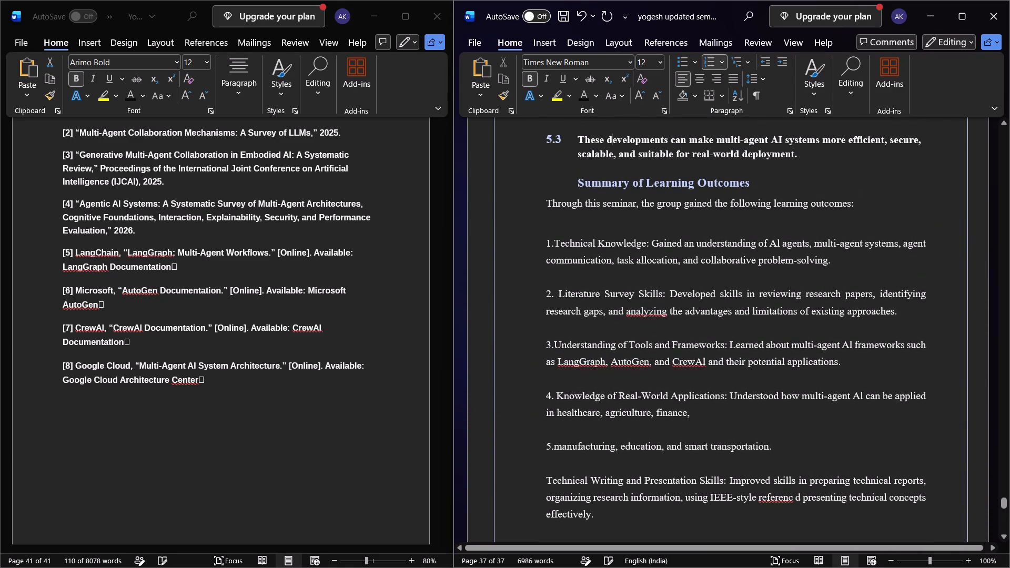
Change the spelling of "analyzing" to "analysing" in the Literature Survey Skills learning outcome.
left_click(651, 312)
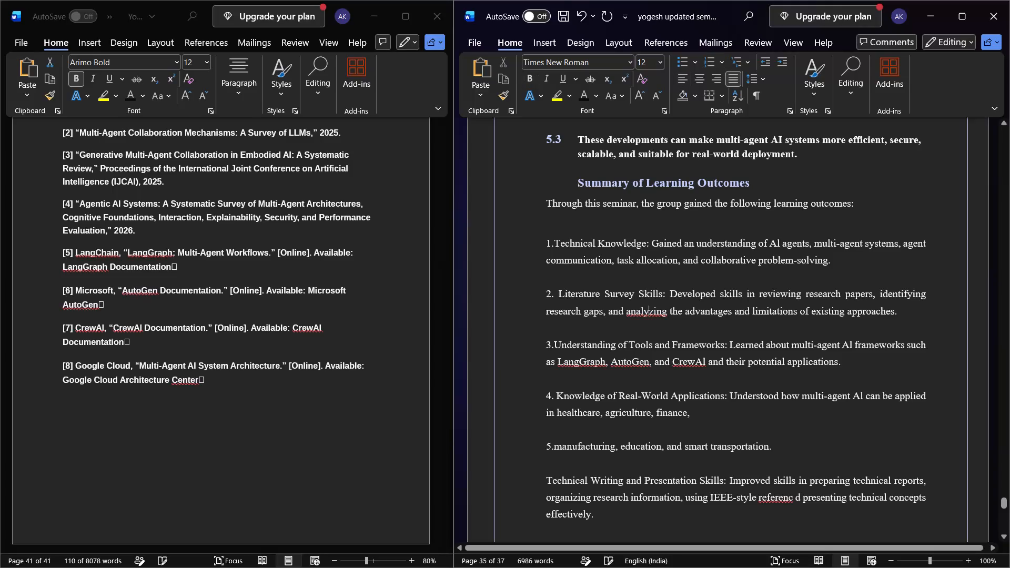
key("Delete")
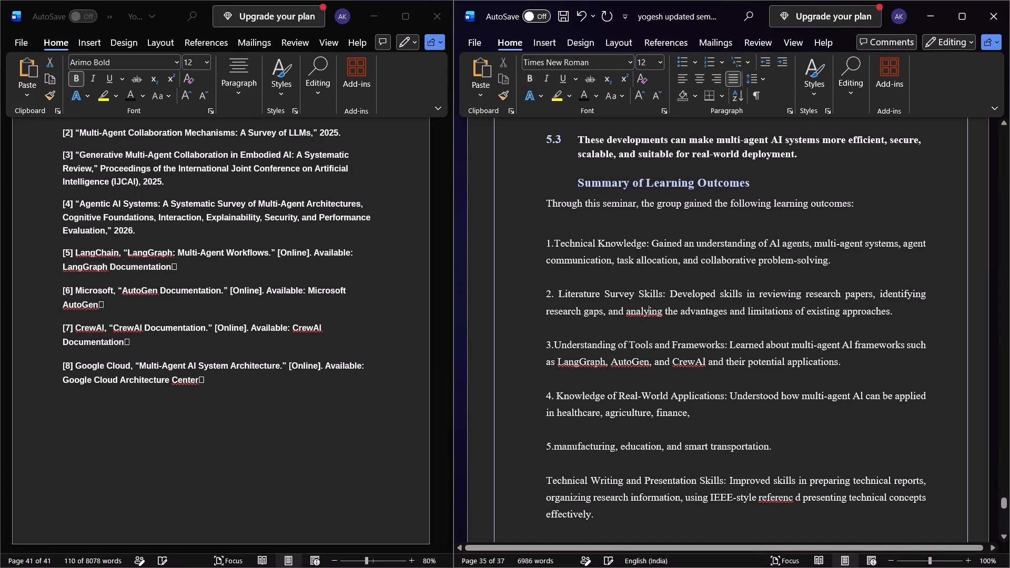
key("s")
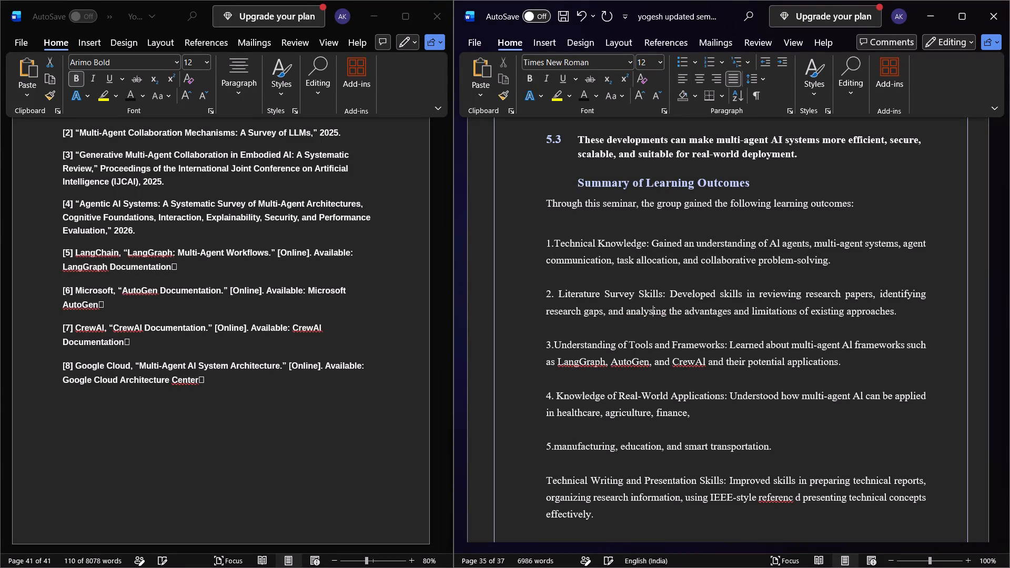
Review the Section 5.3 heading text and the Section 5.2 Future Scope paragraphs above it.
key("Up")
key("Up")
key("Up")
key("Up")
key("Up")
key("Up")
key("Up")
key("Up")
key("Down")
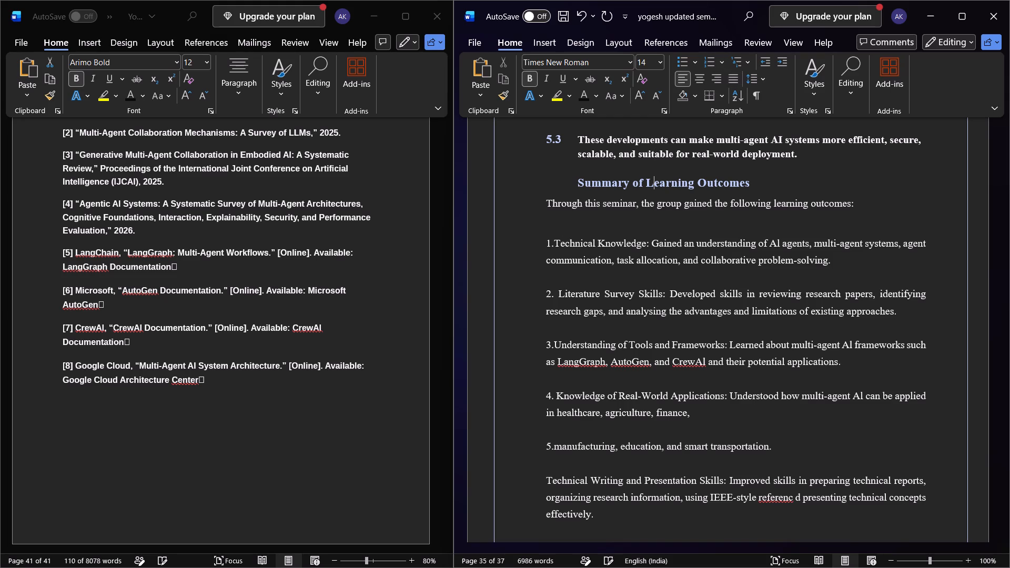
key("Up")
key("Up")
key("Up")
key("Up")
key("Up")
key("Up")
key("Up")
key("Up")
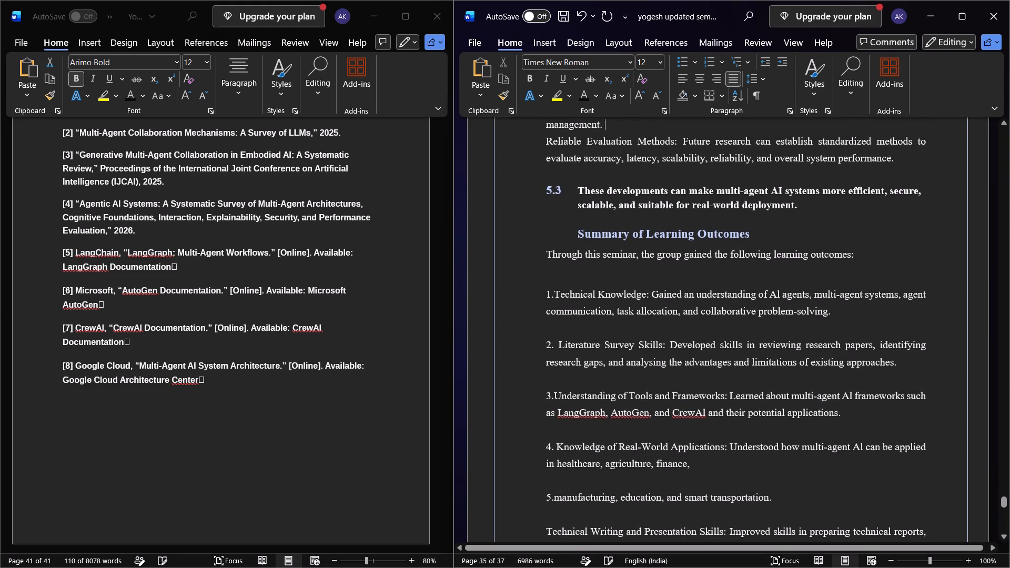
key("Up")
key("Up")
key("Up")
key("Up")
key("Up")
key("Up")
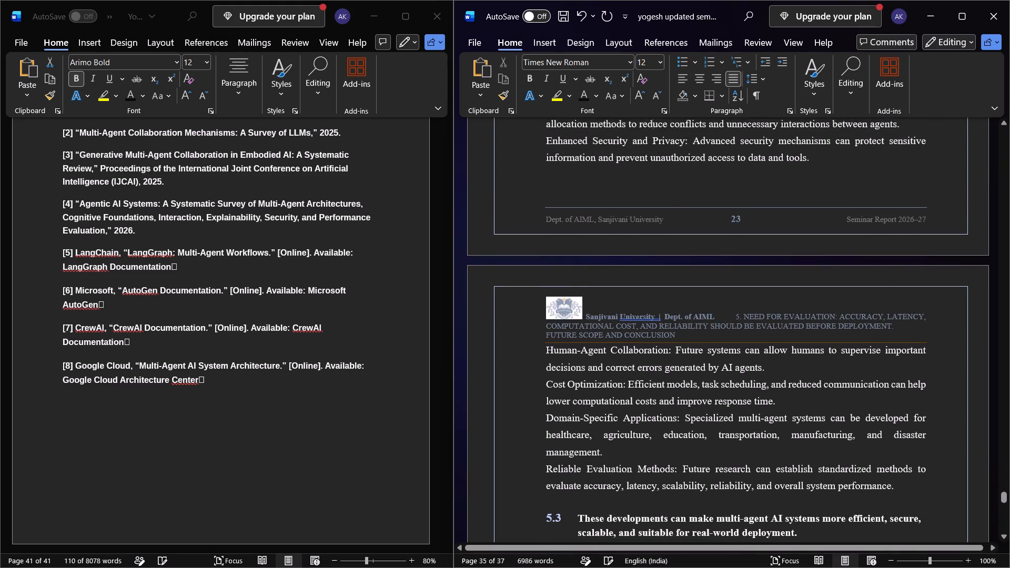
key("Up")
key("Up")
key("Up")
key("Up")
key("Up")
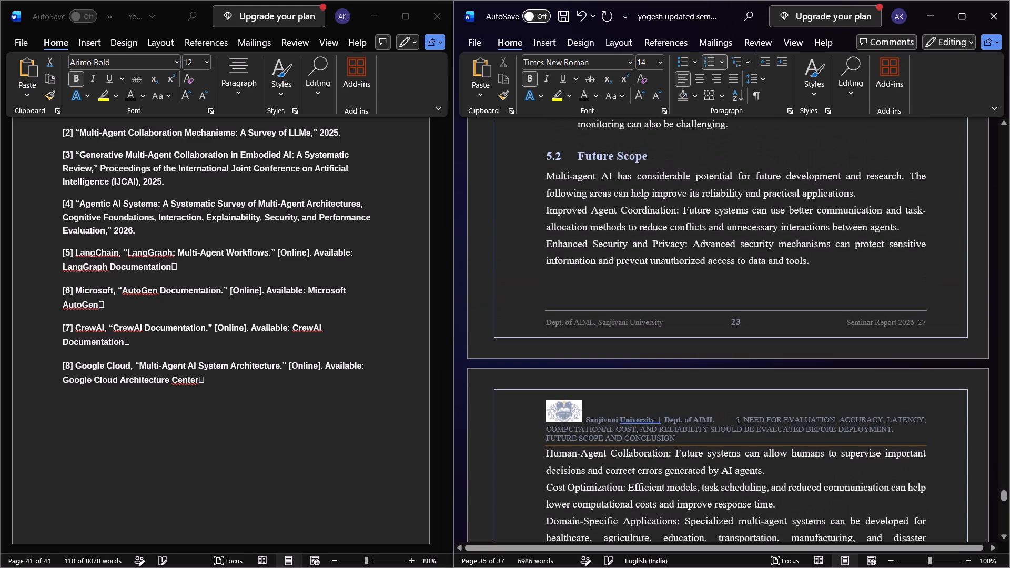
Review the three challenges under Section 5.1 Open Challenges, up to the guidance note above its heading.
key("Up")
key("Up")
key("Up")
key("Up")
key("Up")
key("Up")
key("Up")
key("Up")
key("Up")
key("Up")
key("Up")
key("Up")
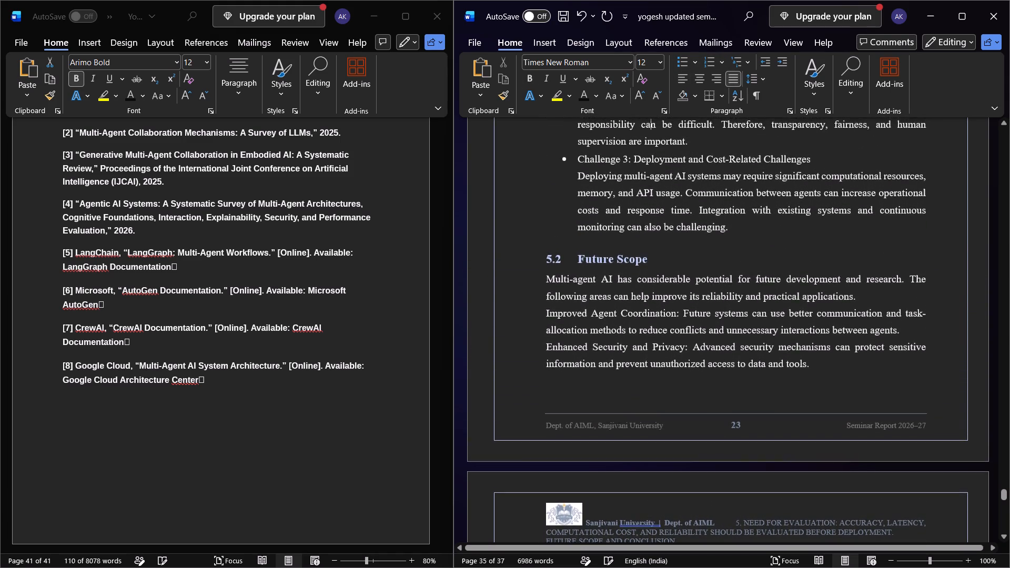
key("Up")
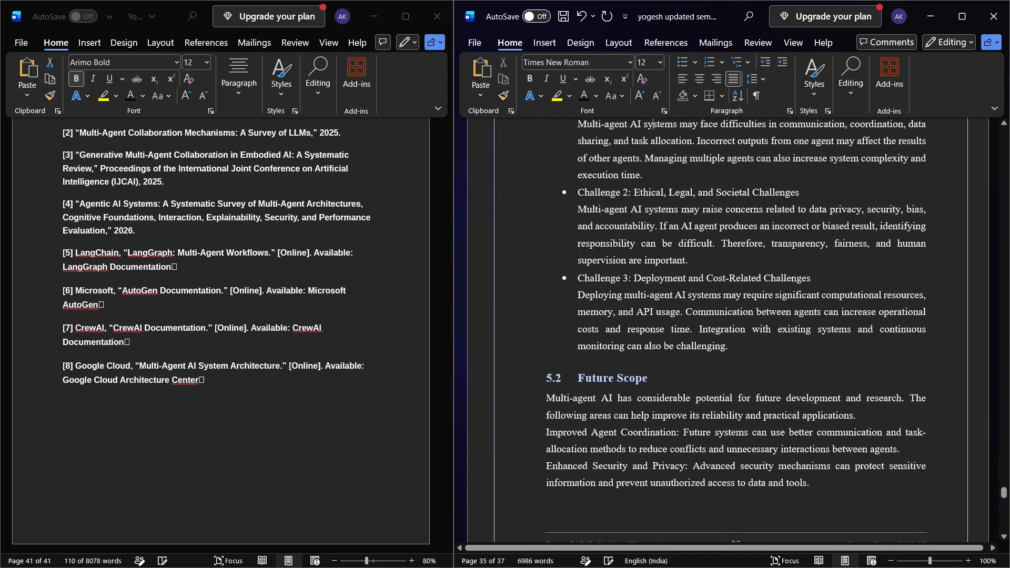
key("ctrl+Up")
key("ctrl+Up")
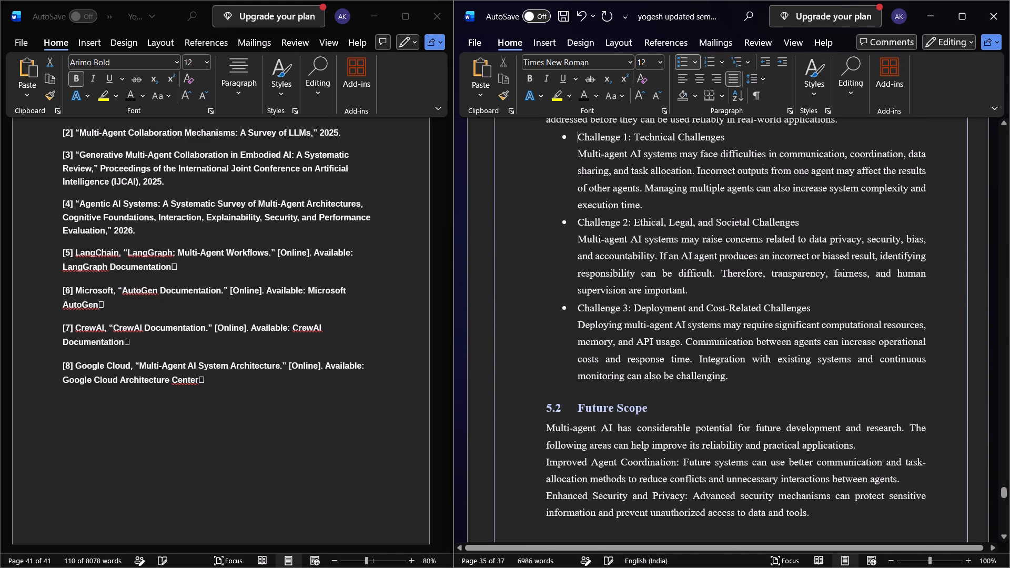
key("ctrl+Up")
key("Up")
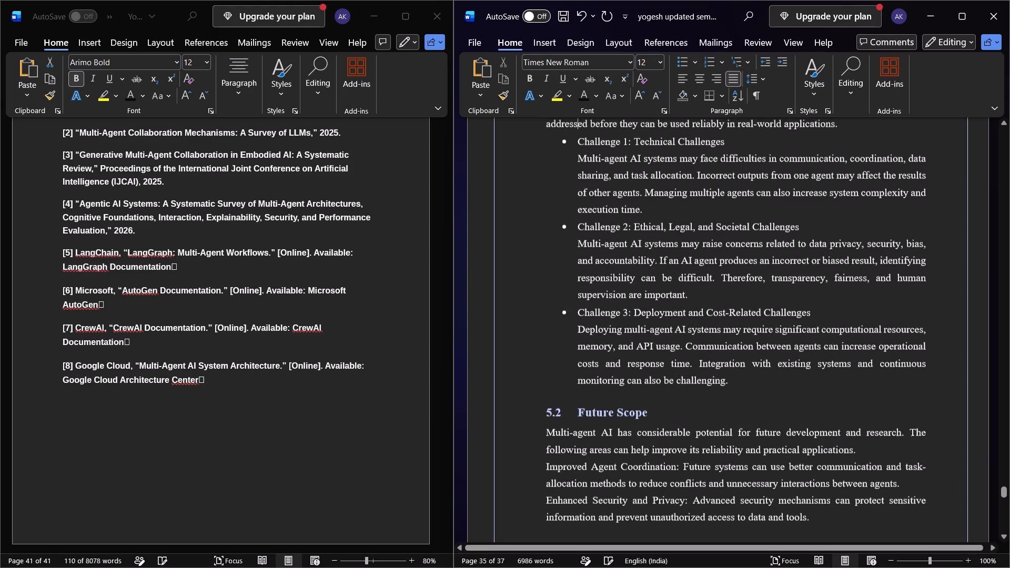
key("Up")
key("Up")
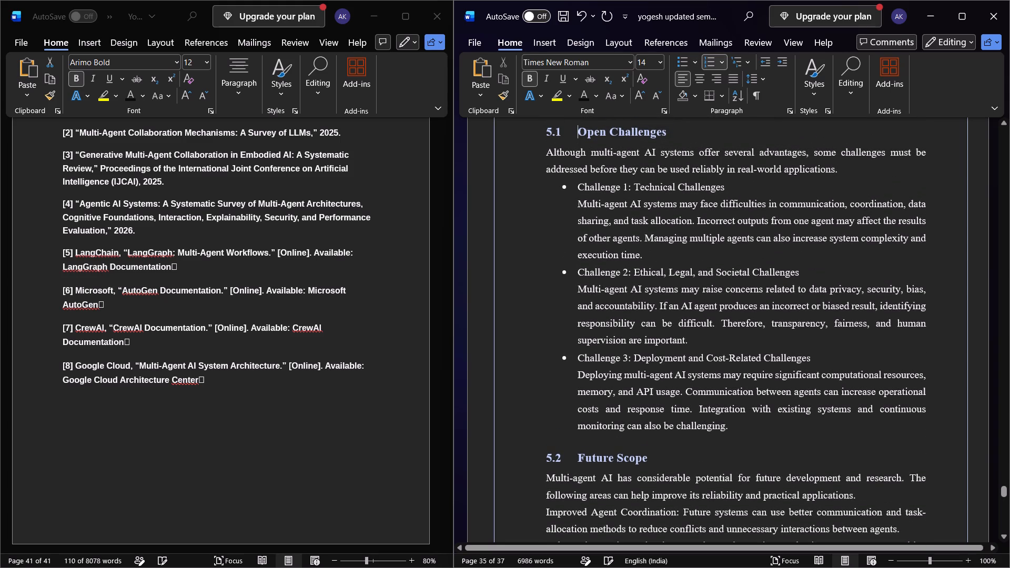
key("Up")
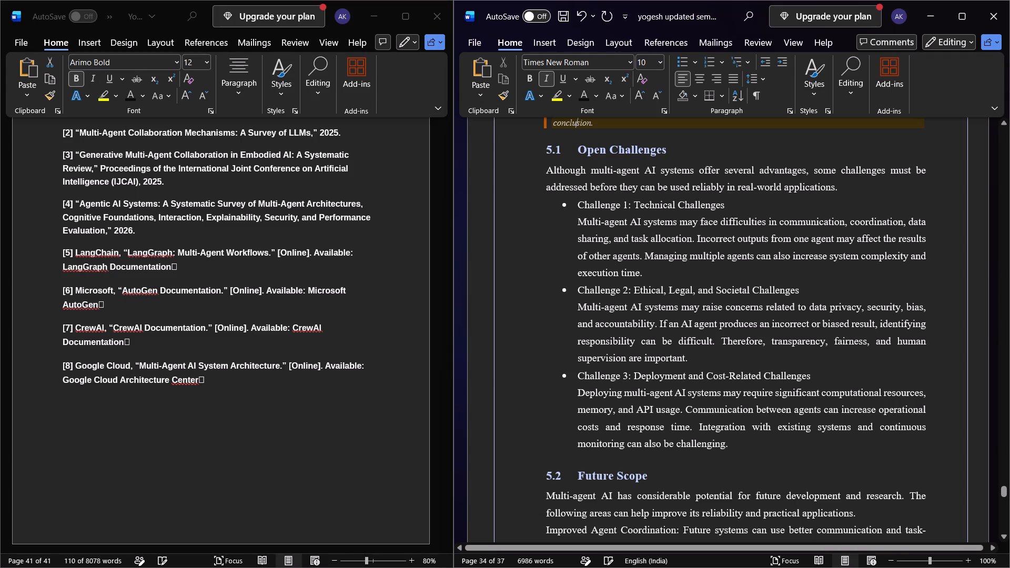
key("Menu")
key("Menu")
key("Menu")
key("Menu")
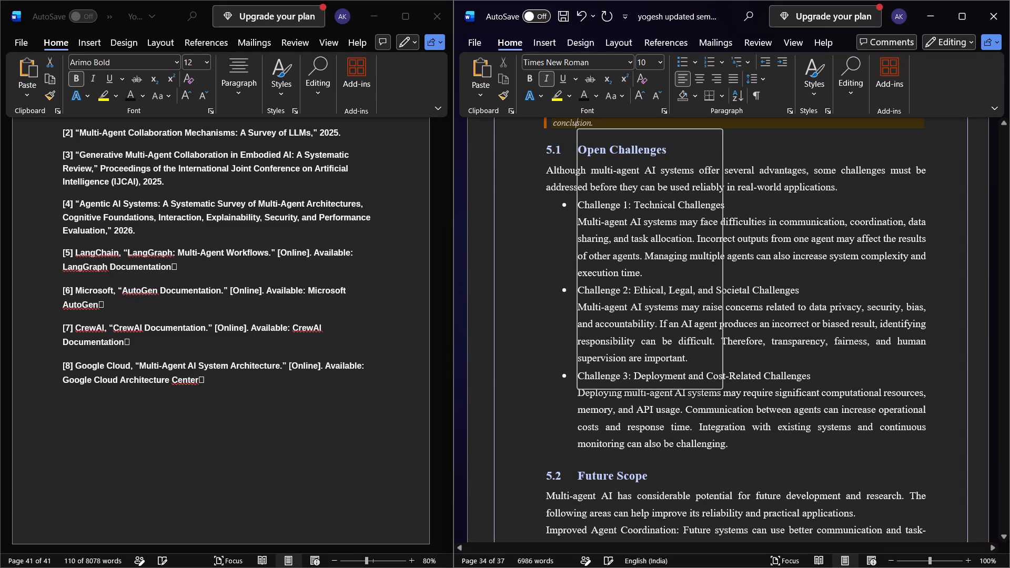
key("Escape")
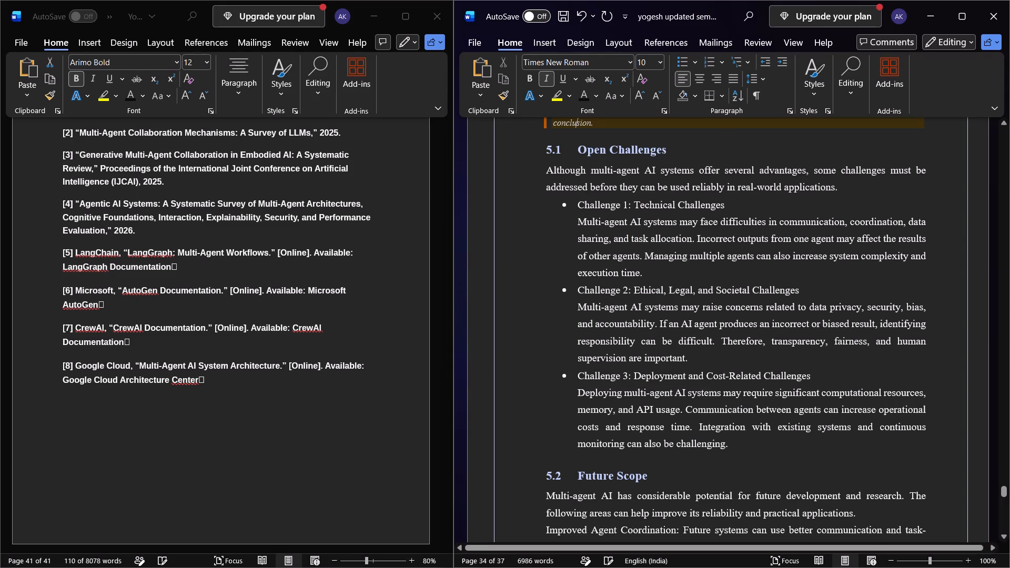
Examine the Chapter 5 title and the guidance note beneath it.
key("Home")
key("Up")
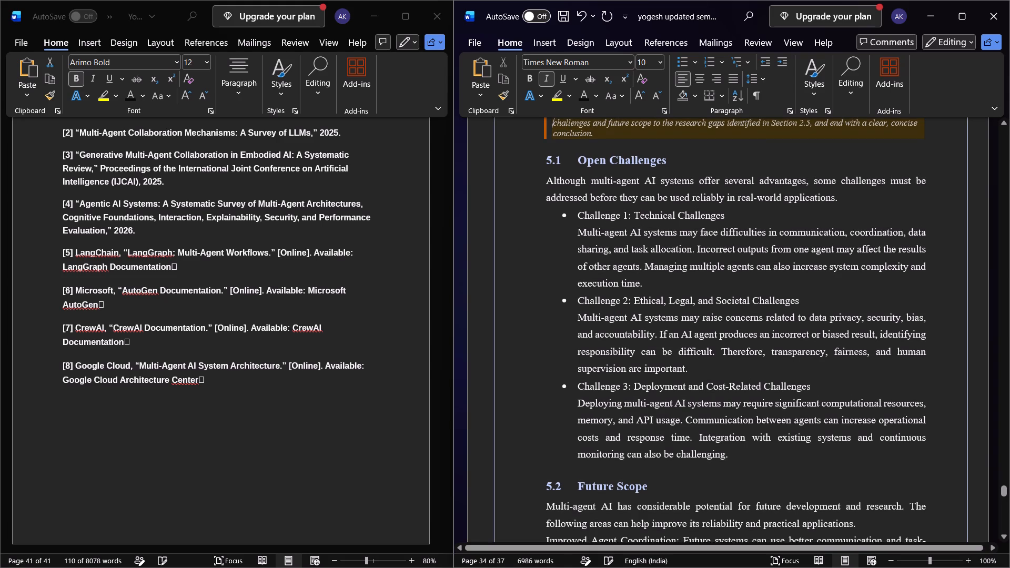
key("Up")
key("Up")
key("Up")
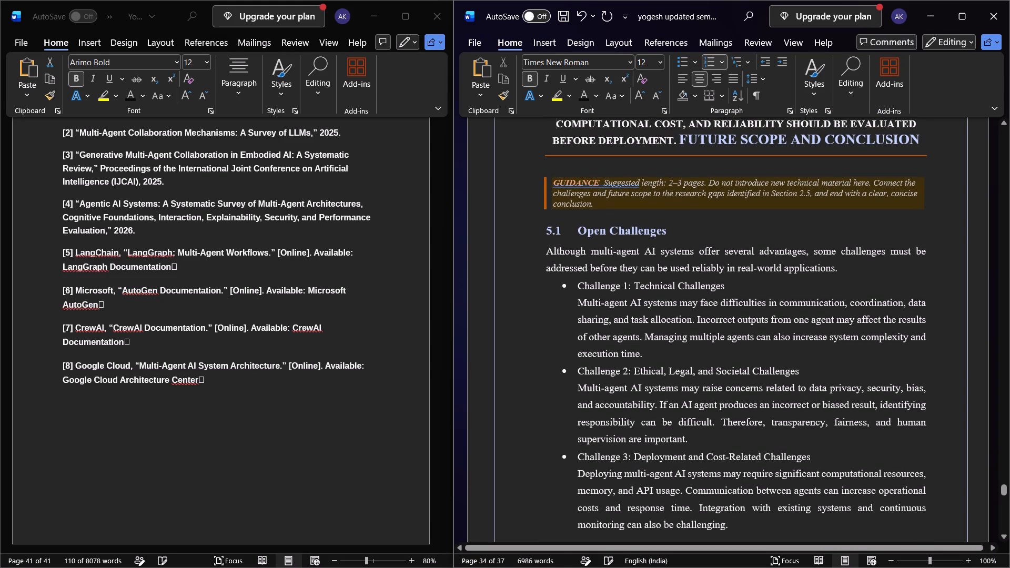
key("Up")
key("Up")
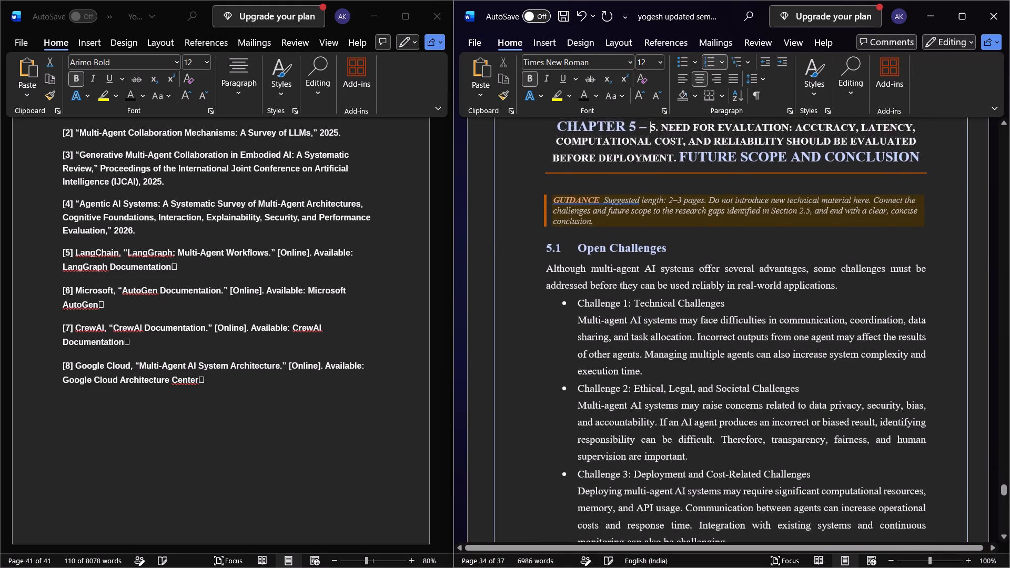
key("Up")
key("Down")
key("Down")
key("Down")
key("Down")
key("Down")
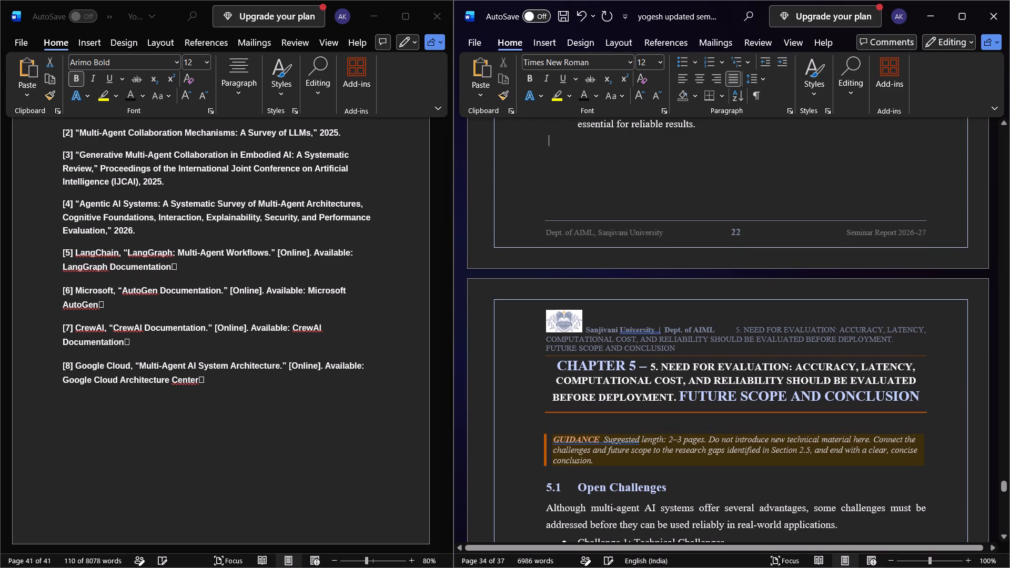
key("Down")
Examine the Section 4.6 Key Observations text and the last row of the advantages and limitations table above it.
scroll(645, 397, "down", 4)
scroll(640, 403, "up", 5)
scroll(725, 340, "up", 3)
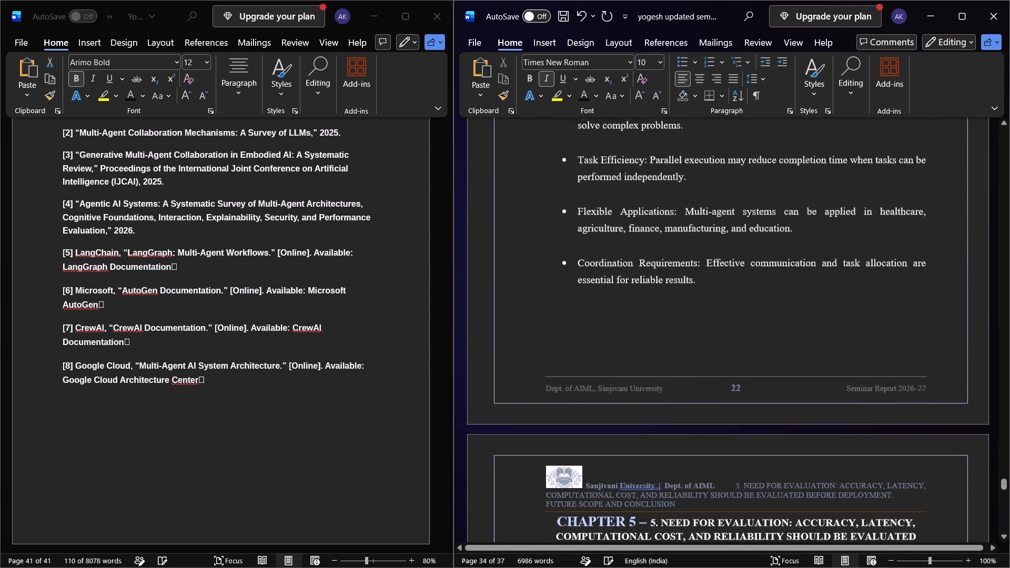
scroll(725, 340, "up", 2)
key("Up")
key("Up")
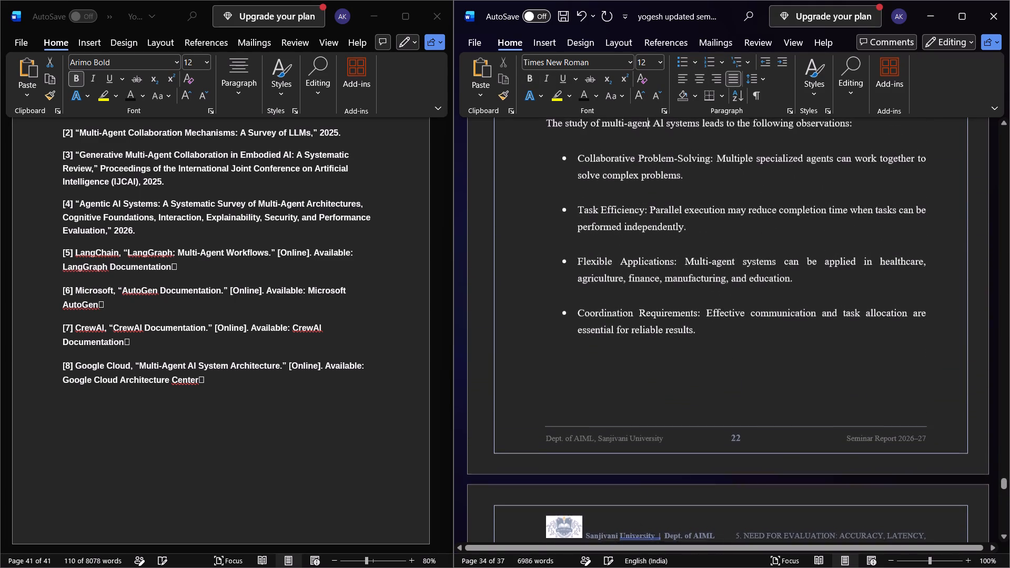
key("Up")
key("Down")
key("Down")
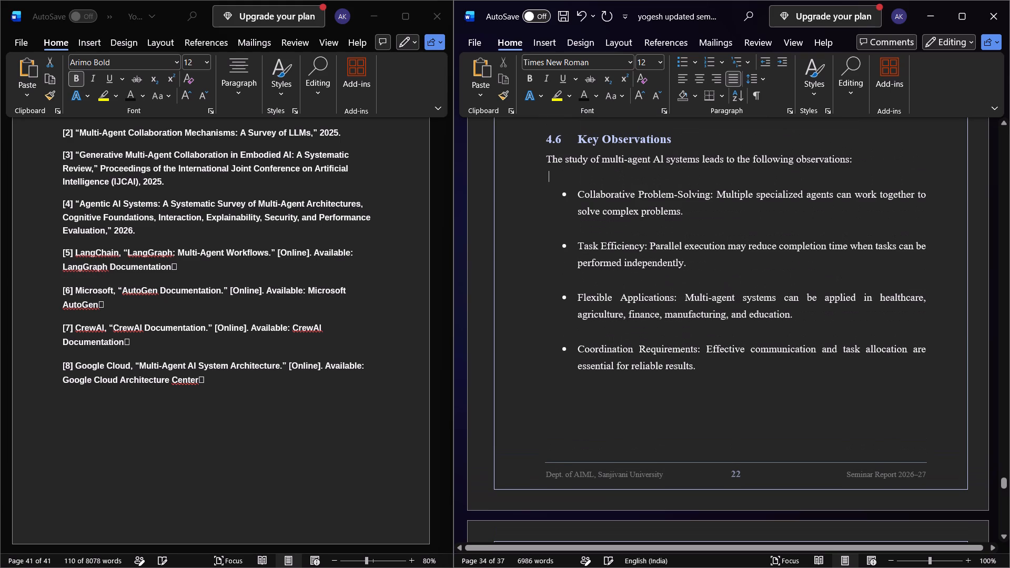
key("Up")
key("Home")
key("Home")
key("Home")
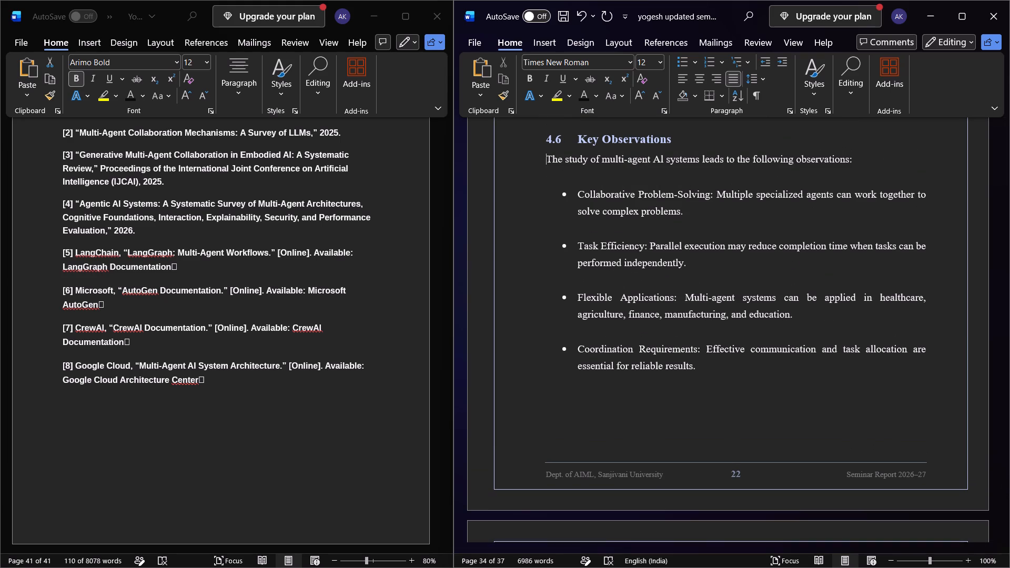
key("Up")
key("Home")
key("Home")
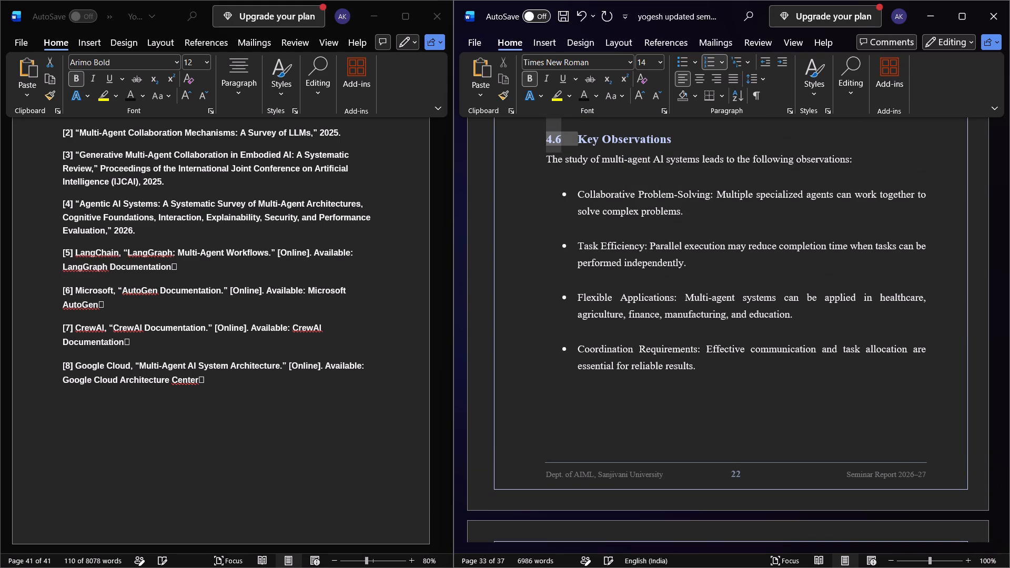
key("Up")
key("Up")
key("Up")
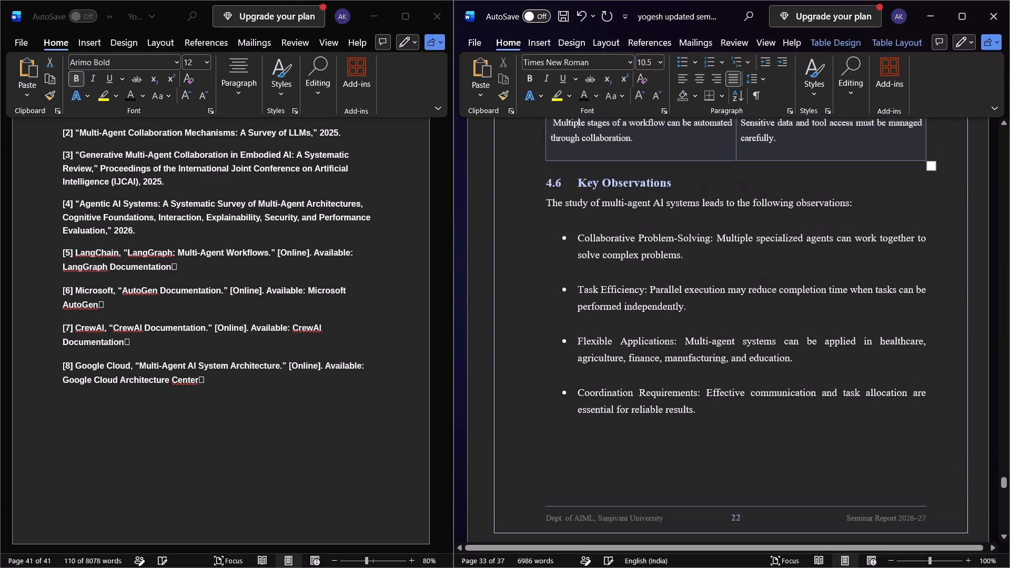
key("Home")
key("Home")
key("Home")
key("Home")
key("Home")
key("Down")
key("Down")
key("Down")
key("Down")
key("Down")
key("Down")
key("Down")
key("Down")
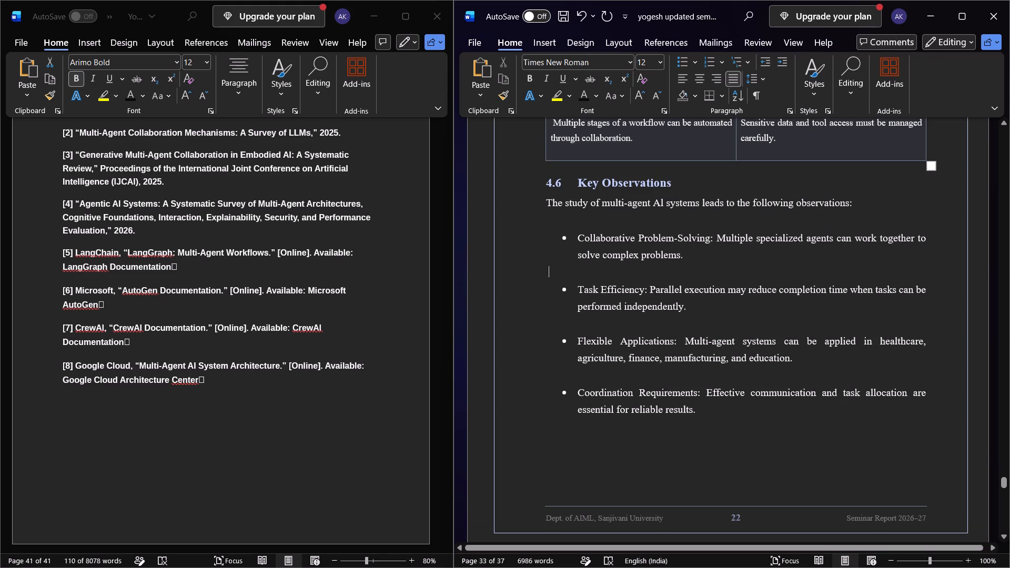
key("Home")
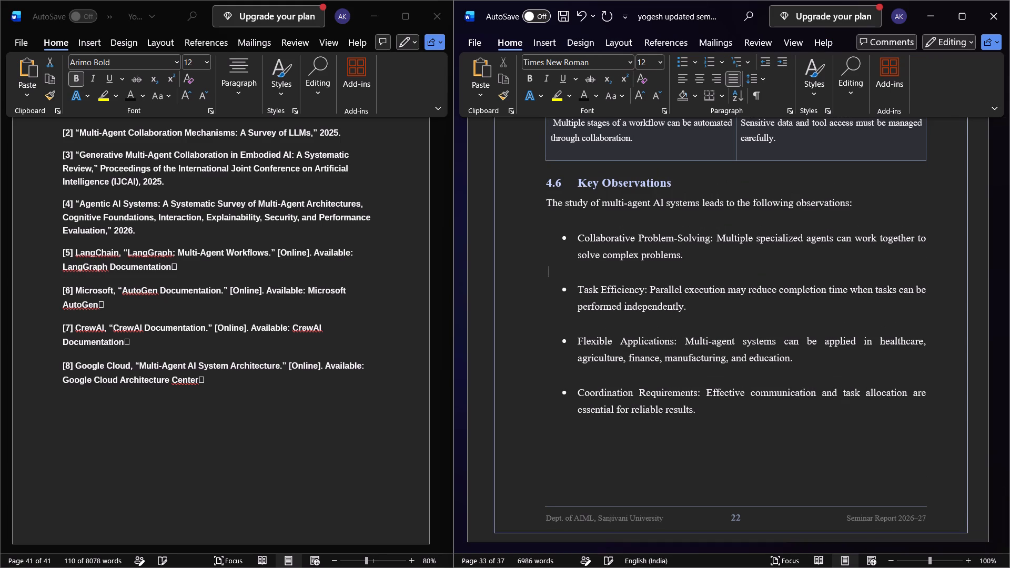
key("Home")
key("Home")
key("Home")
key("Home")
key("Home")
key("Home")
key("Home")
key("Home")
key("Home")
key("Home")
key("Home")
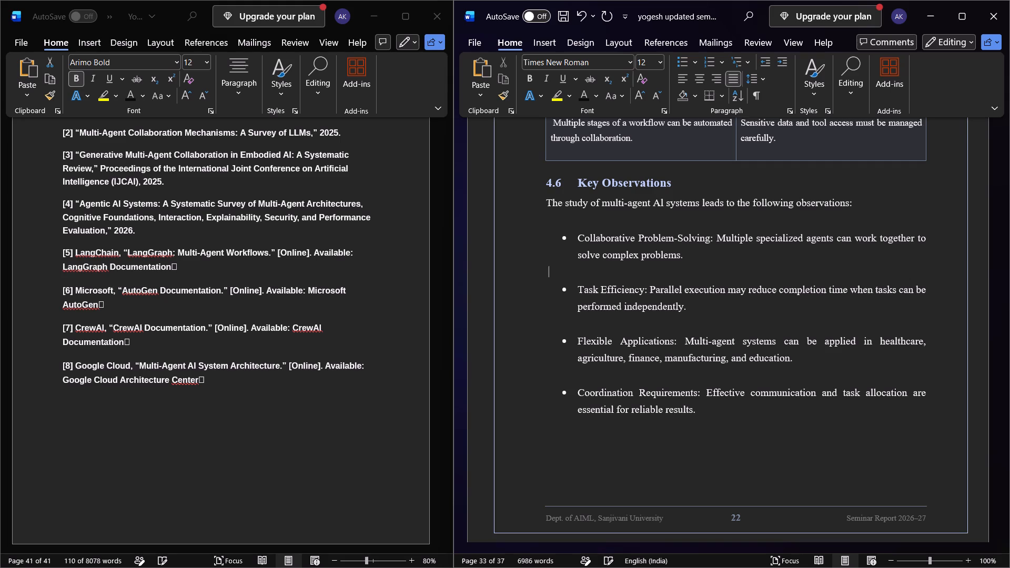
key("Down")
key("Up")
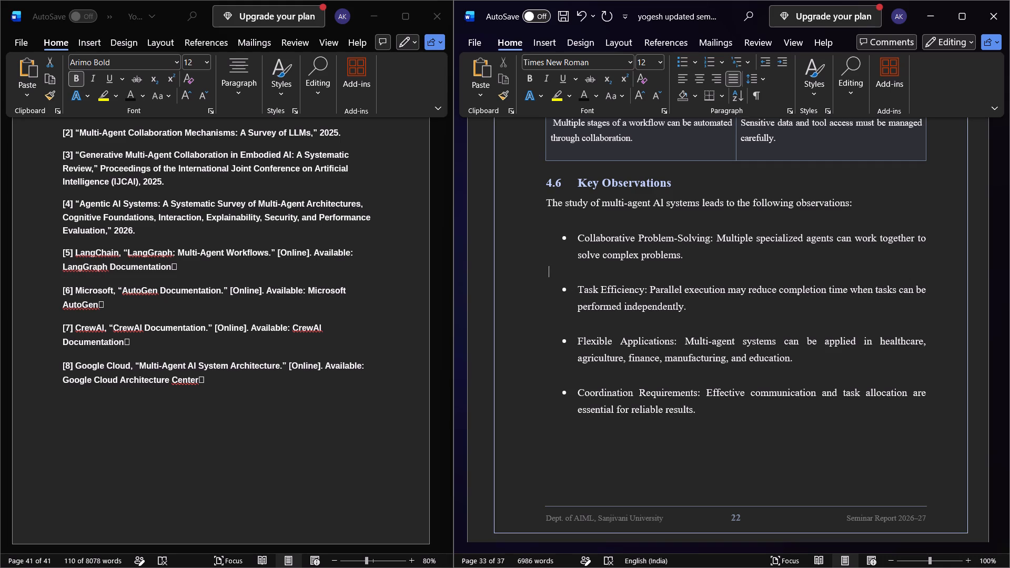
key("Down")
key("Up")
Skim the report backwards from the Table 4.3 advantages and limitations through the earlier chapters to the cover page.
key("Page_Up")
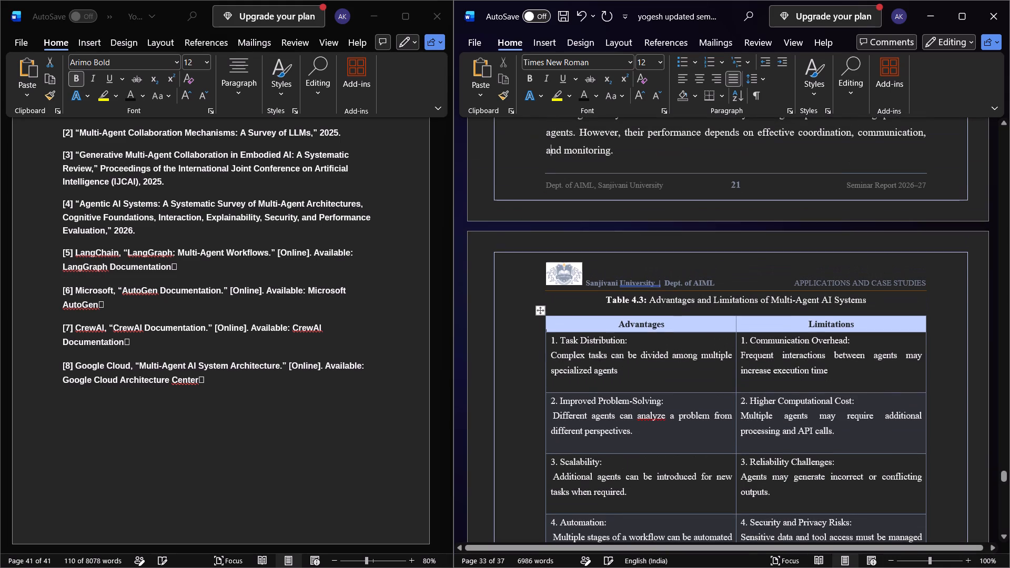
key("Page_Up")
key("Pause")
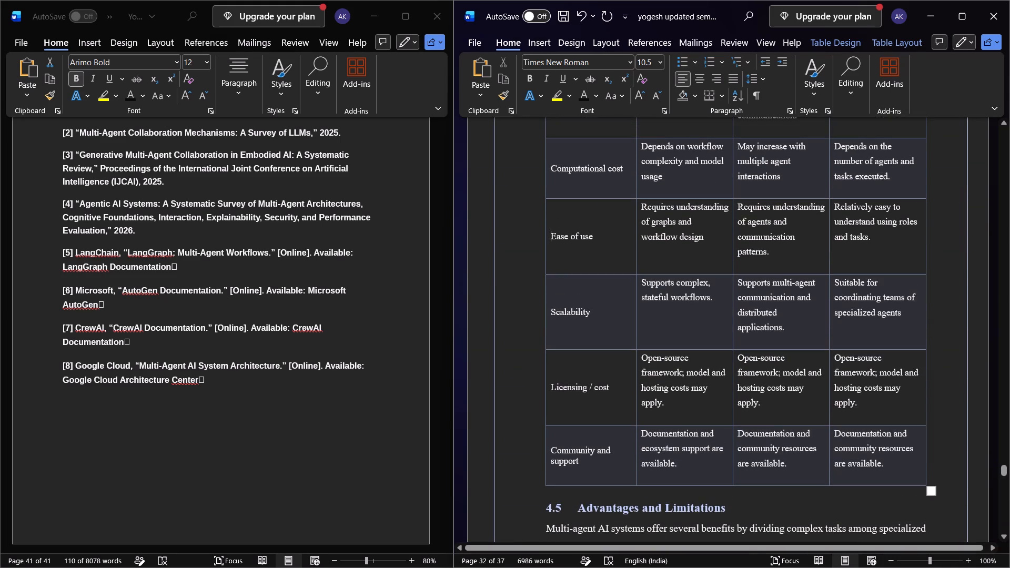
key("Page_Up")
key("Page_Up")
key("Page_Up")
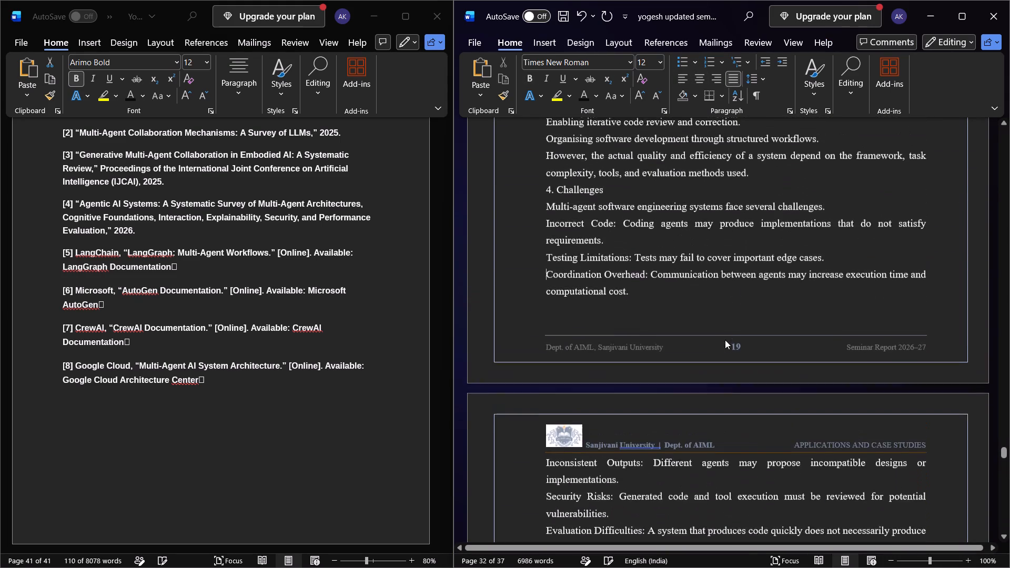
key("Page_Up")
key("Page_Up")
key("Page_Up")
key("Page_Up")
key("Page_Up")
key("Page_Up")
key("Page_Up")
key("Page_Up")
key("Page_Up")
key("Page_Up")
key("Page_Up")
key("Page_Up")
key("Page_Up")
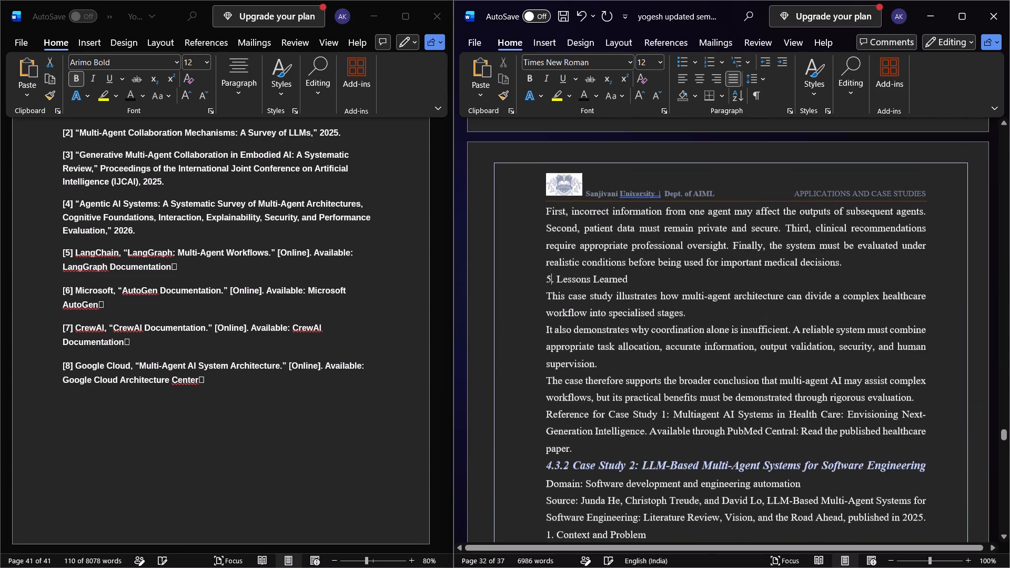
key("Page_Up")
key("Page_Up")
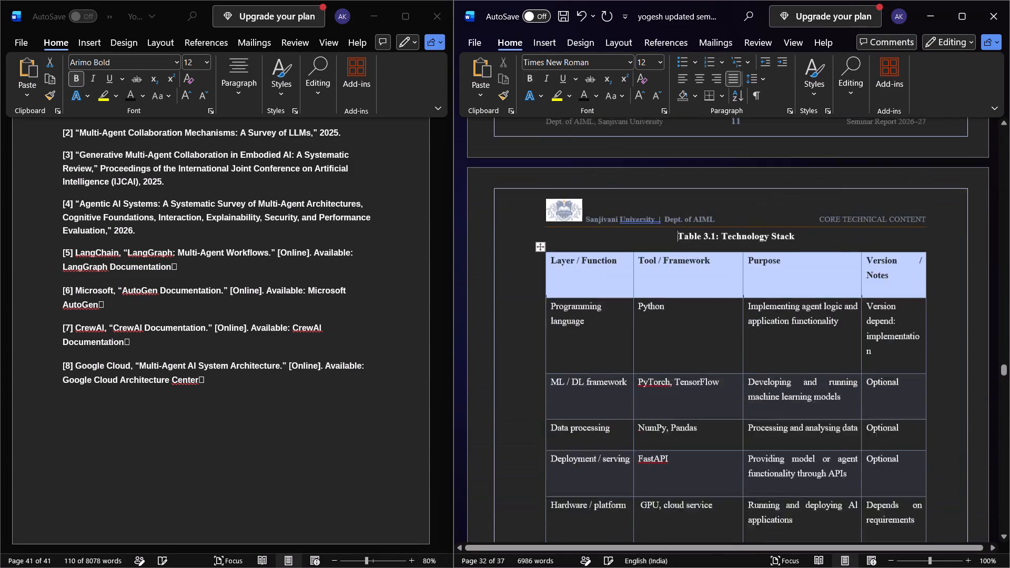
key("Page_Up")
key("Page_Up")
key("Page_Up")
key("Page_Up")
key("Page_Up")
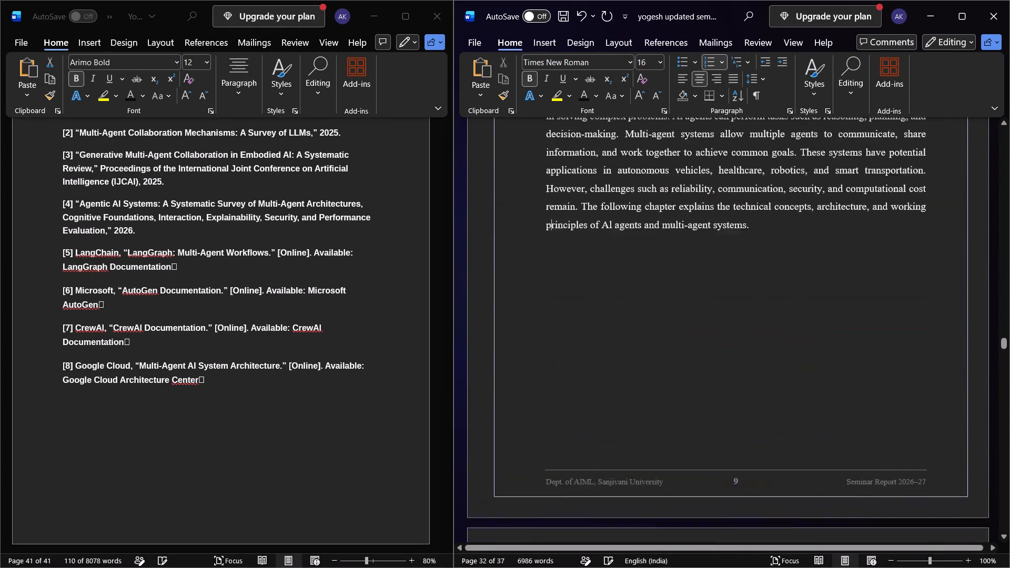
key("Page_Up")
key("Page_Up")
key("Page_Up")
key("Page_Up")
key("Page_Up")
key("Page_Up")
key("Page_Up")
key("Page_Up")
key("Page_Up")
key("Page_Up")
key("Page_Up")
key("Page_Up")
key("Page_Up")
key("Page_Up")
key("Page_Up")
key("Page_Up")
key("Page_Up")
key("Page_Up")
key("Page_Up")
key("Page_Up")
key("Page_Up")
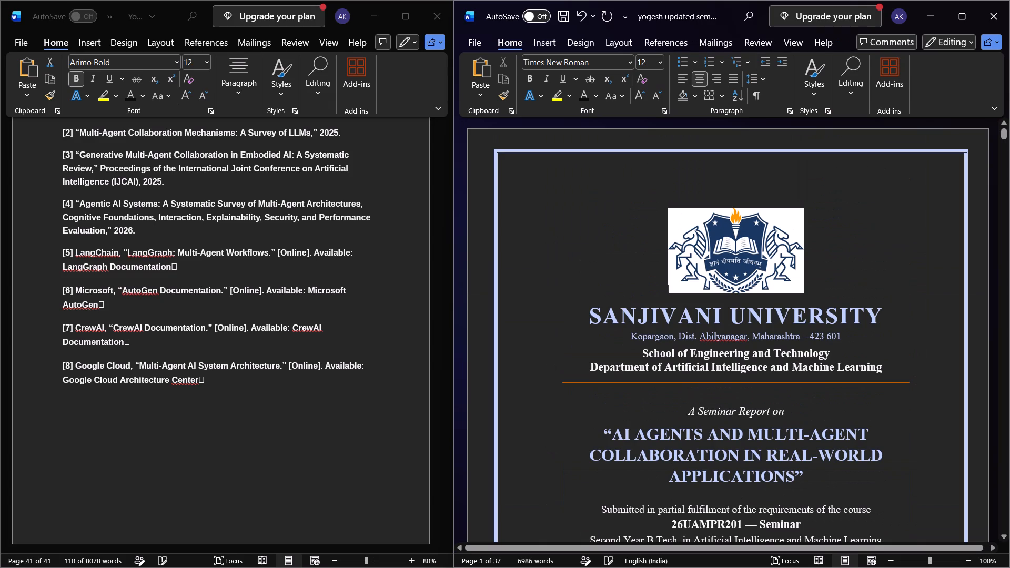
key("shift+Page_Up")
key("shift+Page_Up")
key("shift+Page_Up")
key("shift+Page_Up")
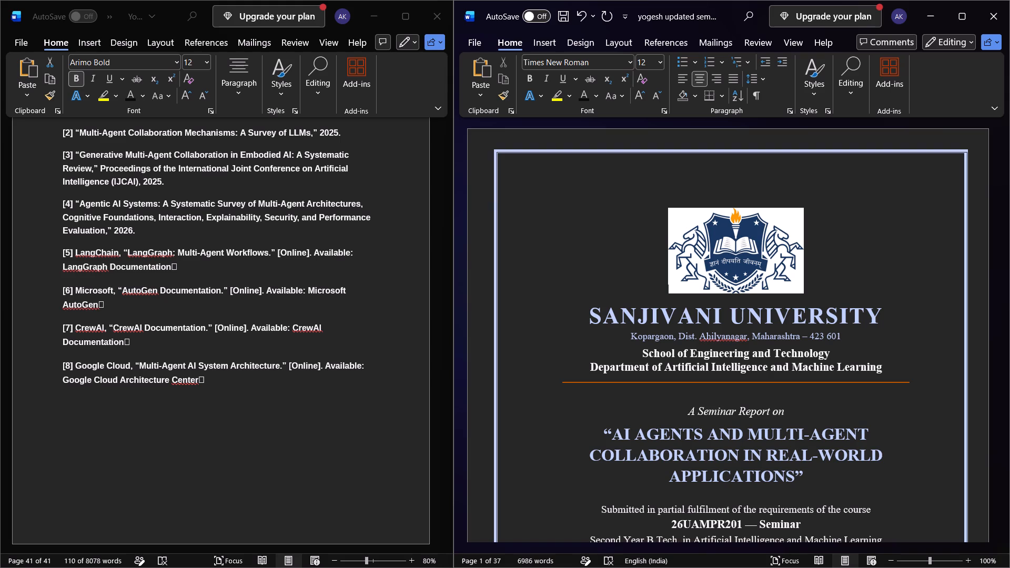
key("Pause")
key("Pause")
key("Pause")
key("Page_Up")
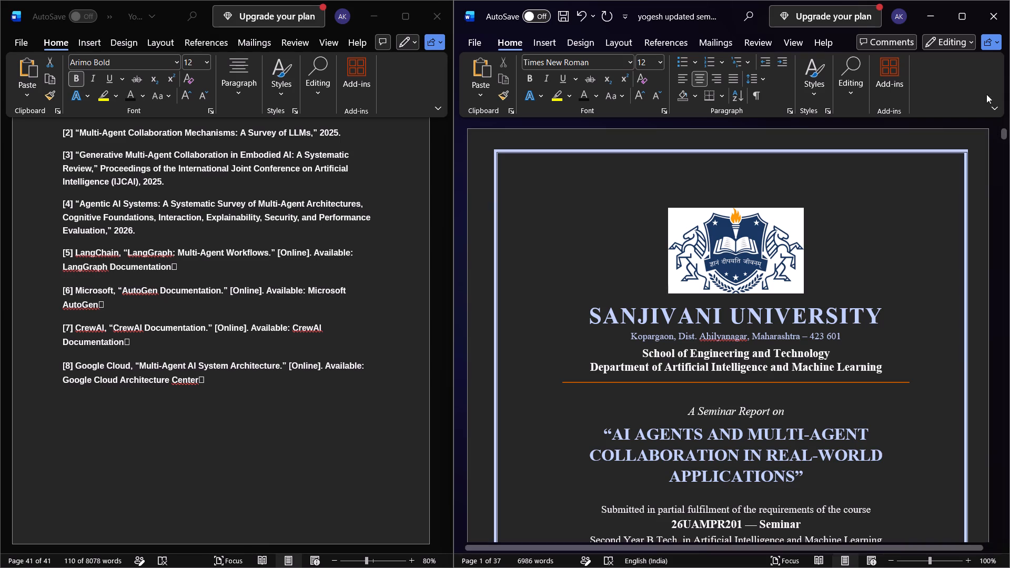
Review the front matter from the seminar submission details and group members through the certificate to the declaration.
scroll(768, 473, "down", 11)
key("Page_Down")
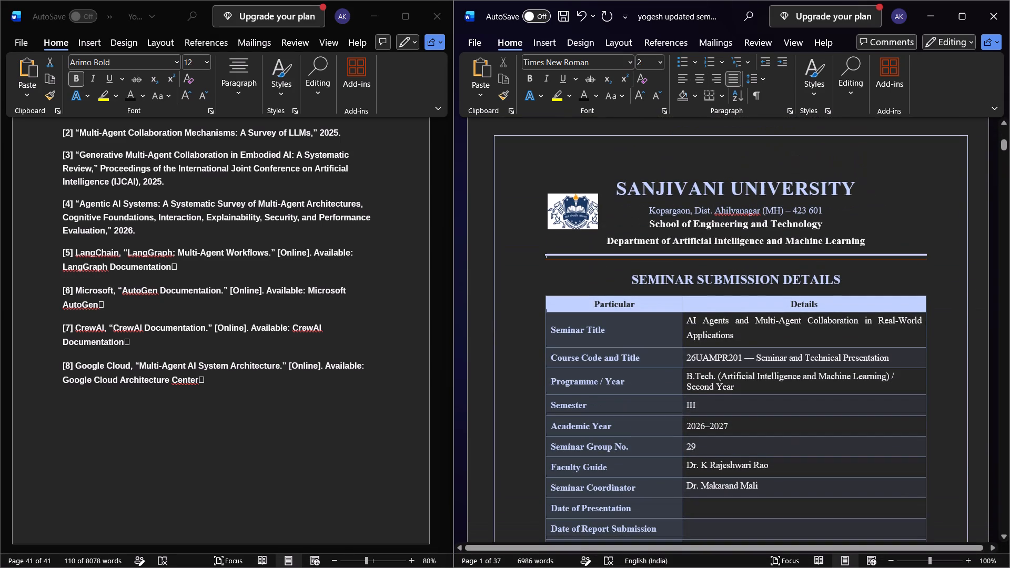
key("Page_Down")
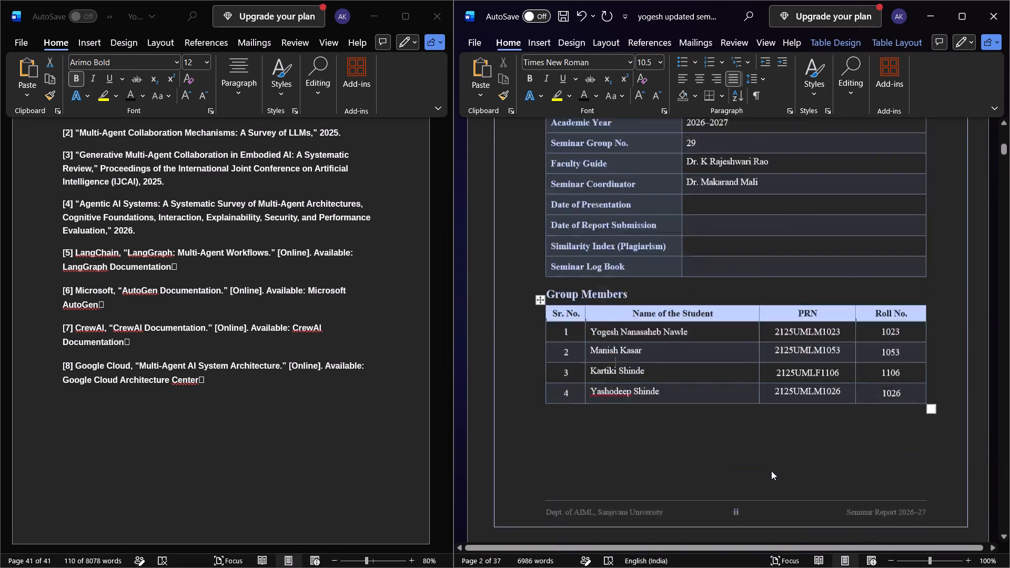
key("Page_Down")
key("Pause")
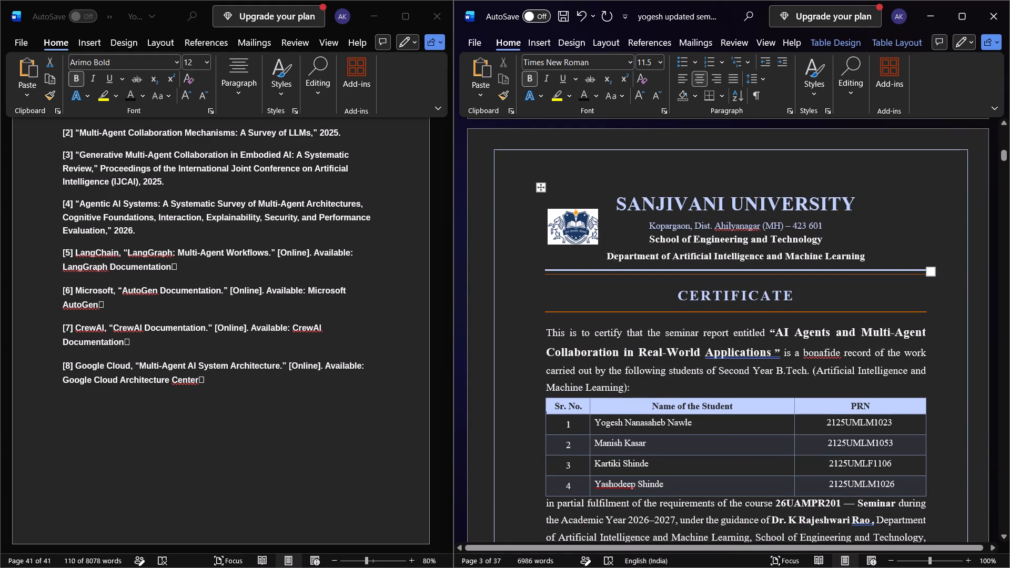
key("Page_Down")
key("Page_Down")
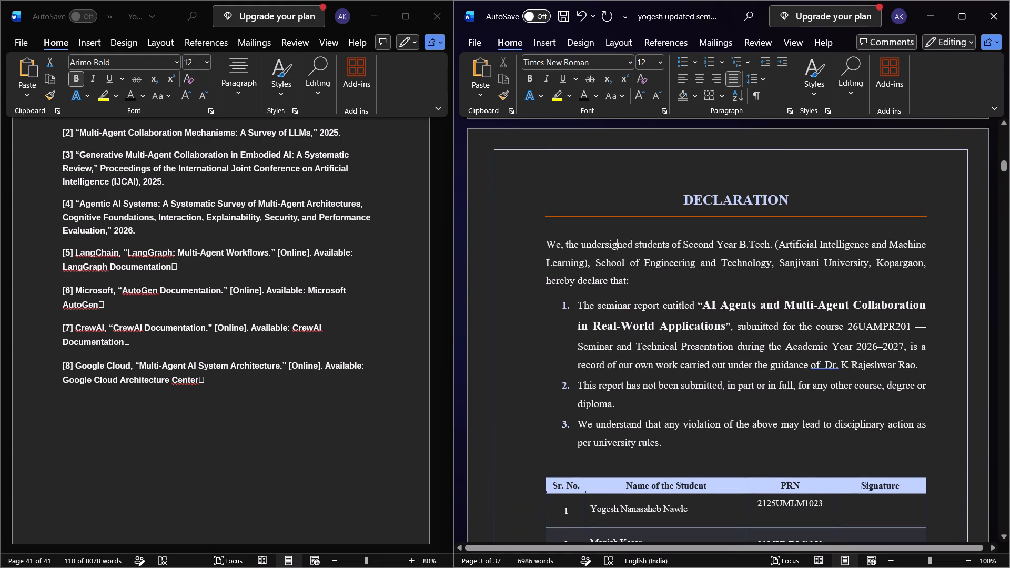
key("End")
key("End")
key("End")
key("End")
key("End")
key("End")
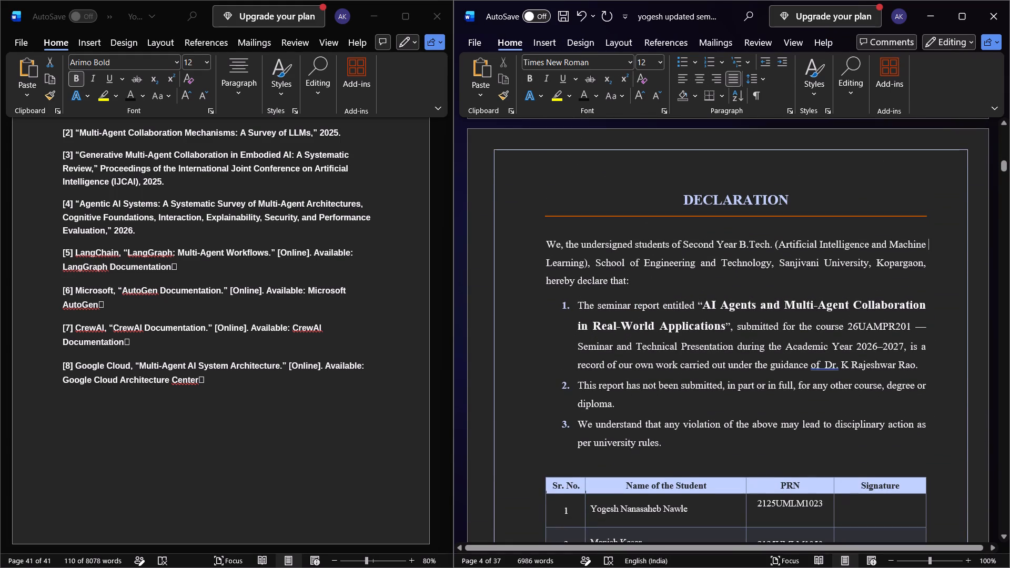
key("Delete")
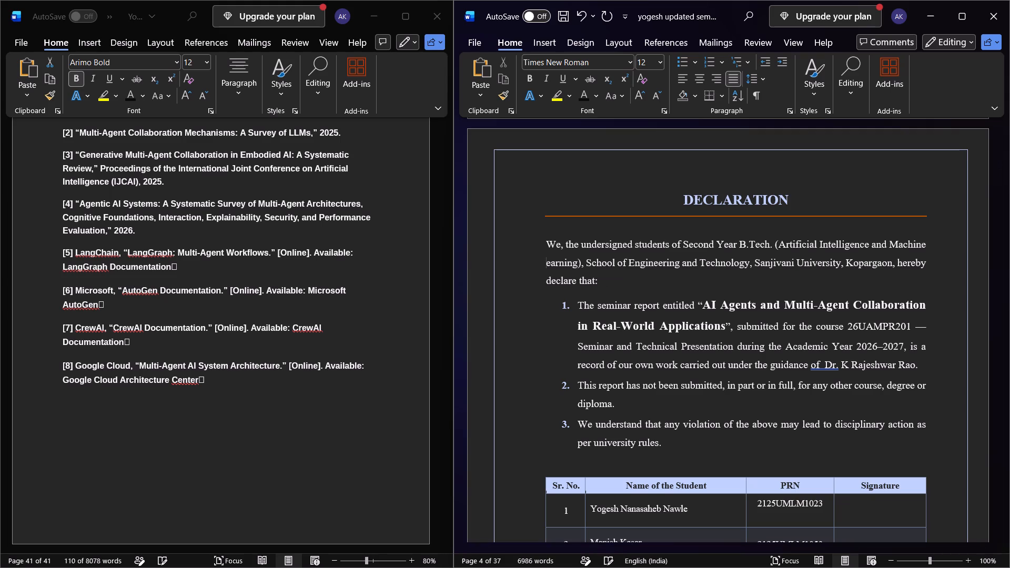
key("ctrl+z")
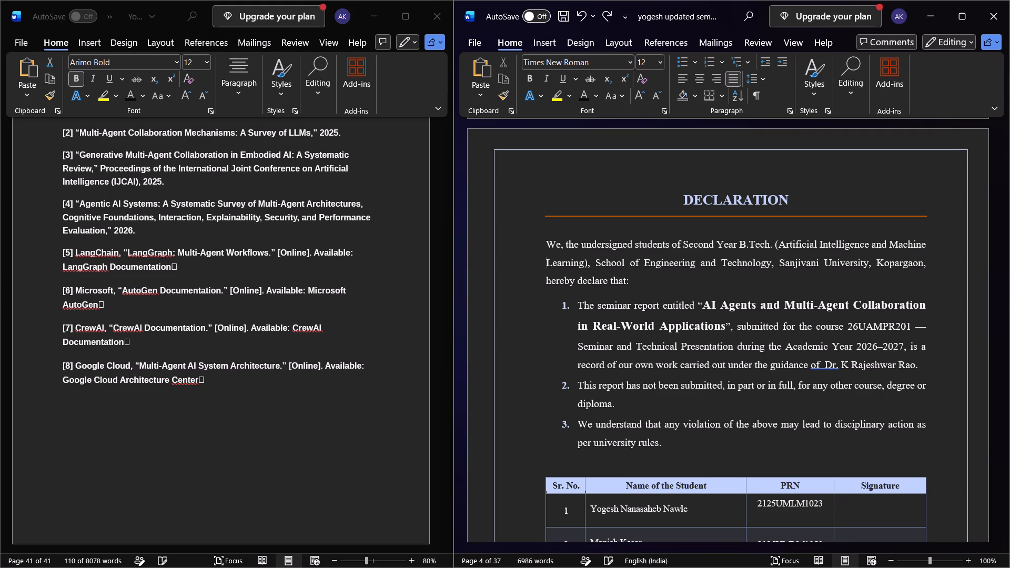
Remove the stray hyphens in the first two Acknowledgement paragraphs so the words read "respected" and "seminar".
key("End")
key("End")
key("Page_Down")
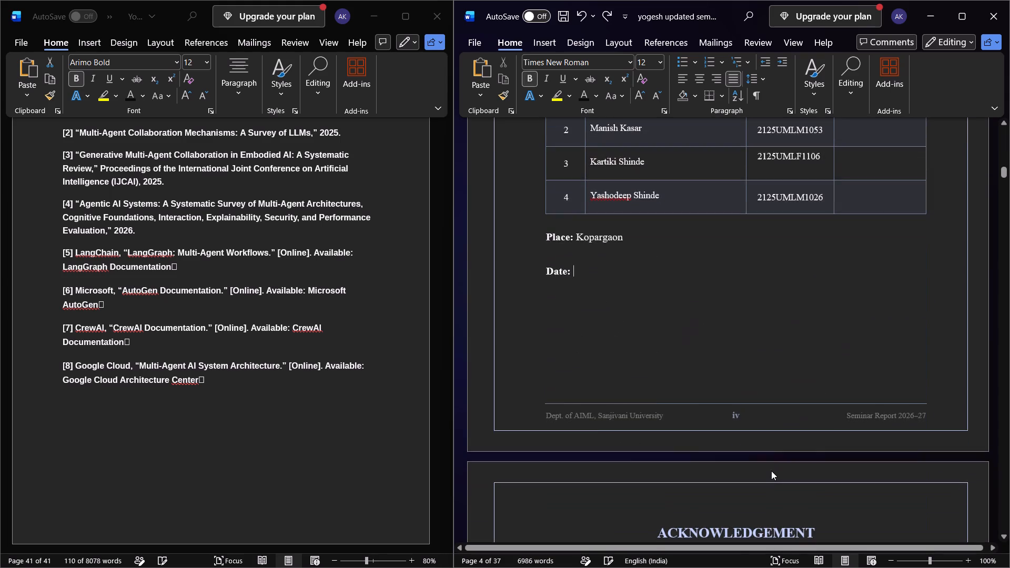
key("Page_Down")
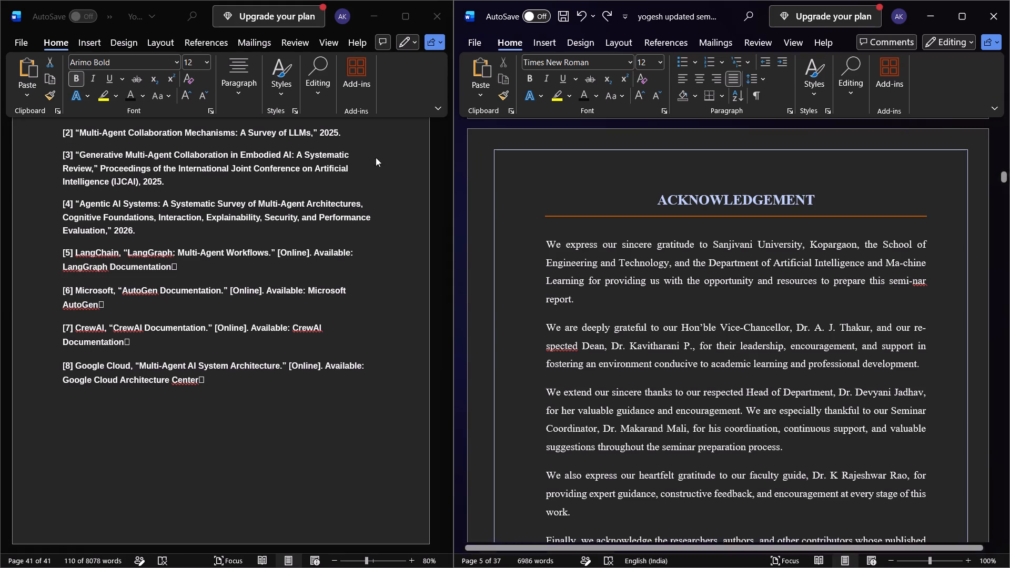
left_click(540, 346)
key("BackSpace")
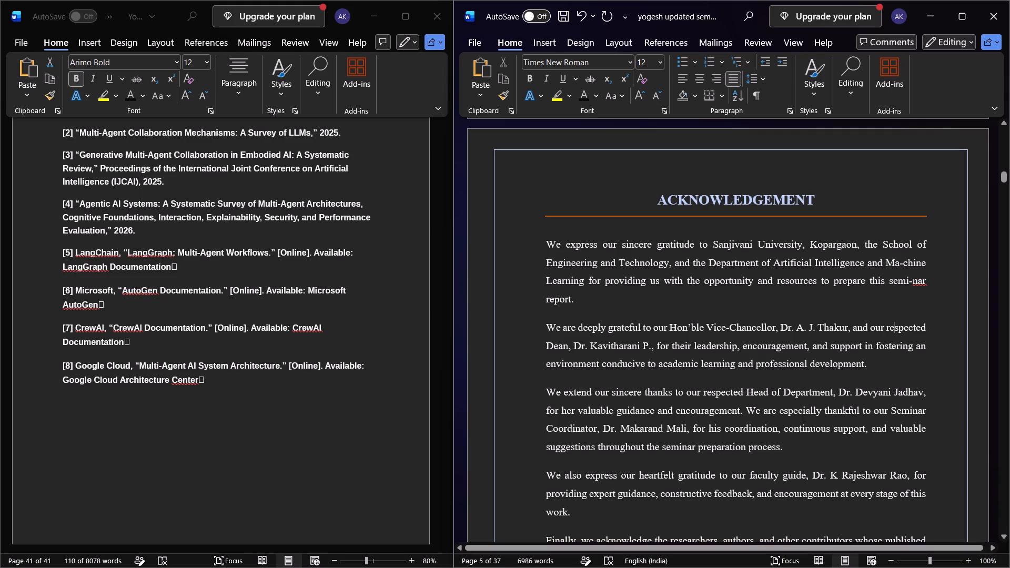
left_click(912, 278)
key("BackSpace")
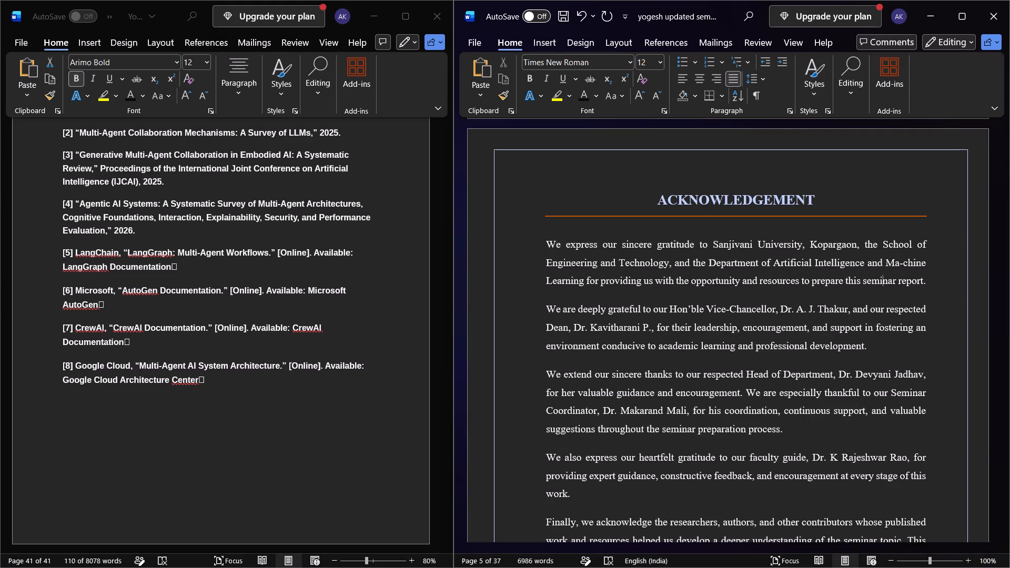
Right-align the four student names at the end of the Acknowledgement.
scroll(942, 303, "down", 2)
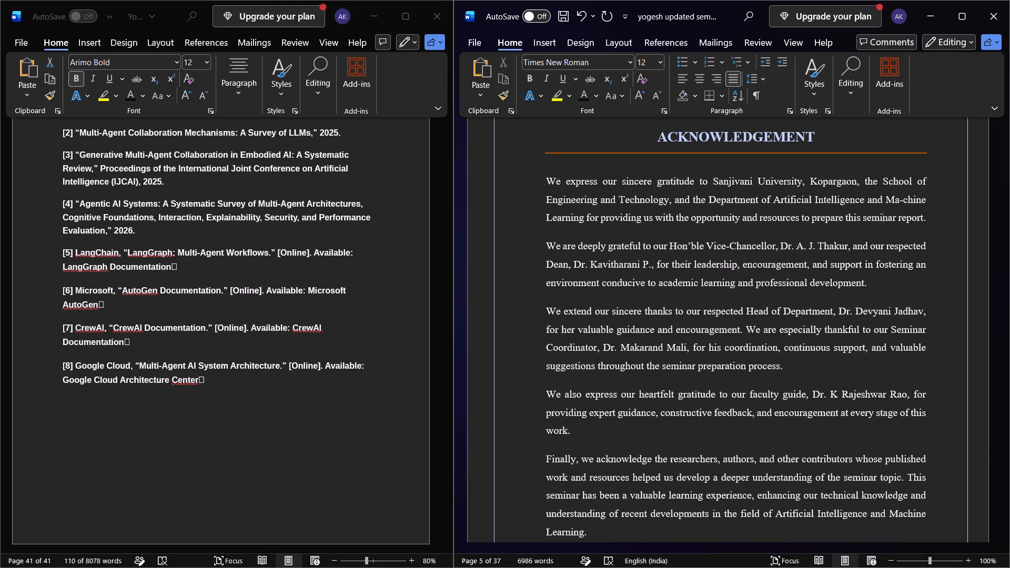
scroll(864, 251, "down", 5)
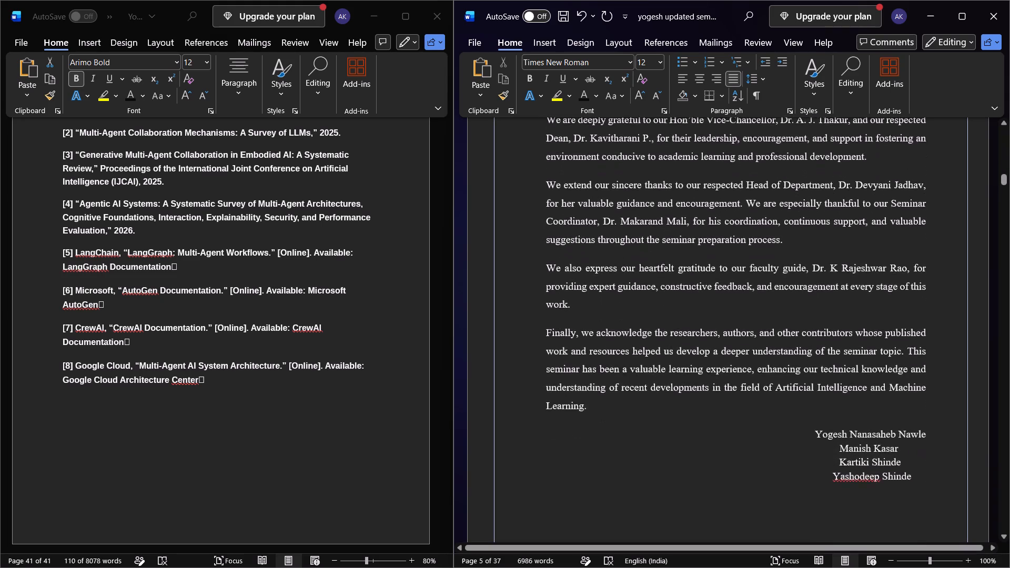
scroll(864, 251, "down", 1)
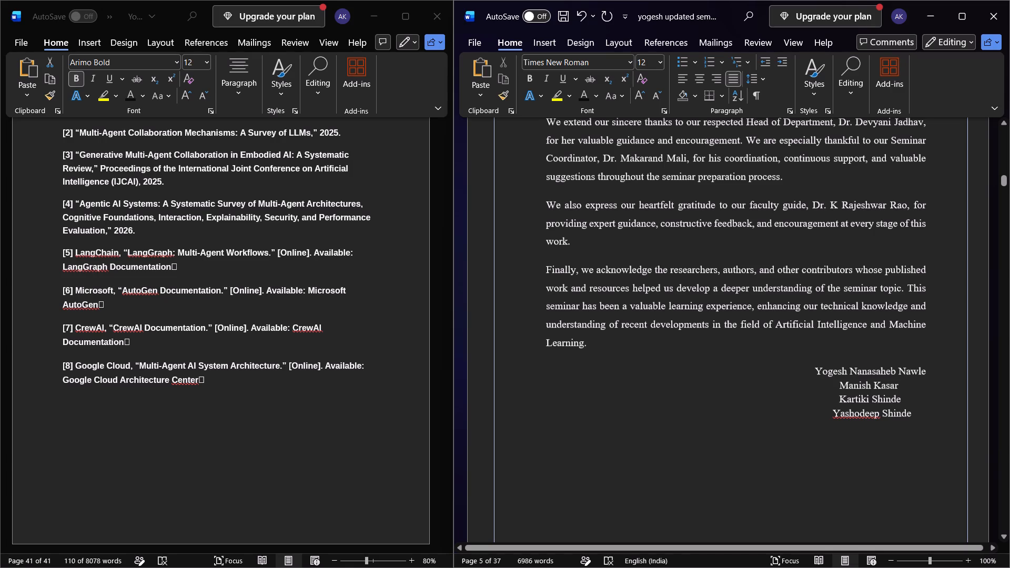
left_click(840, 381)
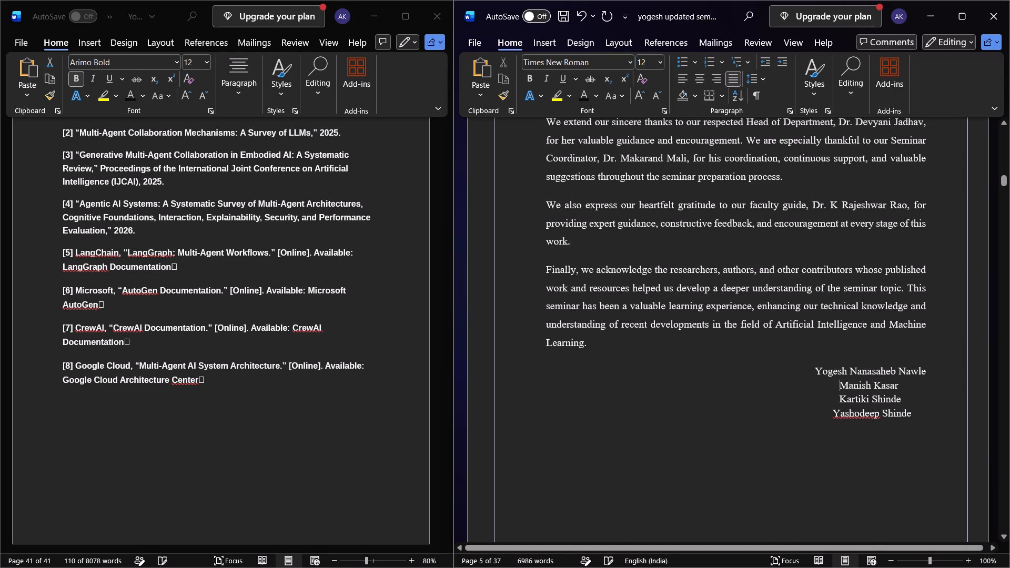
left_click_drag(796, 368, 899, 420)
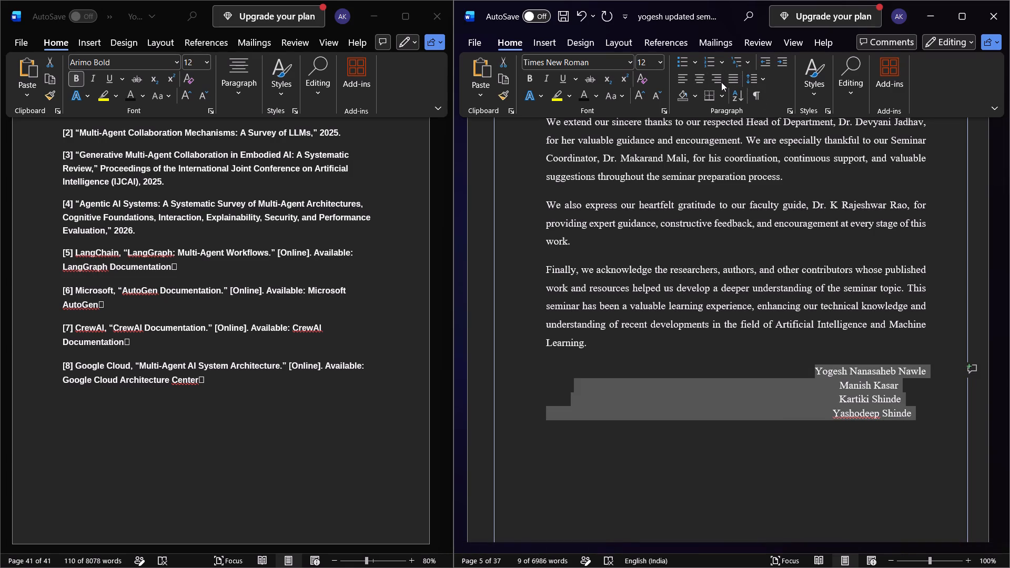
left_click(719, 82)
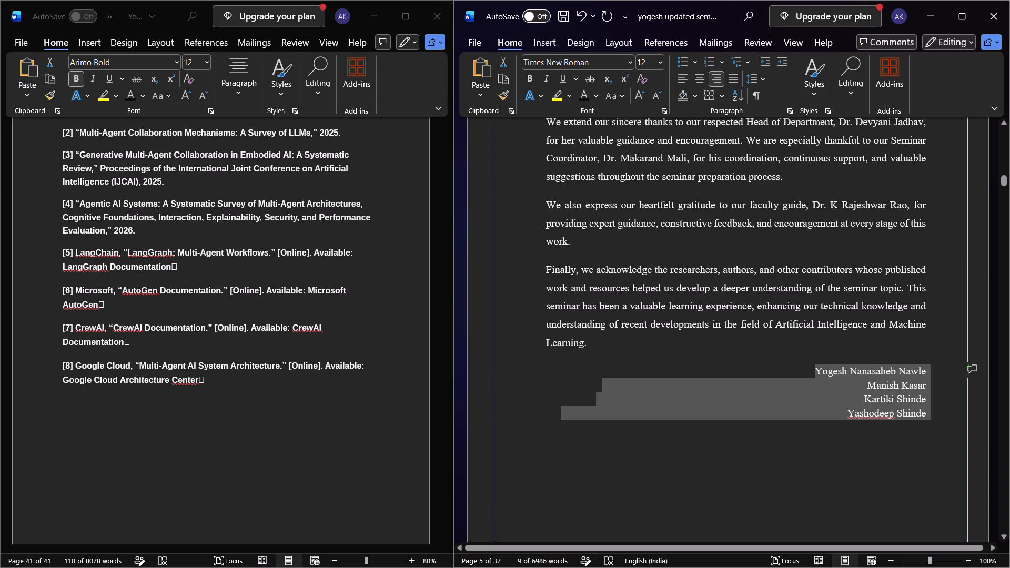
left_click(842, 455)
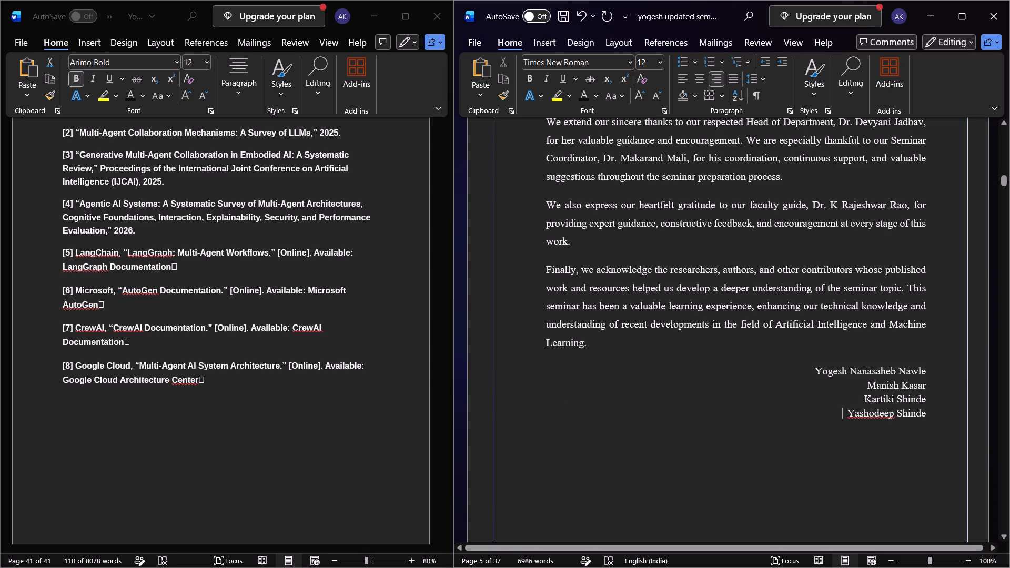
scroll(890, 458, "up", 8)
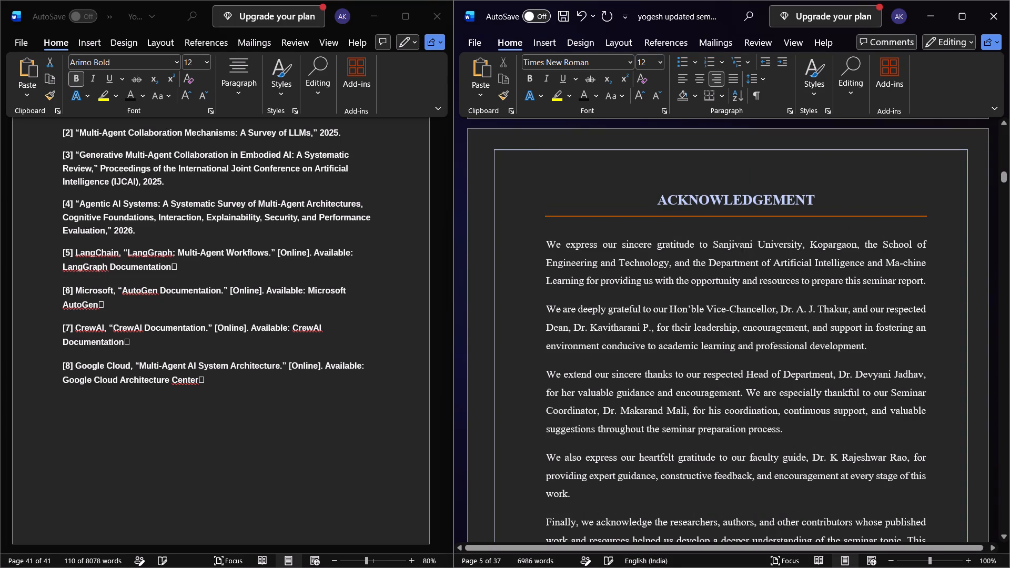
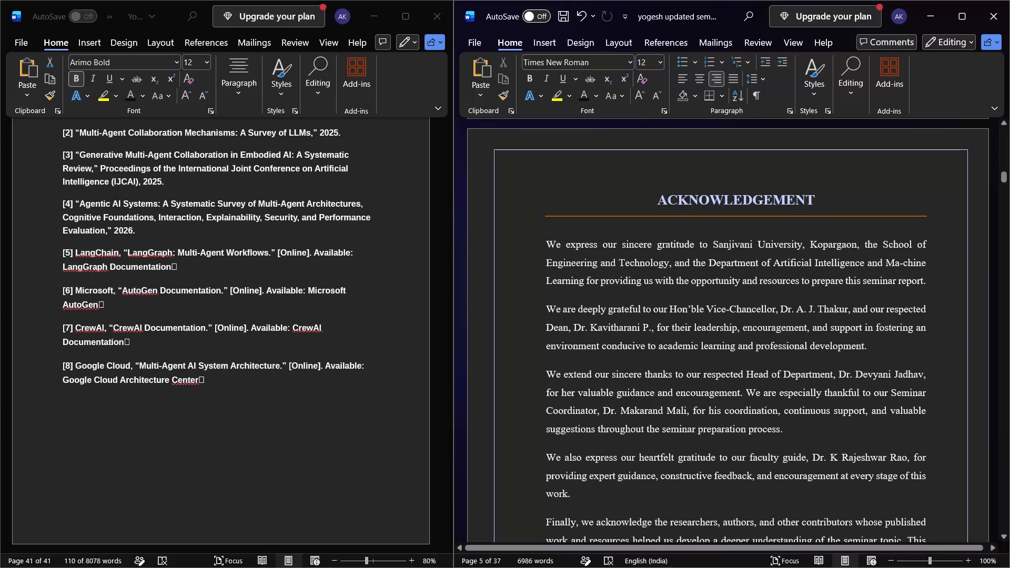
Read the rest of the Acknowledgement, including the right-aligned student names, and the Abstract up to the table of contents.
scroll(893, 431, "down", 1)
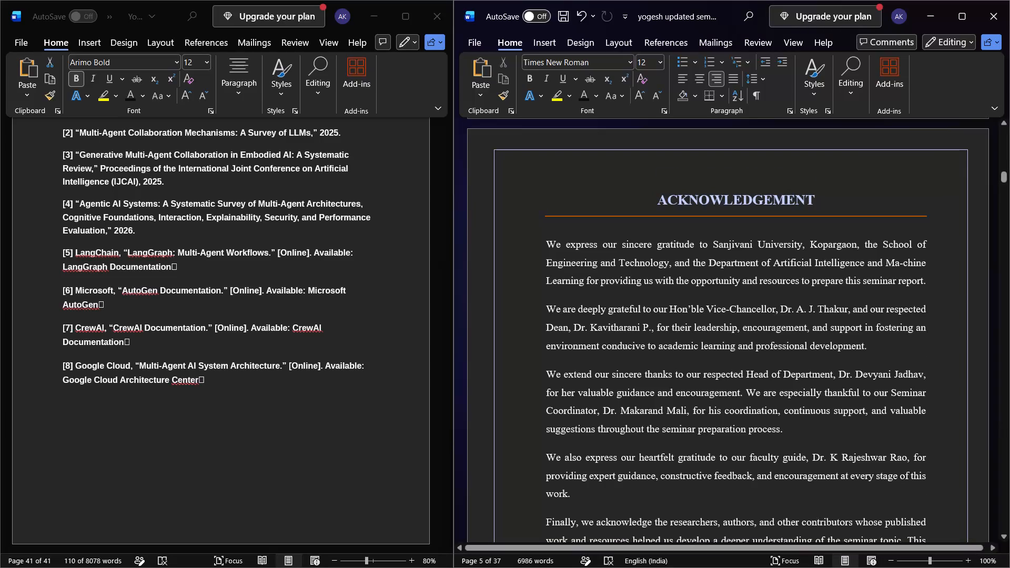
scroll(893, 432, "down", 5)
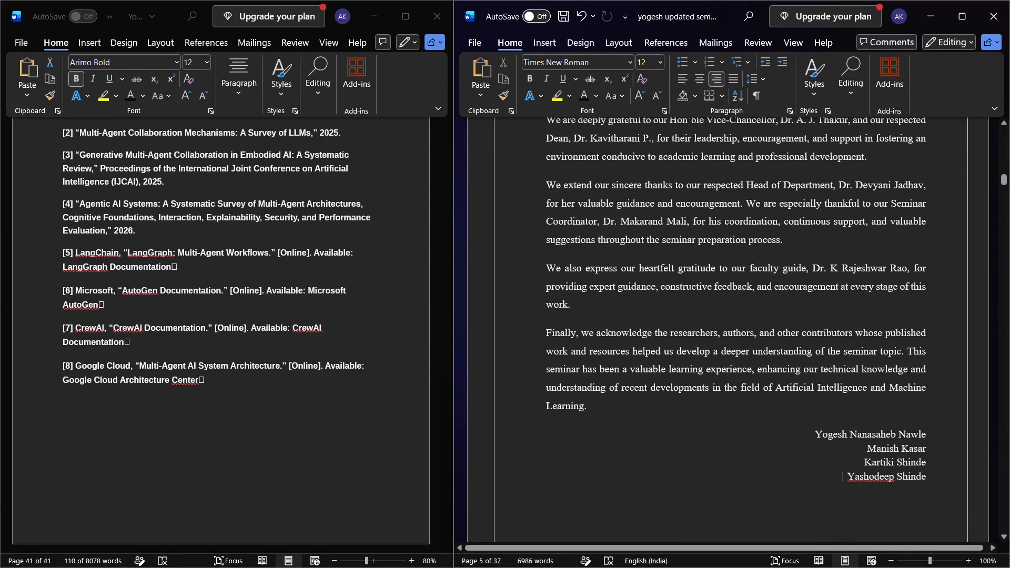
scroll(893, 432, "up", 1)
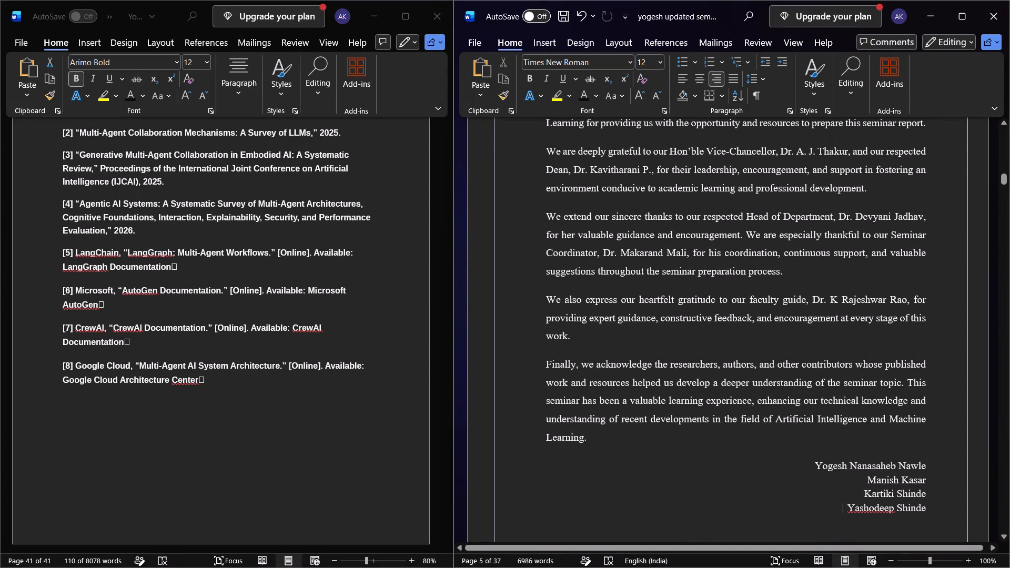
scroll(893, 432, "up", 2)
scroll(893, 432, "down", 5)
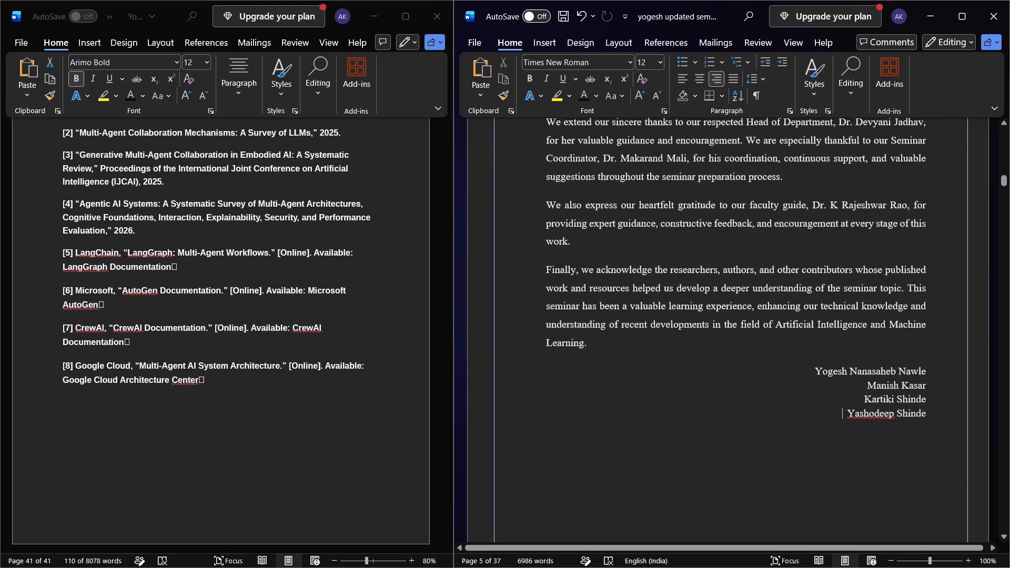
scroll(894, 434, "down", 11)
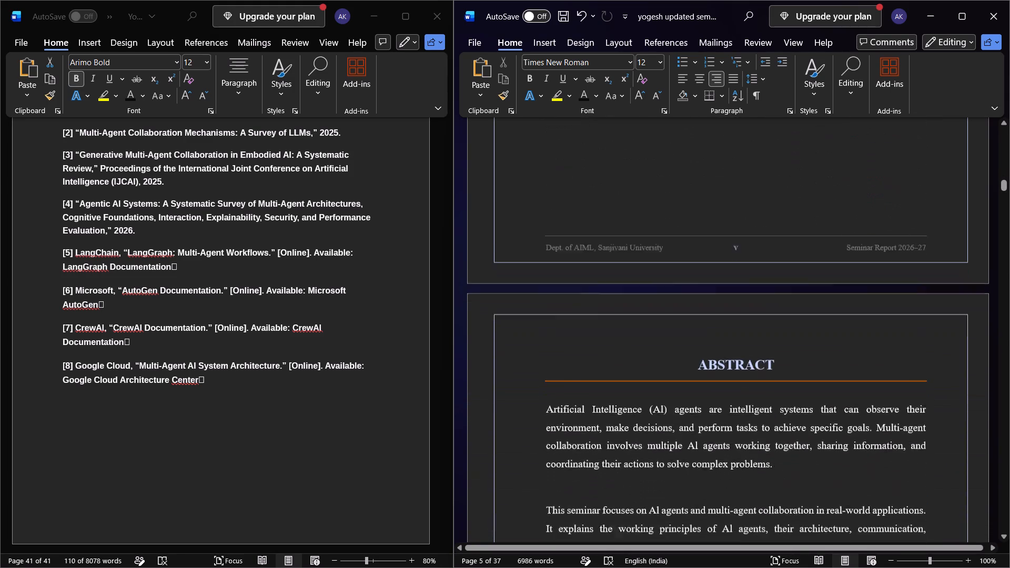
scroll(895, 418, "down", 11)
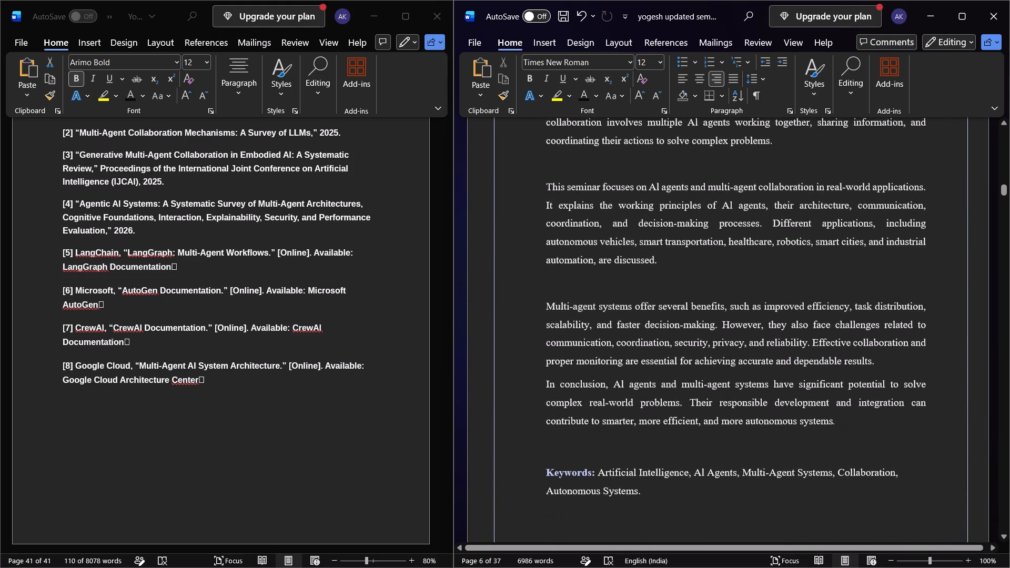
scroll(904, 414, "down", 16)
scroll(904, 414, "down", 6)
Recheck the Abstract and its keywords, and examine the table of contents entries for Chapters 1 to 4.
scroll(904, 414, "up", 8)
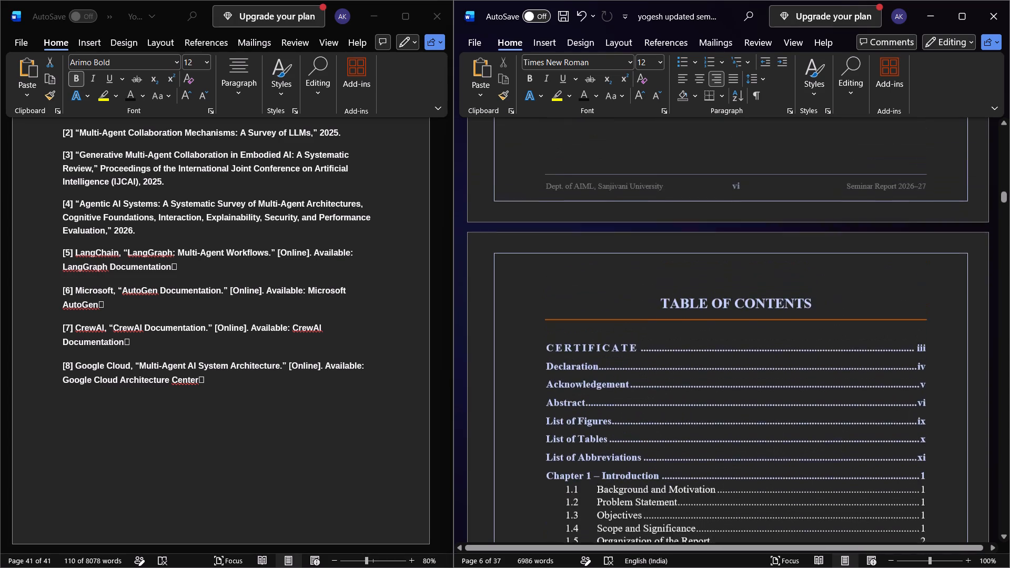
scroll(904, 414, "up", 6)
scroll(904, 414, "down", 6)
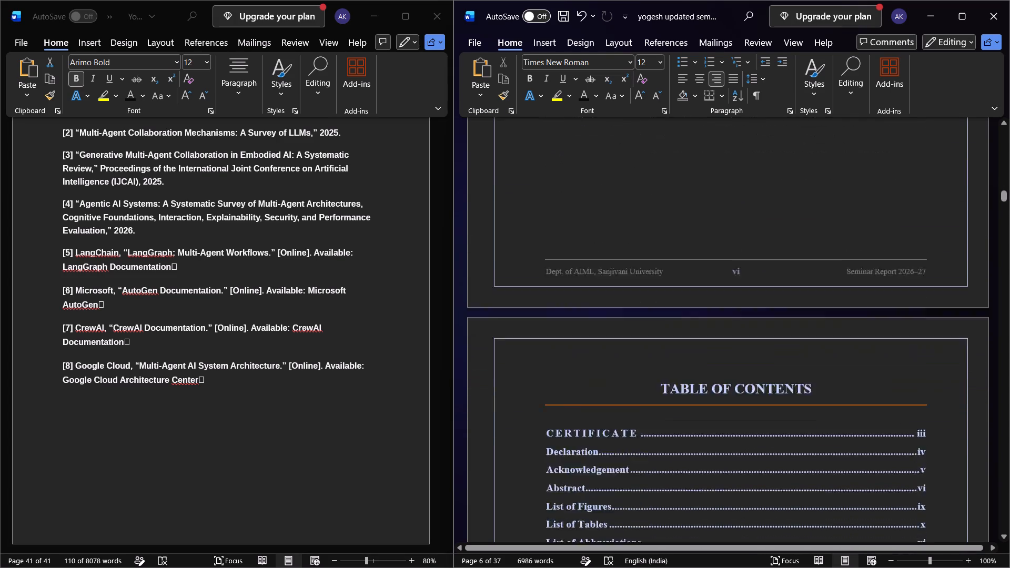
scroll(904, 414, "down", 4)
scroll(904, 414, "up", 20)
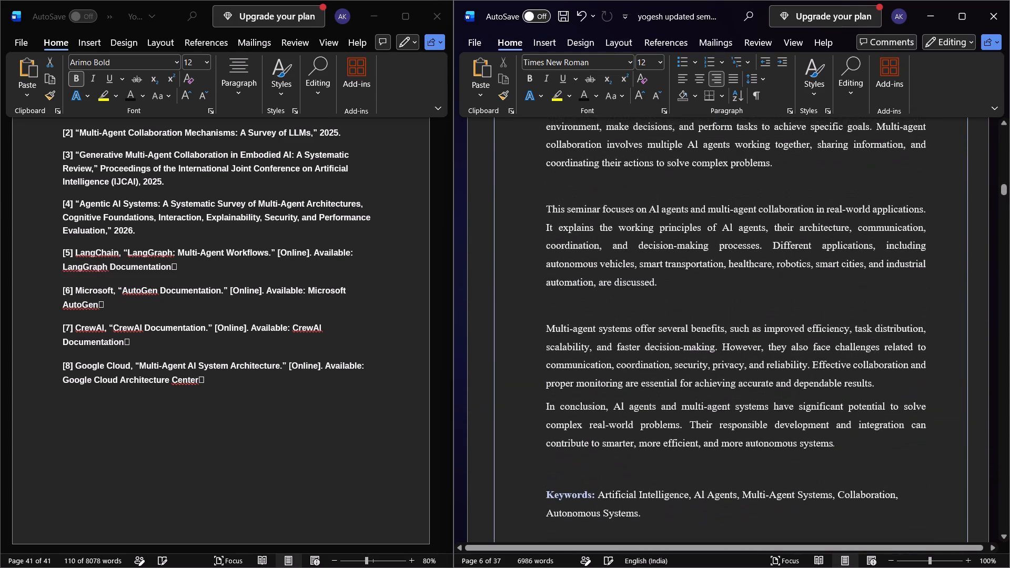
scroll(904, 414, "up", 4)
scroll(904, 414, "down", 13)
scroll(904, 414, "up", 1)
scroll(904, 414, "down", 12)
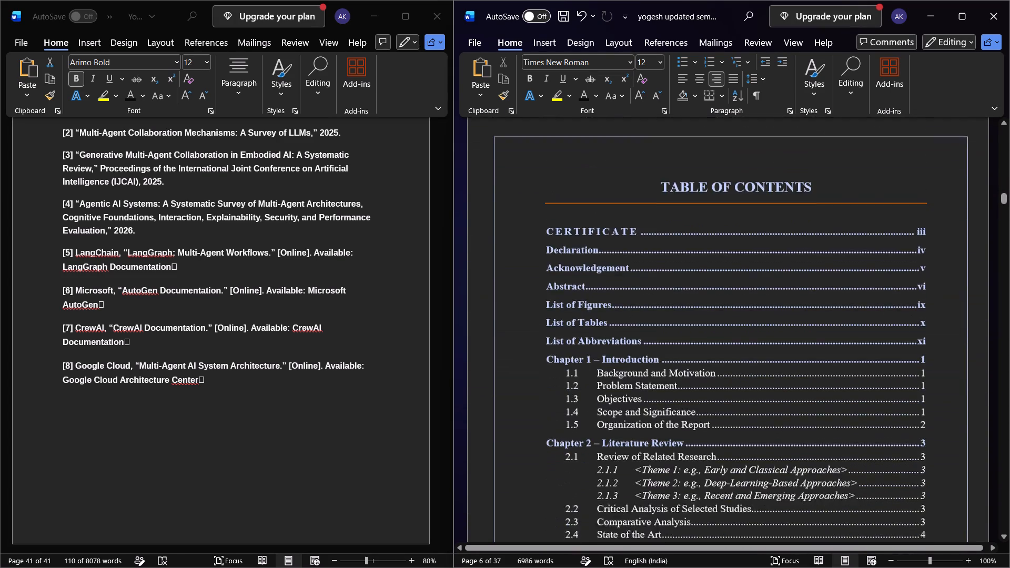
scroll(904, 414, "down", 11)
scroll(904, 414, "up", 5)
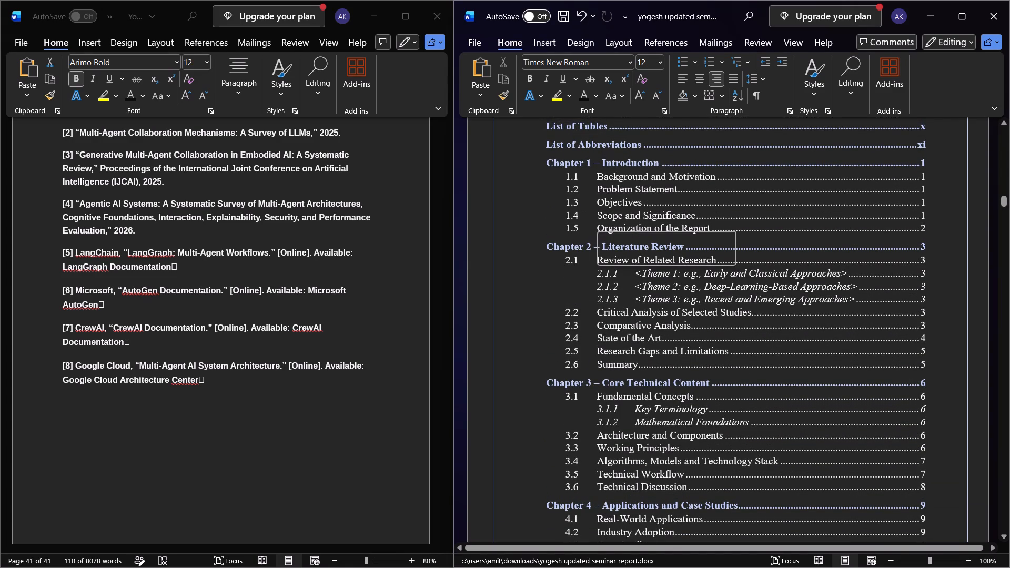
Review the front matter backwards from the table of contents through the Abstract, Acknowledgement and Declaration to the certificate.
left_click(589, 271)
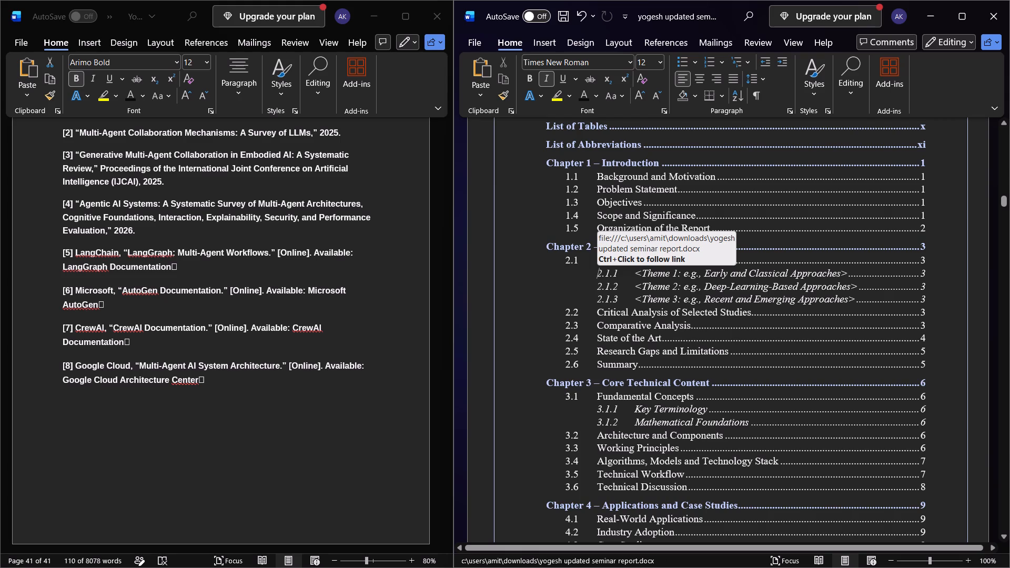
scroll(690, 272, "up", 8)
scroll(690, 272, "up", 20)
scroll(690, 272, "up", 2)
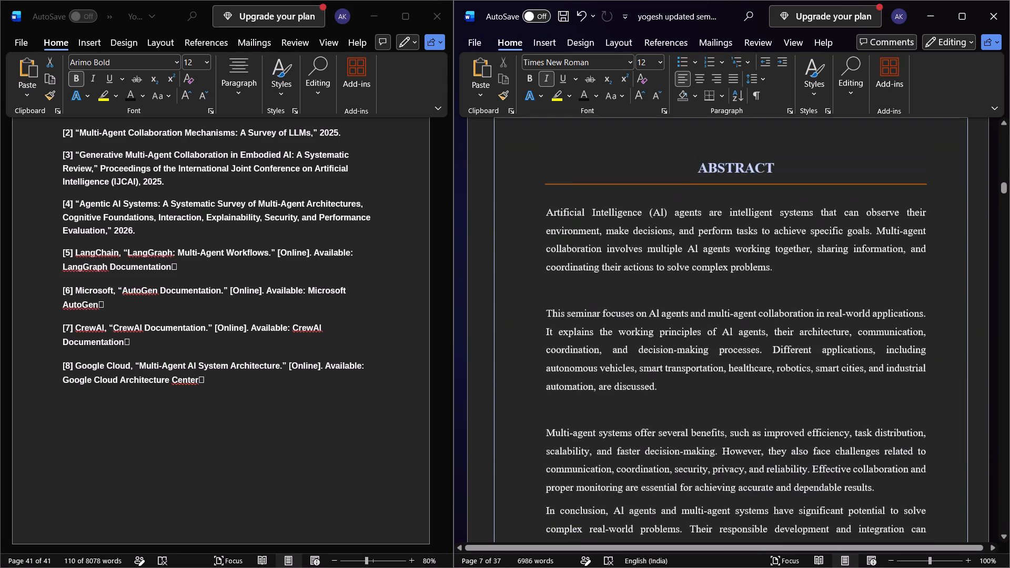
scroll(690, 272, "up", 20)
scroll(690, 272, "up", 10)
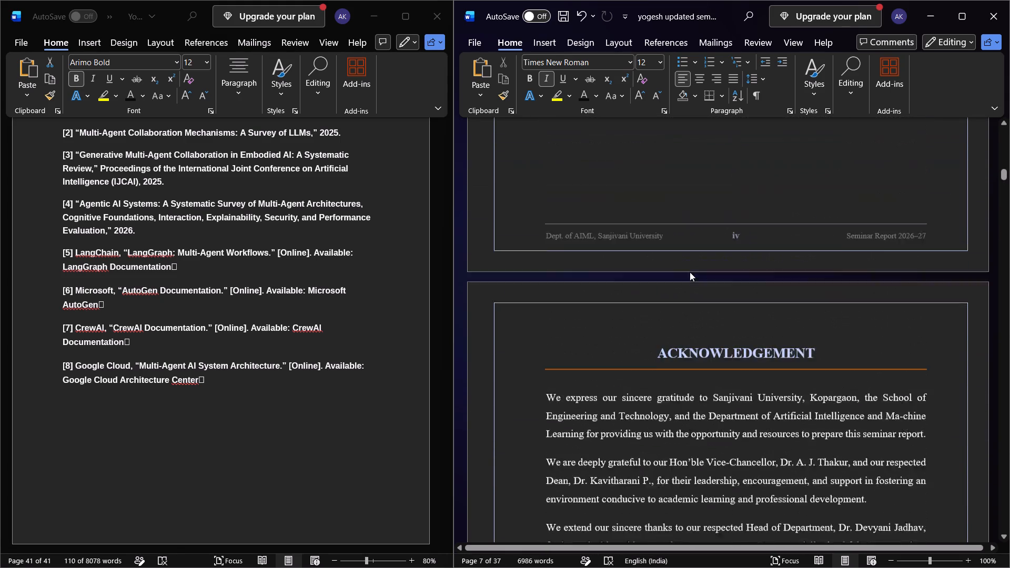
scroll(690, 272, "up", 20)
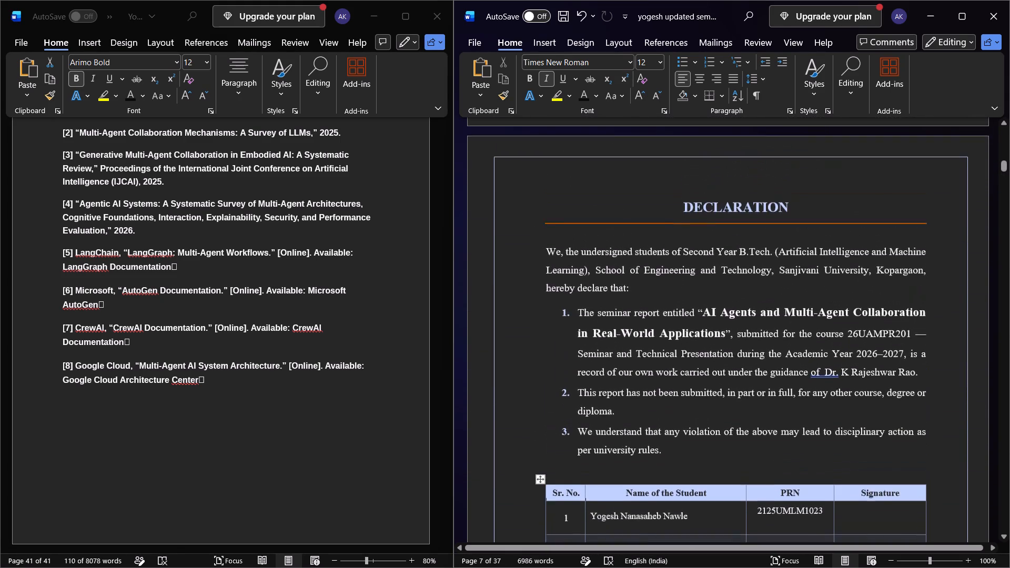
scroll(690, 272, "up", 12)
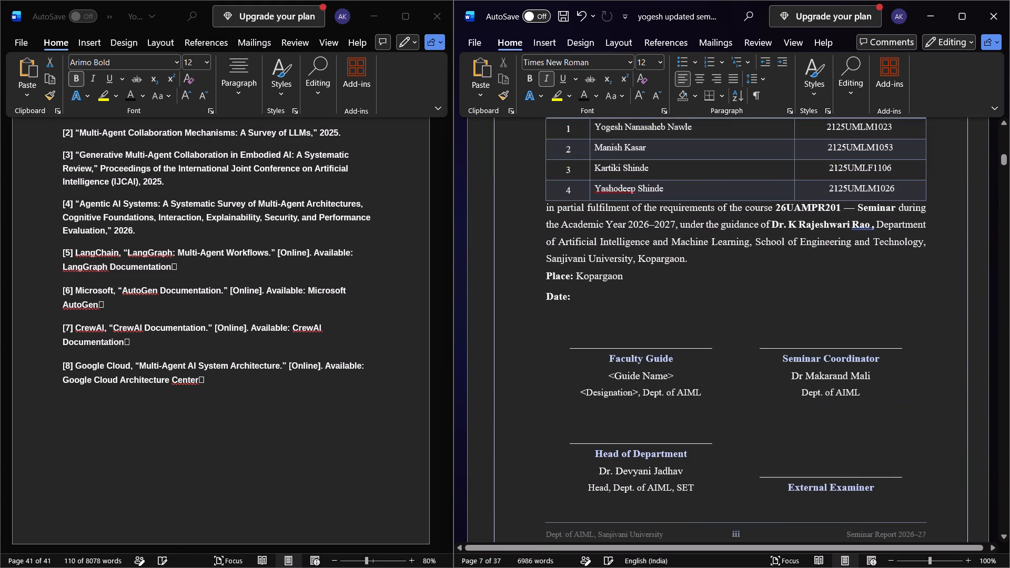
scroll(690, 272, "up", 8)
scroll(690, 272, "down", 18)
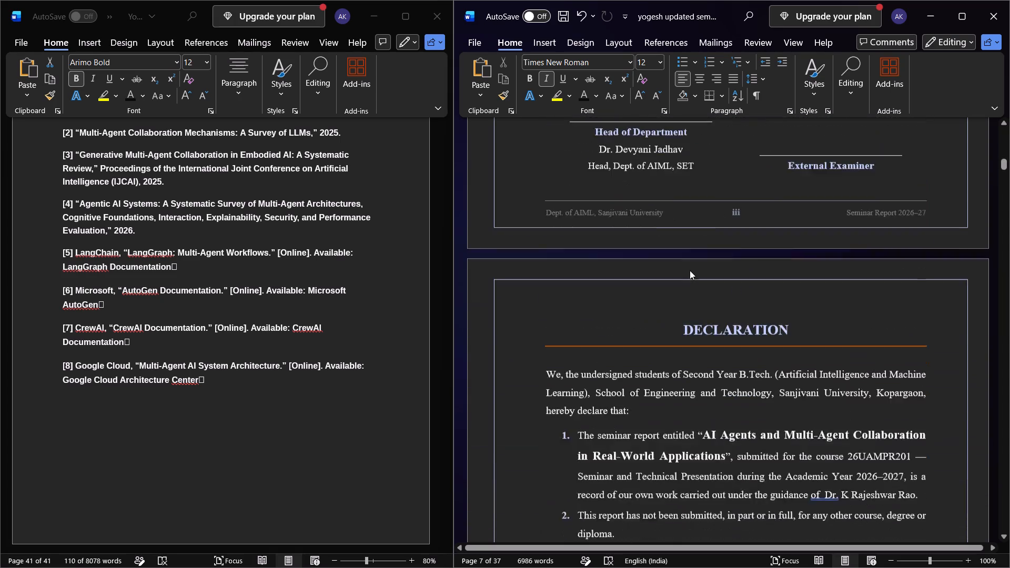
Go forward from the Declaration and examine the whole table of contents through to the References entry.
scroll(690, 270, "down", 20)
scroll(690, 270, "down", 3)
scroll(693, 290, "up", 1)
scroll(692, 291, "down", 20)
scroll(692, 291, "down", 1)
scroll(712, 289, "up", 1)
scroll(712, 291, "down", 10)
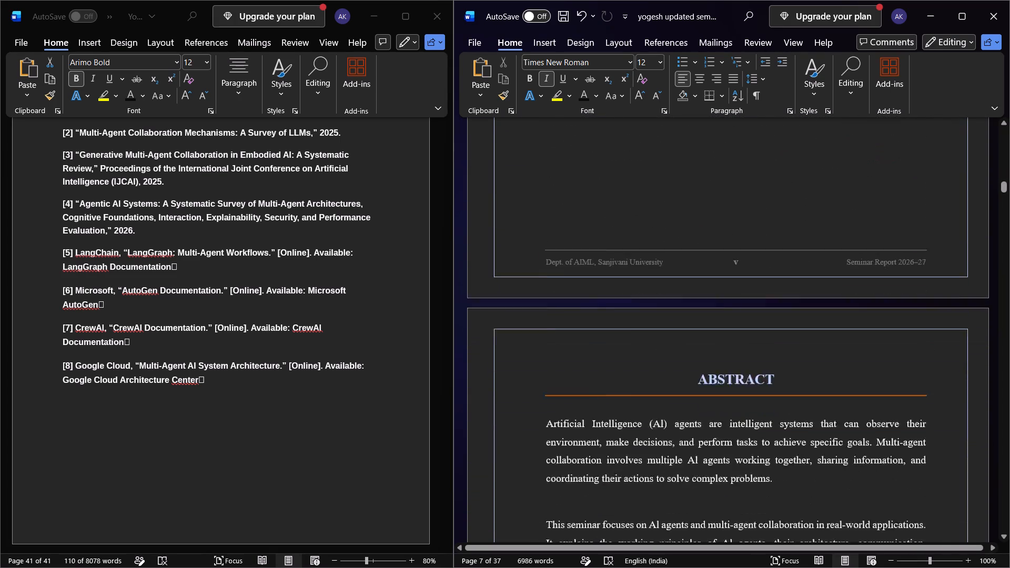
scroll(719, 311, "down", 10)
scroll(799, 275, "down", 5)
scroll(796, 288, "up", 1)
scroll(796, 288, "down", 2)
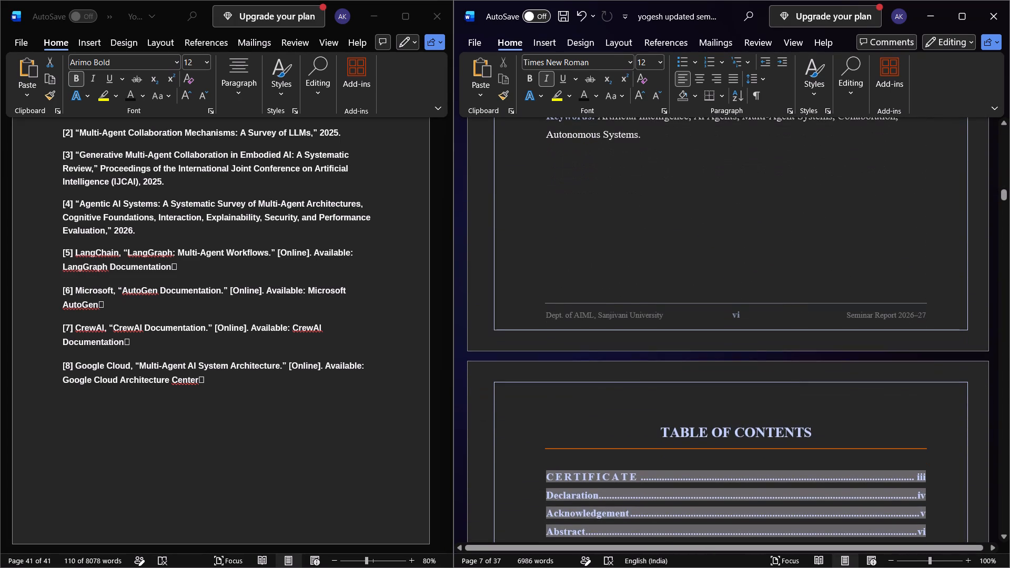
scroll(850, 268, "down", 1)
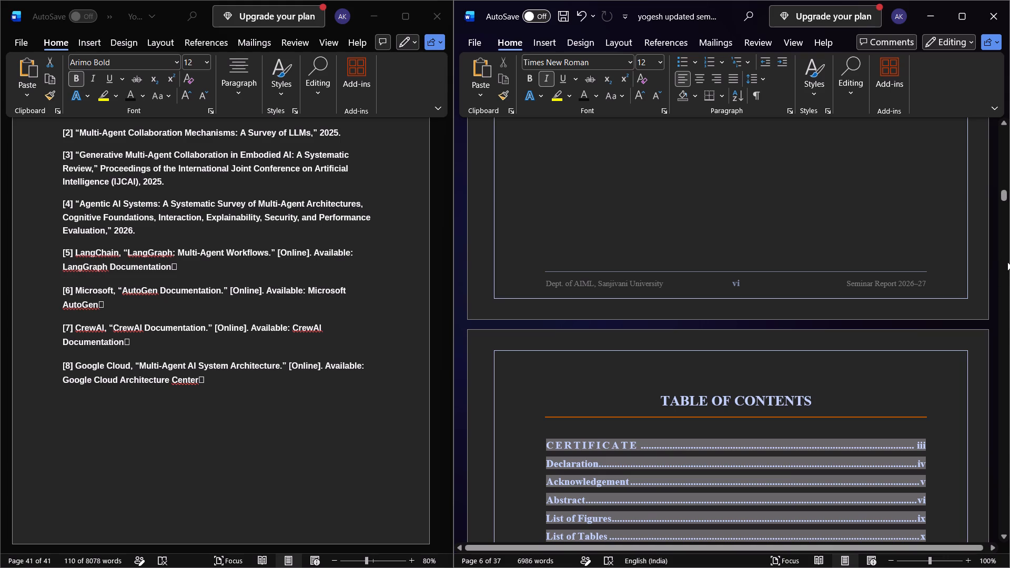
key("Home")
key("Home")
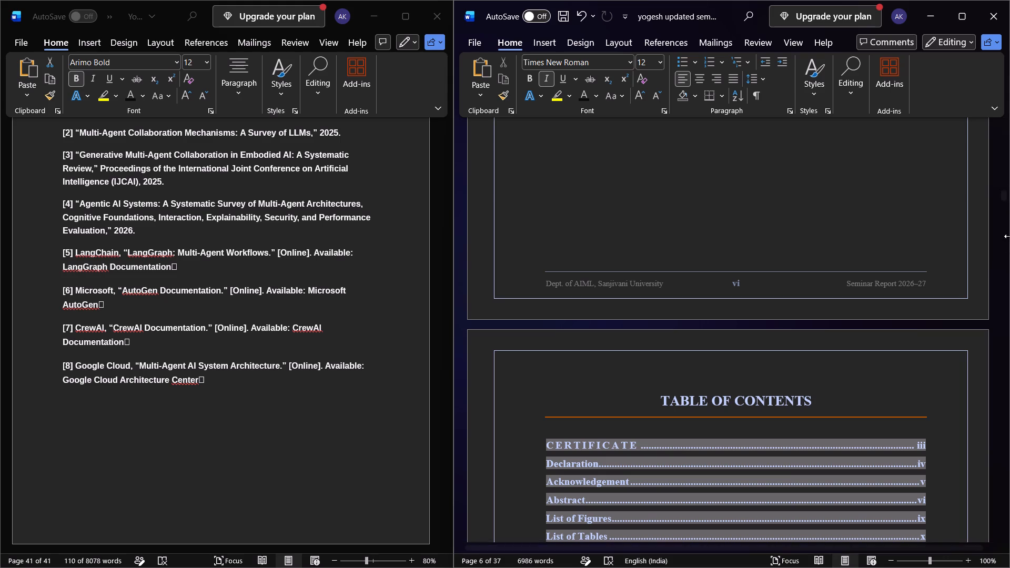
scroll(952, 205, "down", 15)
left_click(952, 205)
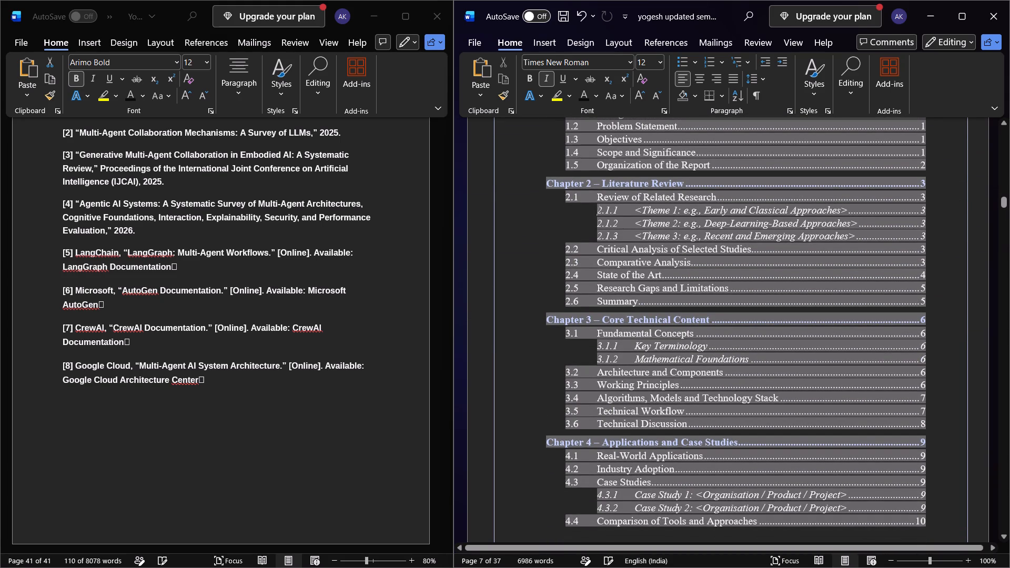
scroll(952, 205, "down", 10)
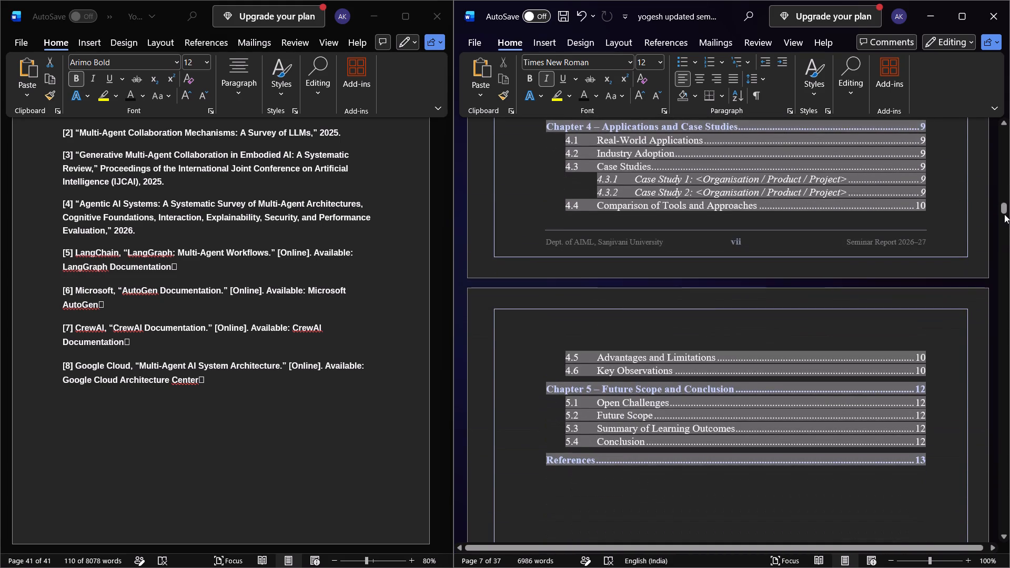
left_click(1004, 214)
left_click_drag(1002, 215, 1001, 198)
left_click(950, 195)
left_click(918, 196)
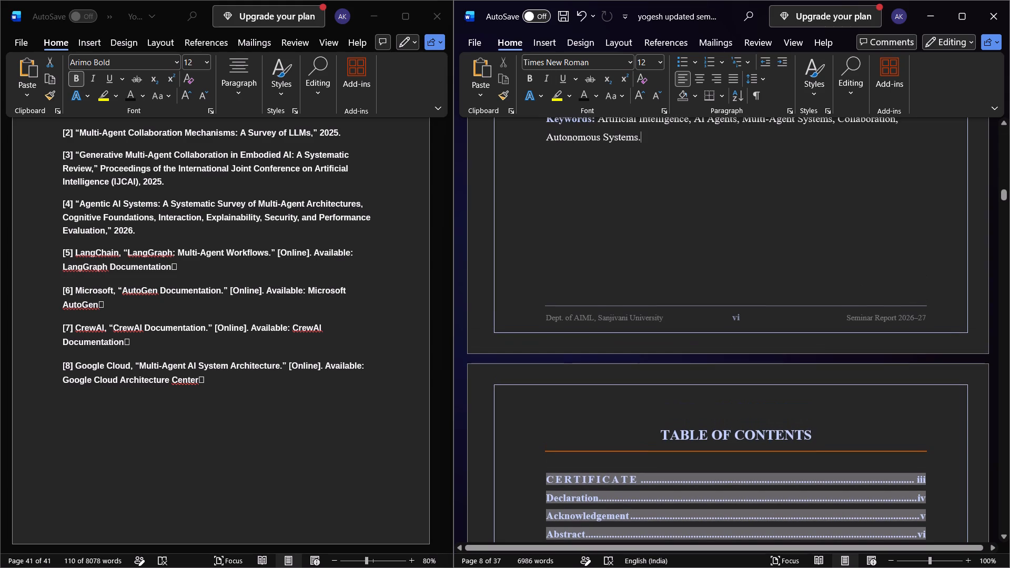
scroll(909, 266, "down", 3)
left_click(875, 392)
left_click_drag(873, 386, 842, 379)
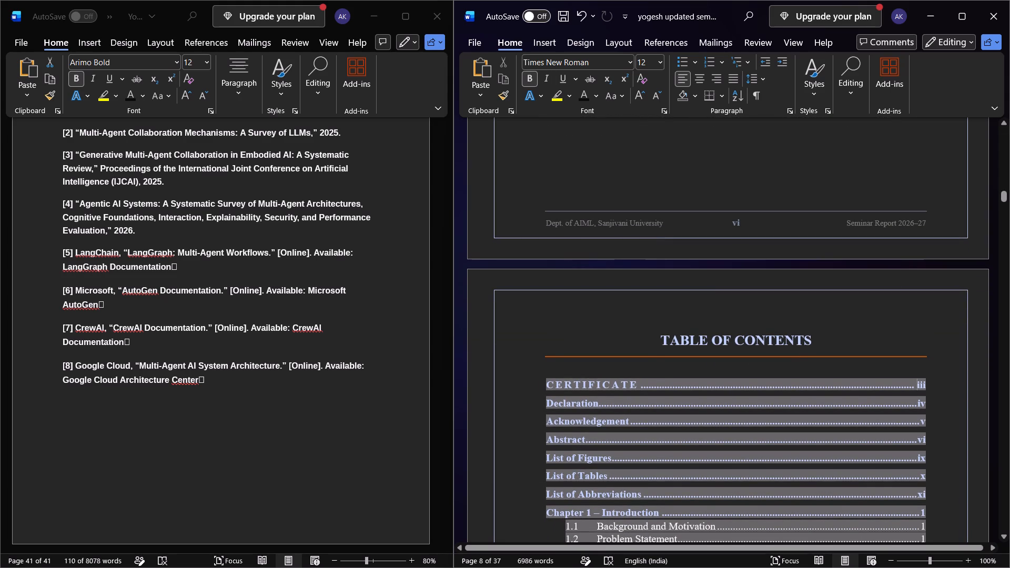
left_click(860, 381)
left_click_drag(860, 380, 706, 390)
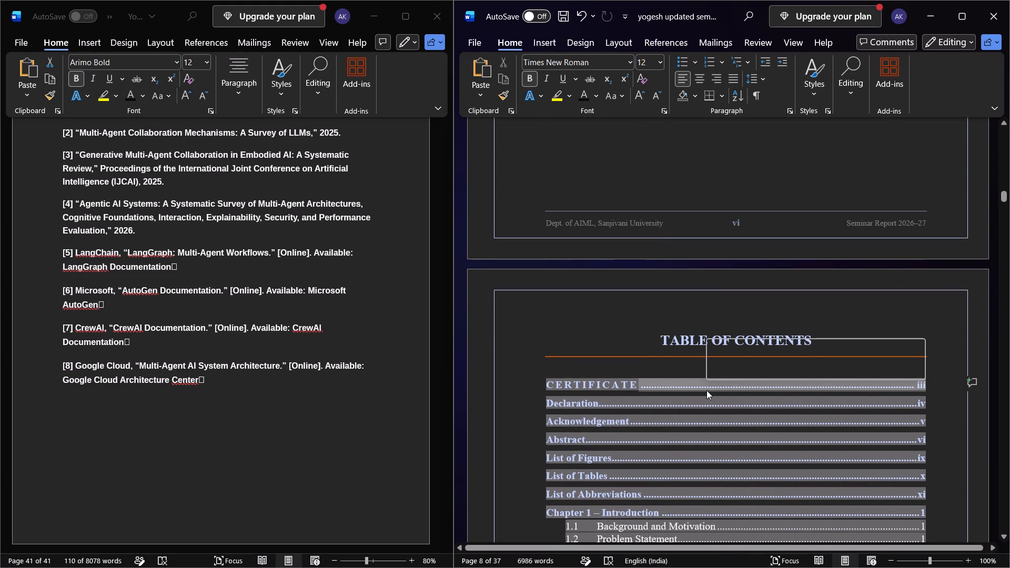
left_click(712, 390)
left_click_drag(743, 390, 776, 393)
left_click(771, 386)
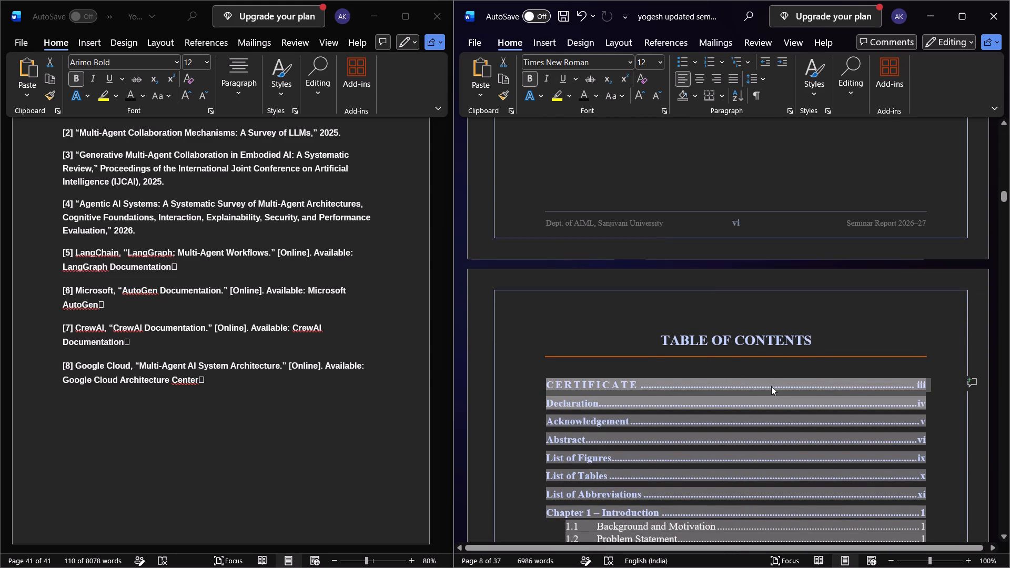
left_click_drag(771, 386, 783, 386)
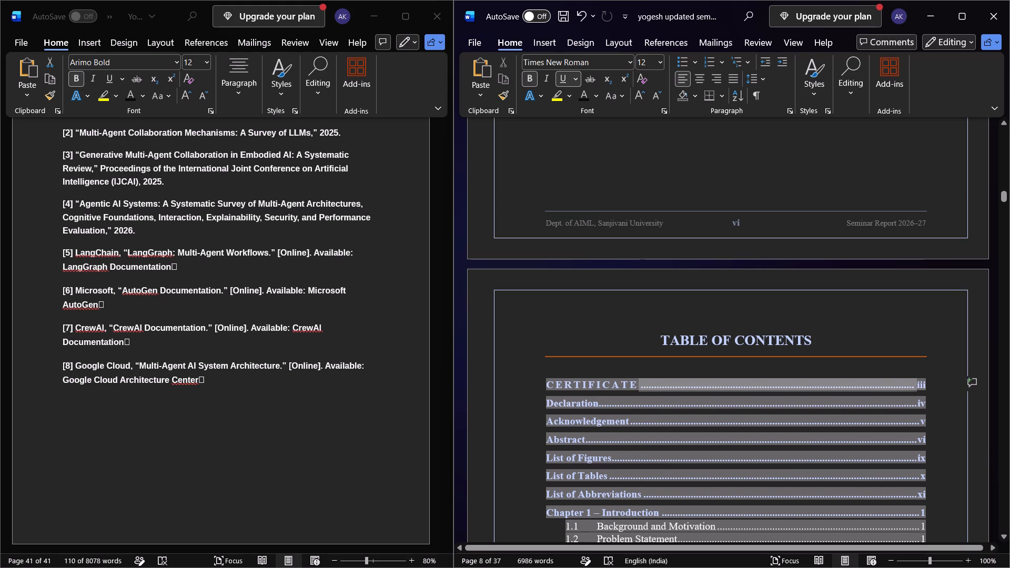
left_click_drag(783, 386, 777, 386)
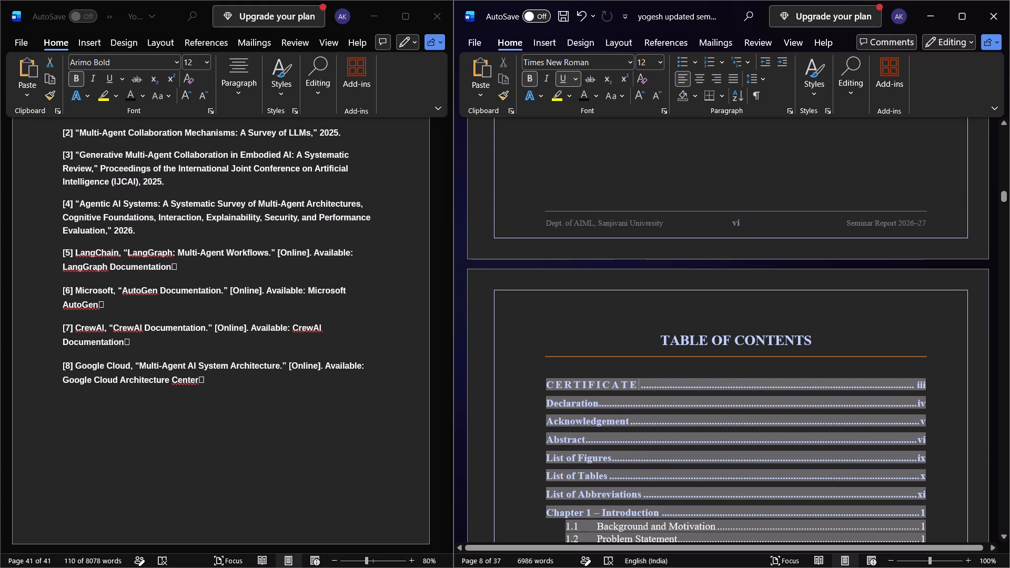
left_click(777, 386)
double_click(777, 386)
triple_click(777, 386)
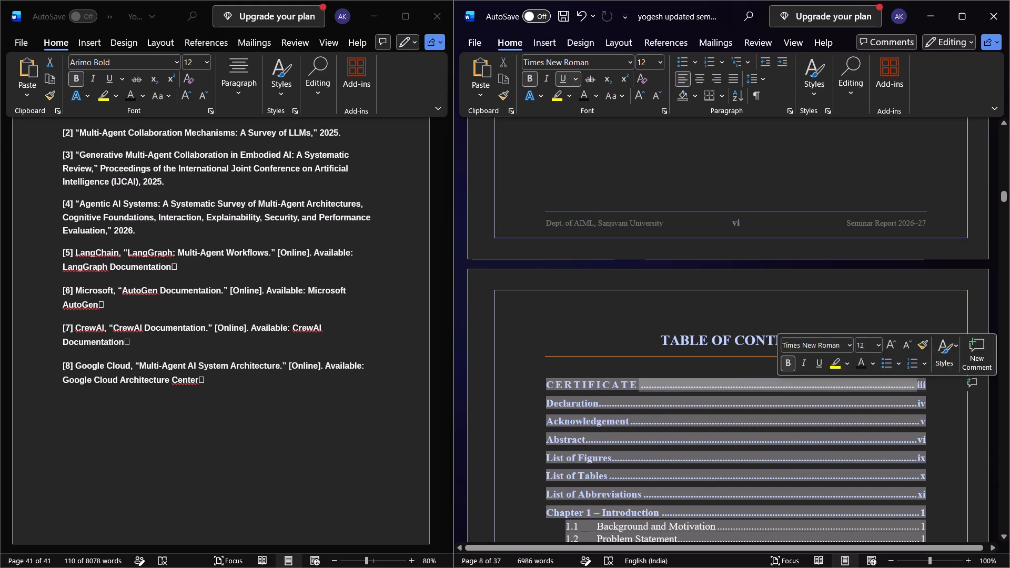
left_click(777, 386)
Examine the table of contents entries from Certificate to References for chapter titles, page numbers and leftover placeholders.
scroll(778, 386, "down", 6)
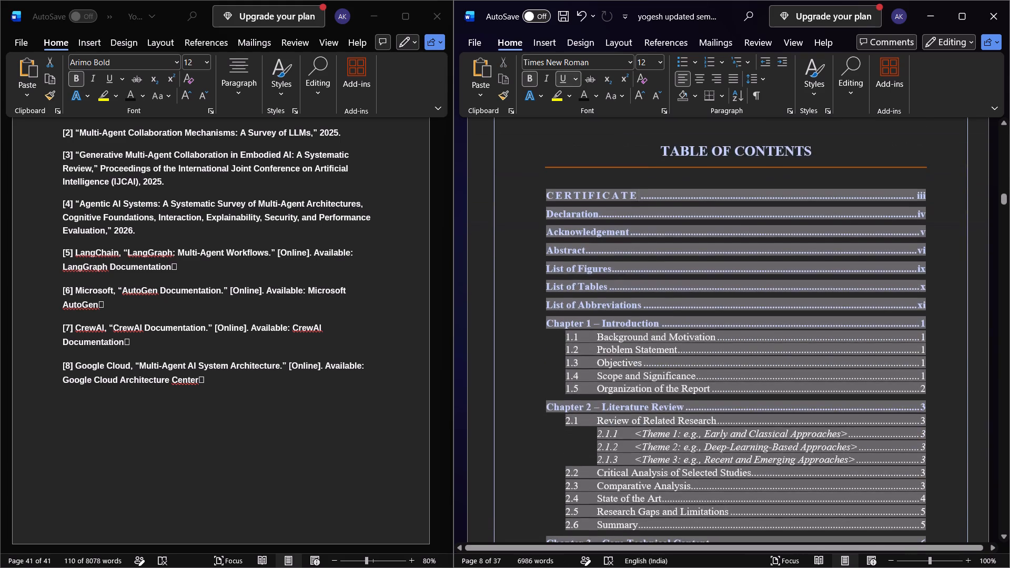
scroll(778, 381, "down", 15)
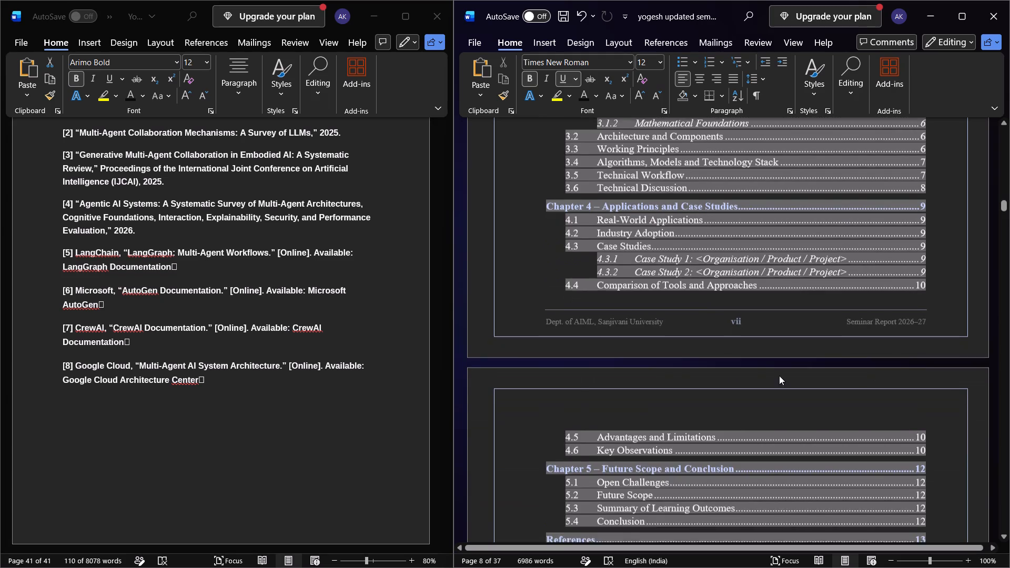
scroll(779, 376, "up", 11)
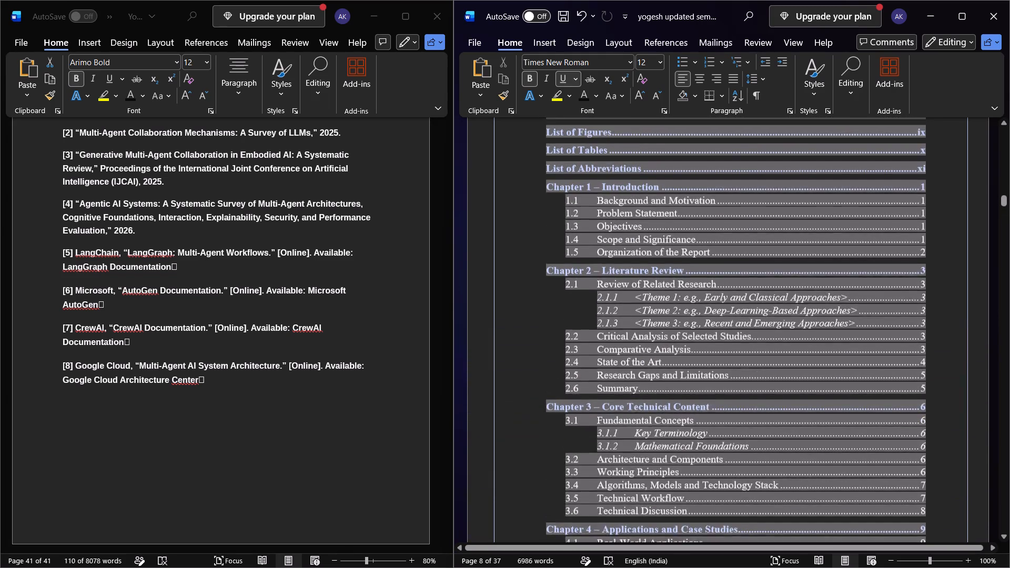
scroll(779, 368, "up", 4)
scroll(779, 368, "down", 1)
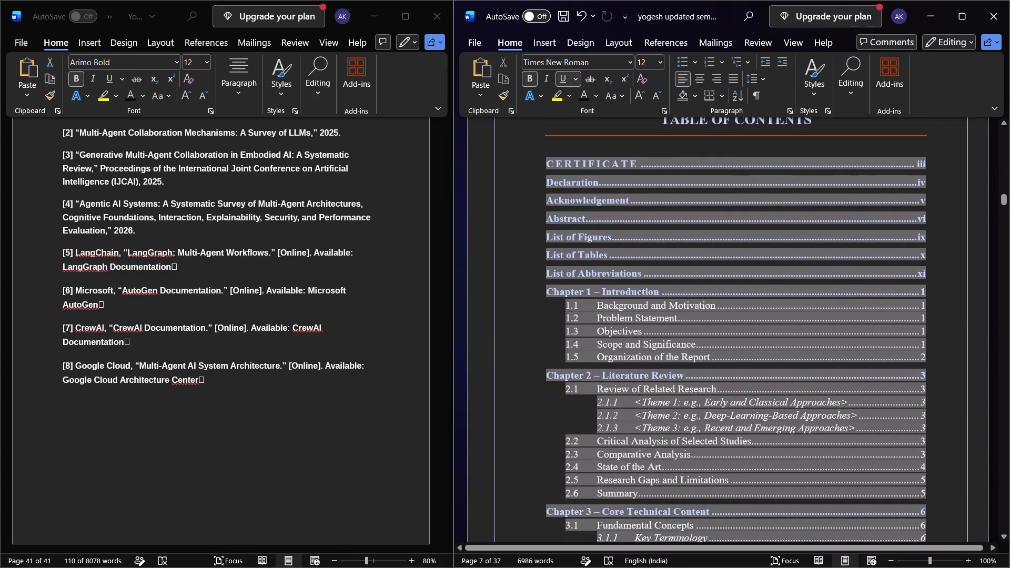
Check the theme placeholders in the table of contents against the theme headings in section 2.1 of Chapter 2.
scroll(779, 368, "down", 1)
scroll(779, 368, "up", 7)
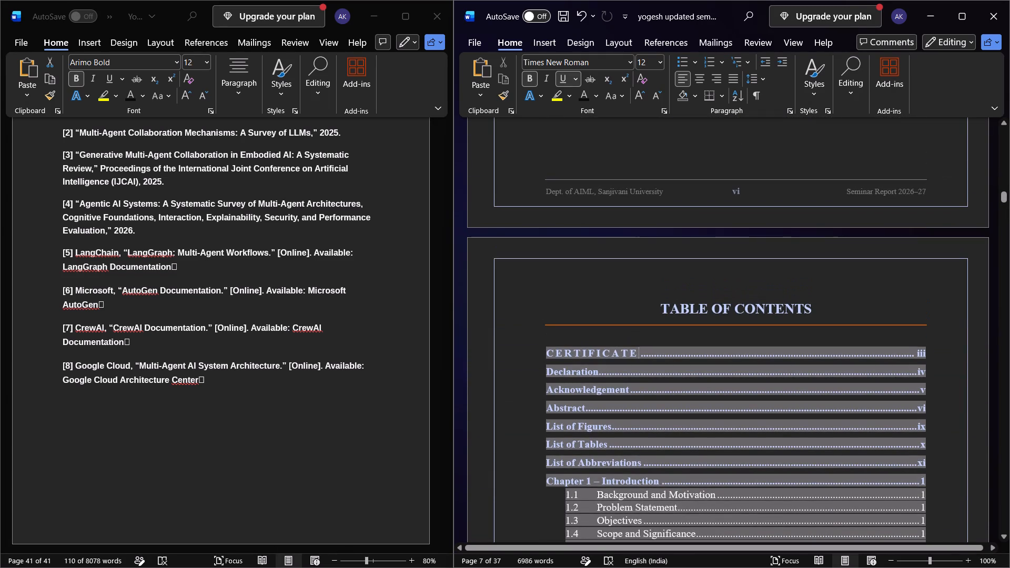
scroll(719, 394, "down", 3)
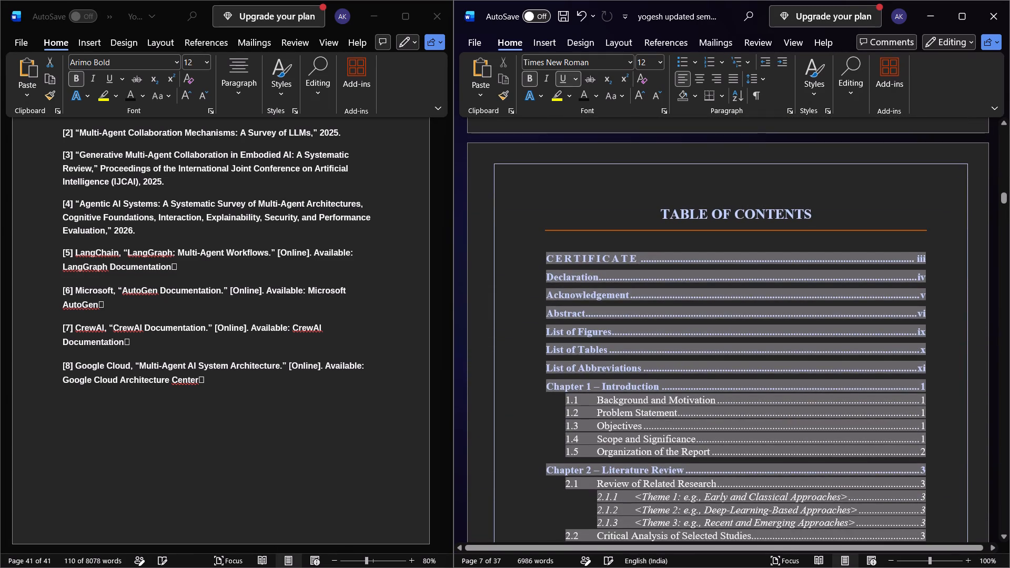
scroll(719, 397, "down", 4)
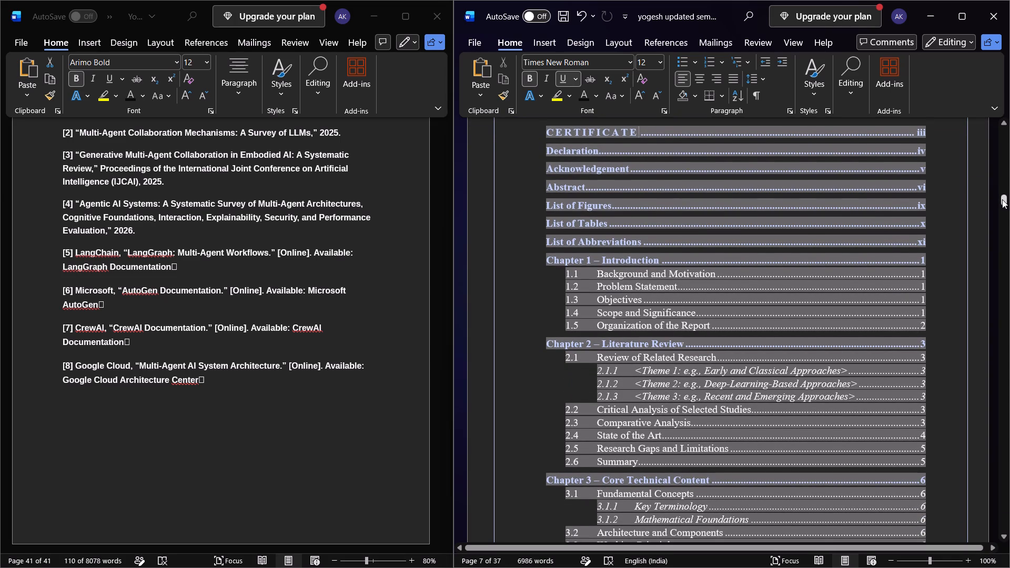
left_click_drag(1002, 199, 1002, 209)
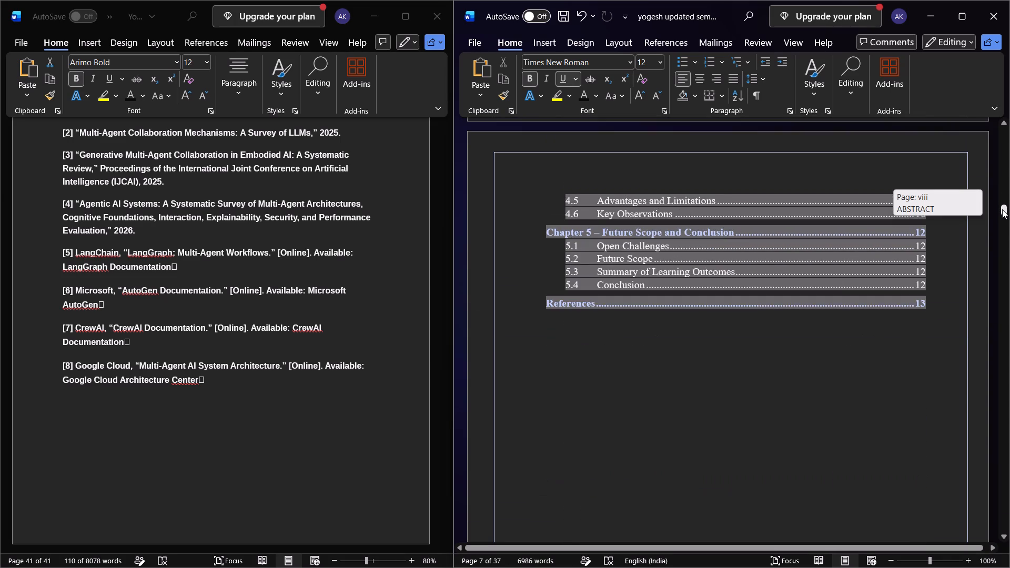
left_click_drag(1002, 209, 1000, 237)
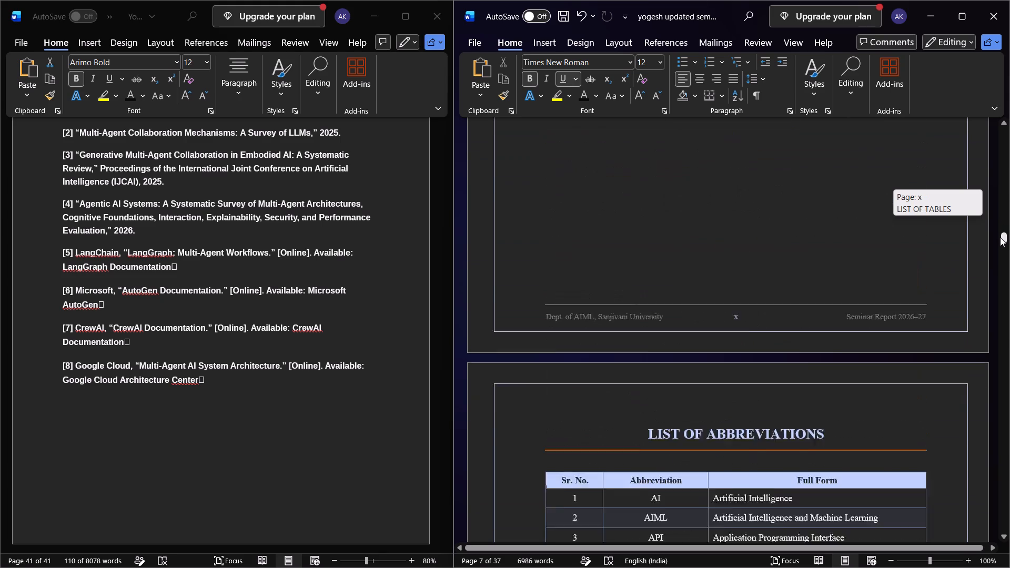
left_click_drag(1000, 237, 999, 251)
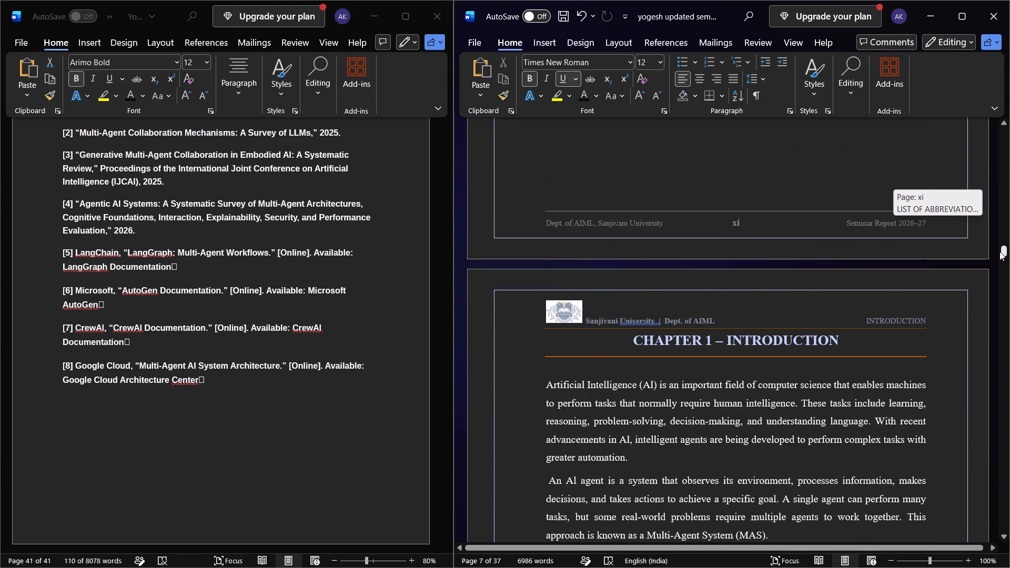
left_click_drag(999, 251, 998, 278)
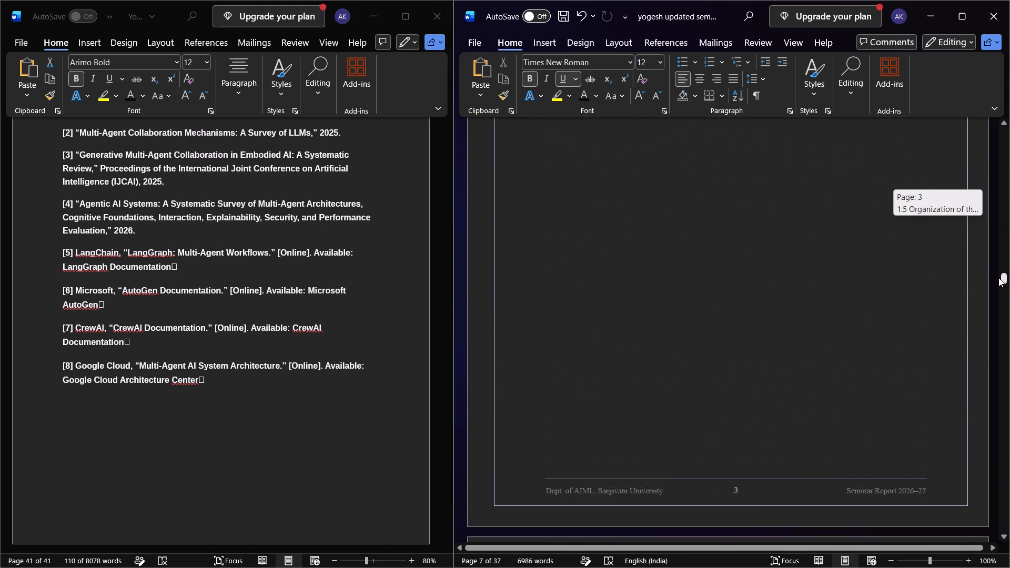
left_click_drag(998, 278, 997, 290)
scroll(872, 278, "up", 5)
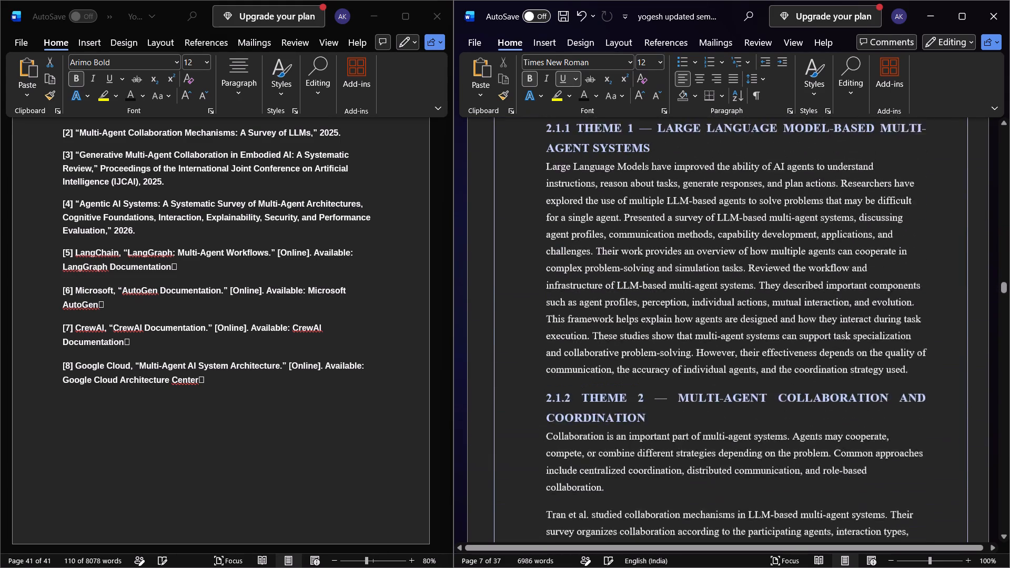
scroll(872, 278, "up", 10)
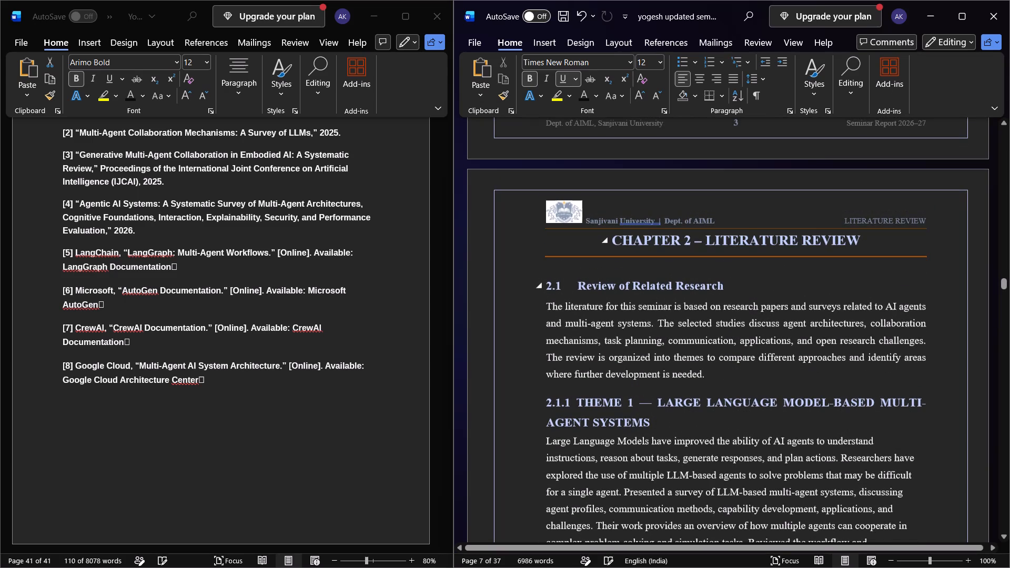
scroll(776, 301, "down", 3)
scroll(713, 320, "down", 1)
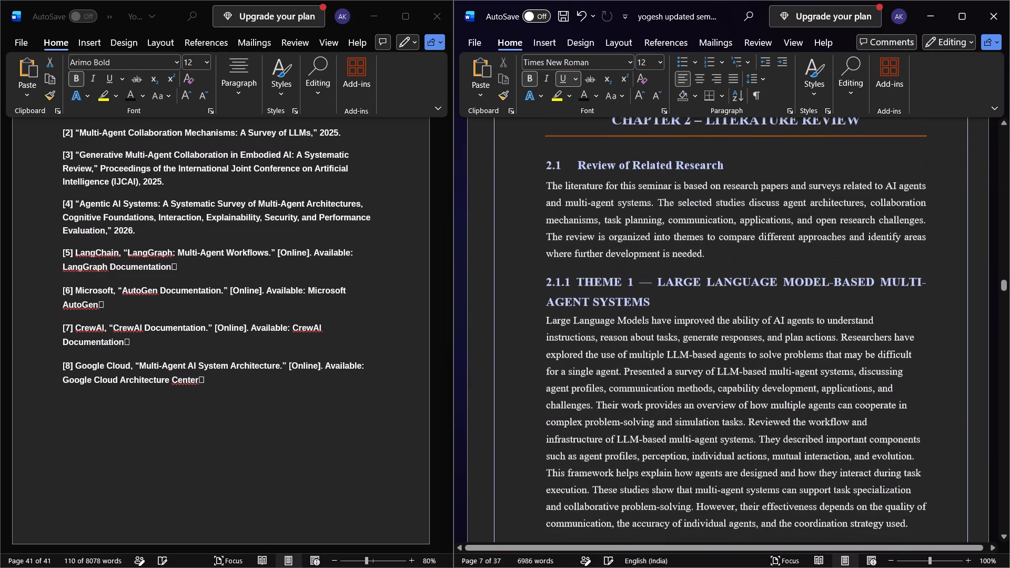
scroll(643, 295, "down", 3)
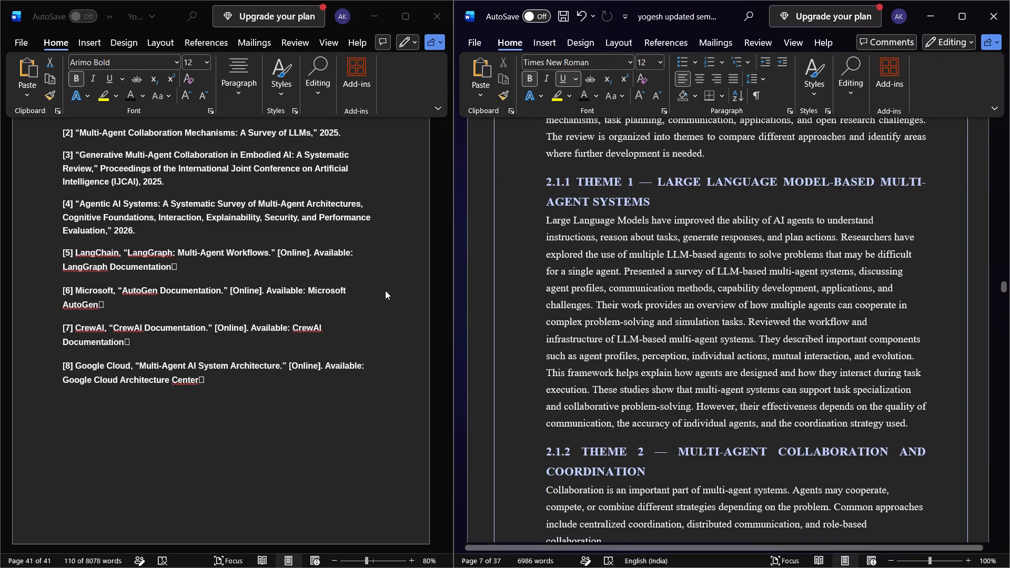
Switch to the source document and examine its Table of Contents from Certificate to References for the chapter titles.
scroll(377, 238, "up", 18)
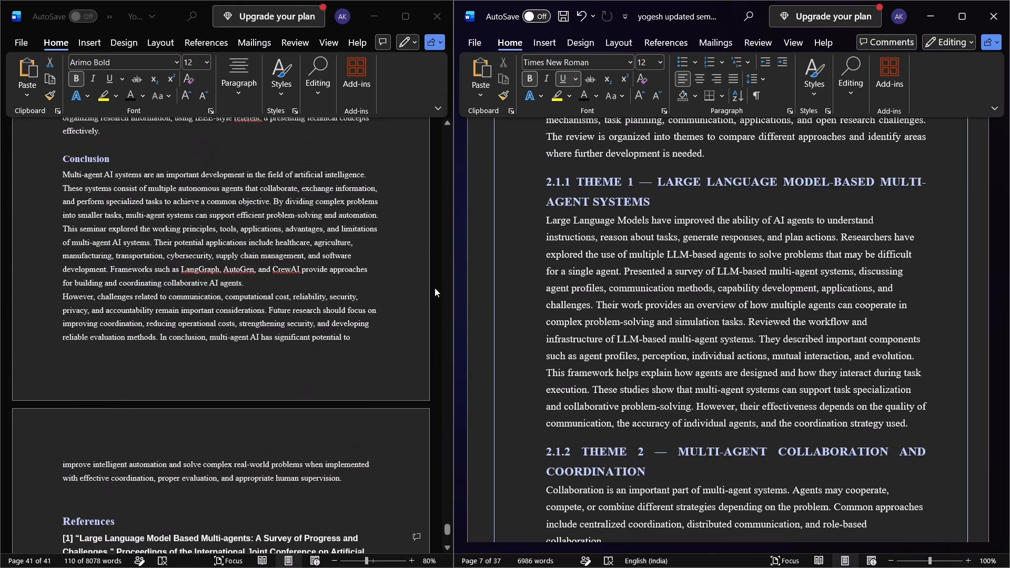
left_click(442, 264)
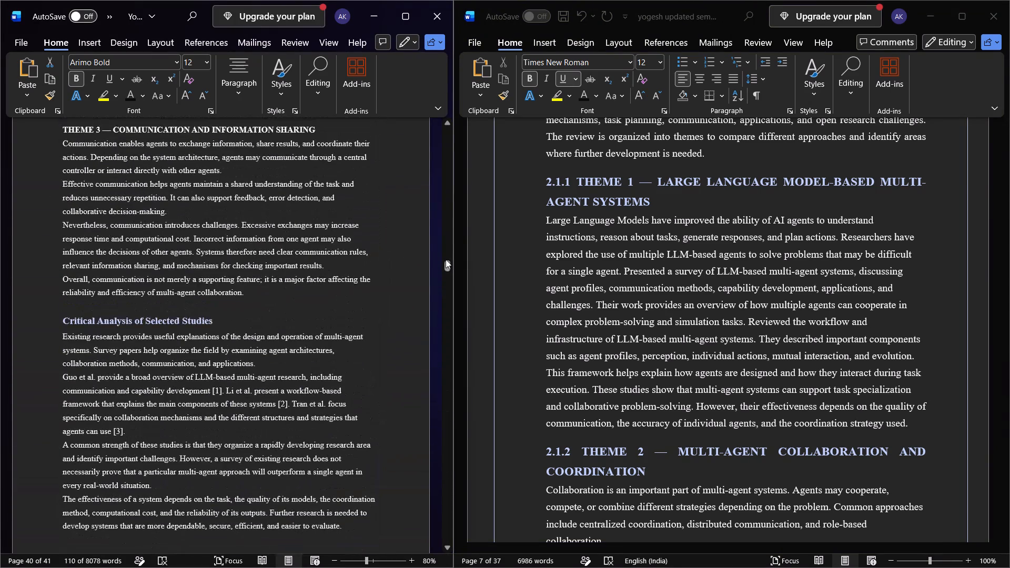
left_click_drag(446, 265, 453, 200)
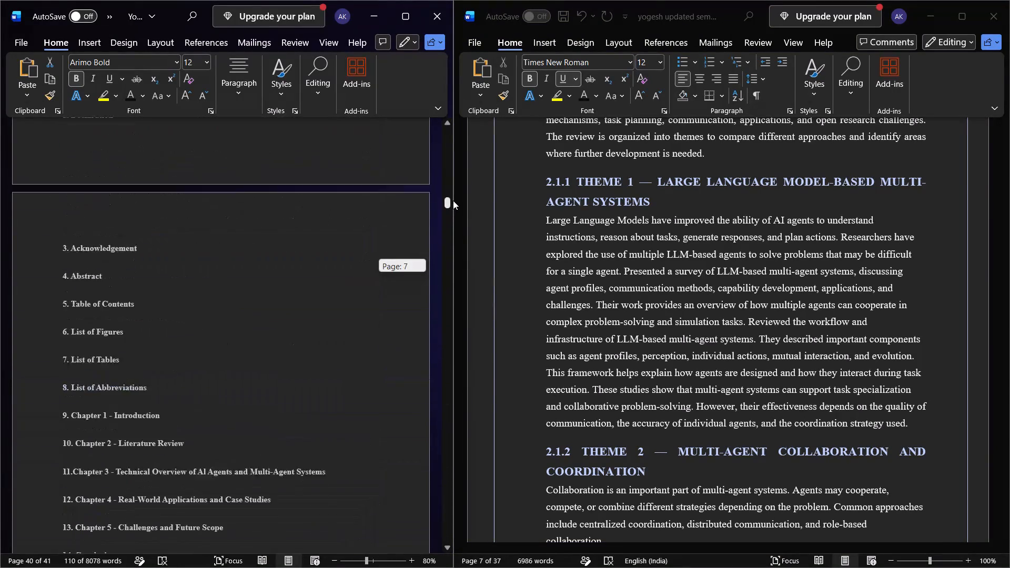
left_click_drag(453, 200, 456, 166)
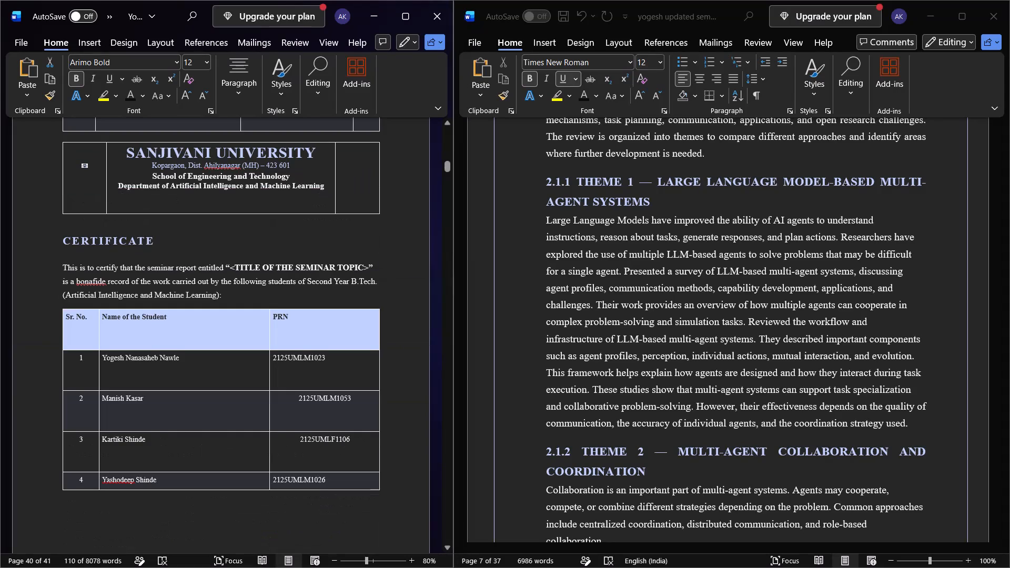
scroll(385, 276, "down", 16)
scroll(374, 285, "up", 1)
scroll(374, 285, "down", 7)
scroll(373, 278, "up", 1)
scroll(373, 278, "down", 20)
scroll(373, 278, "down", 1)
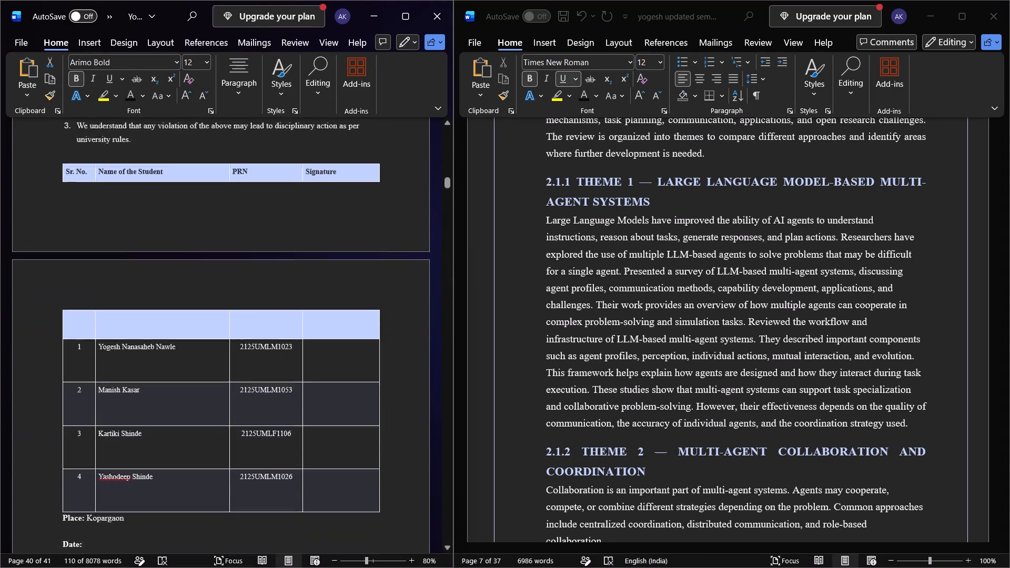
scroll(375, 278, "down", 2)
scroll(375, 278, "up", 1)
scroll(376, 278, "down", 8)
scroll(376, 278, "down", 15)
scroll(376, 278, "up", 1)
scroll(376, 278, "down", 13)
right_click(376, 278)
scroll(378, 275, "up", 1)
scroll(378, 275, "down", 3)
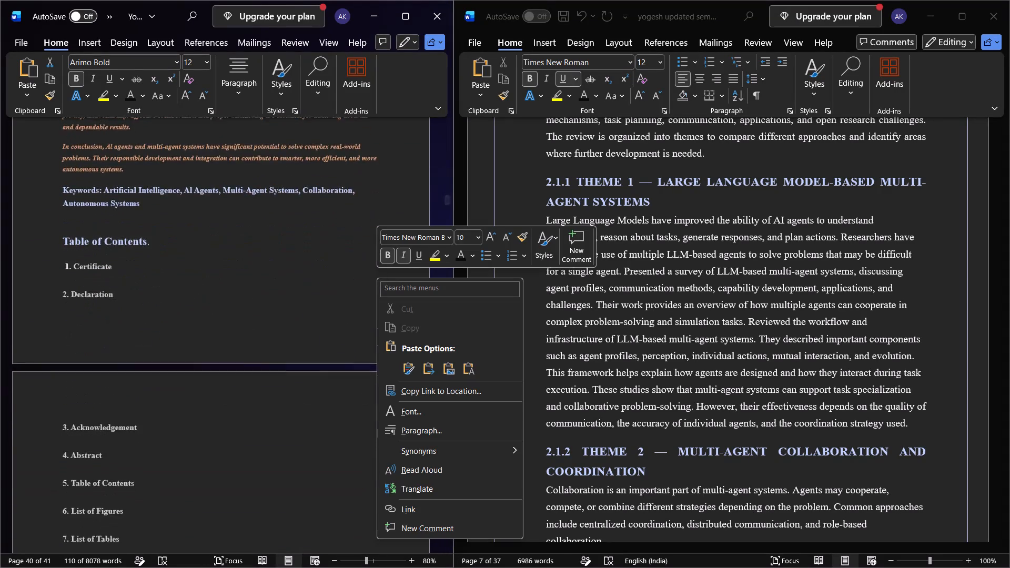
left_click(345, 270)
scroll(345, 270, "down", 6)
scroll(344, 272, "up", 1)
scroll(344, 272, "down", 8)
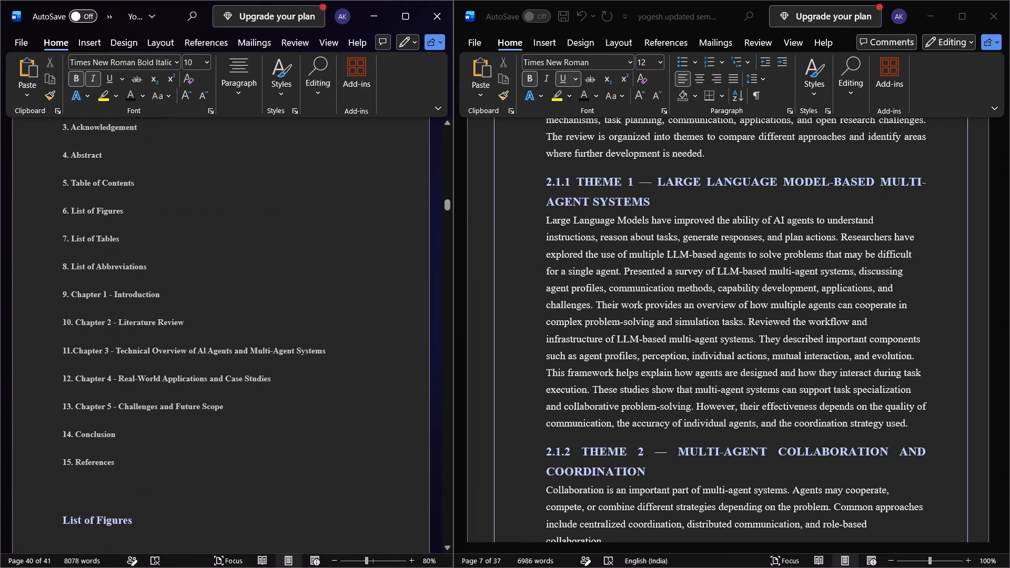
scroll(344, 272, "down", 6)
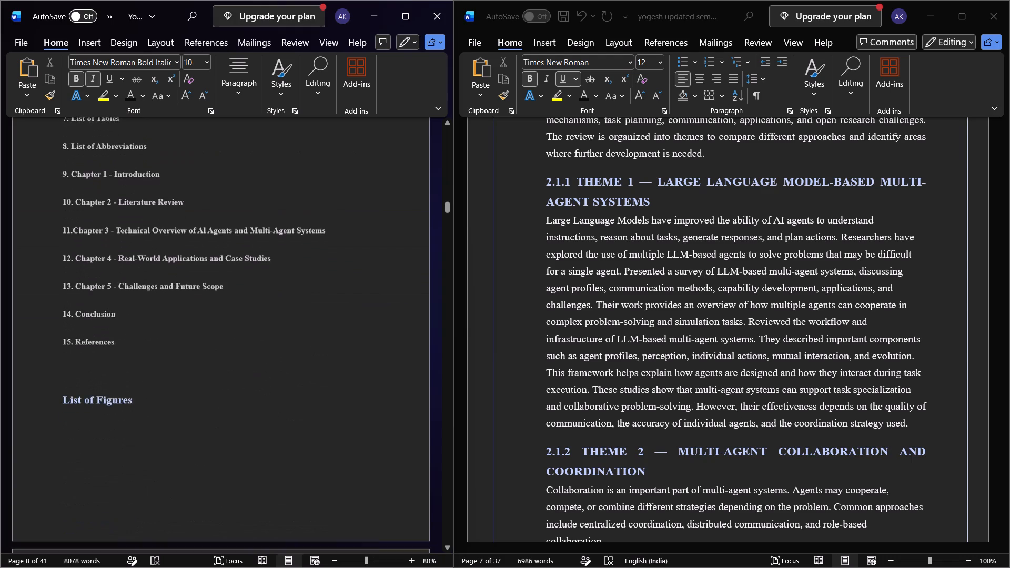
In the report's table of contents, delete the opening angle bracket before Theme 1, Theme 2 and Theme 3 in entries 2.1.1 to 2.1.3.
scroll(718, 300, "up", 20)
scroll(718, 300, "up", 8)
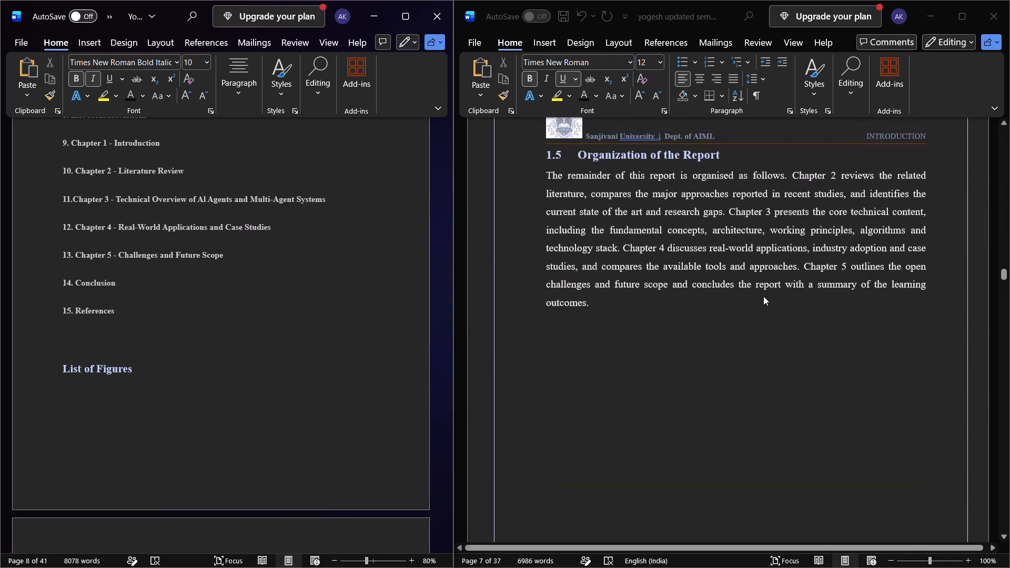
scroll(800, 291, "up", 20)
scroll(800, 291, "up", 16)
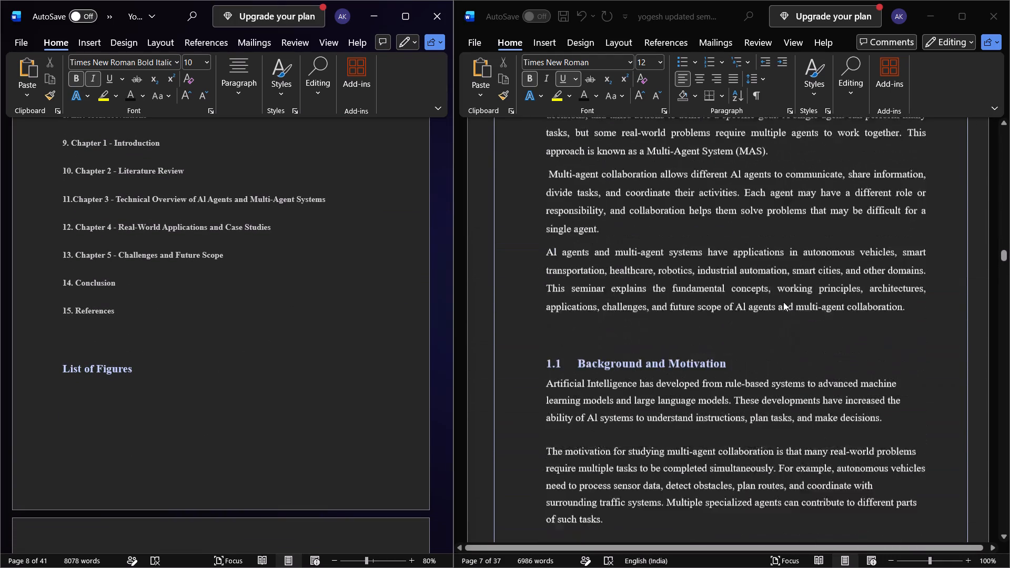
scroll(783, 302, "up", 20)
scroll(783, 302, "up", 19)
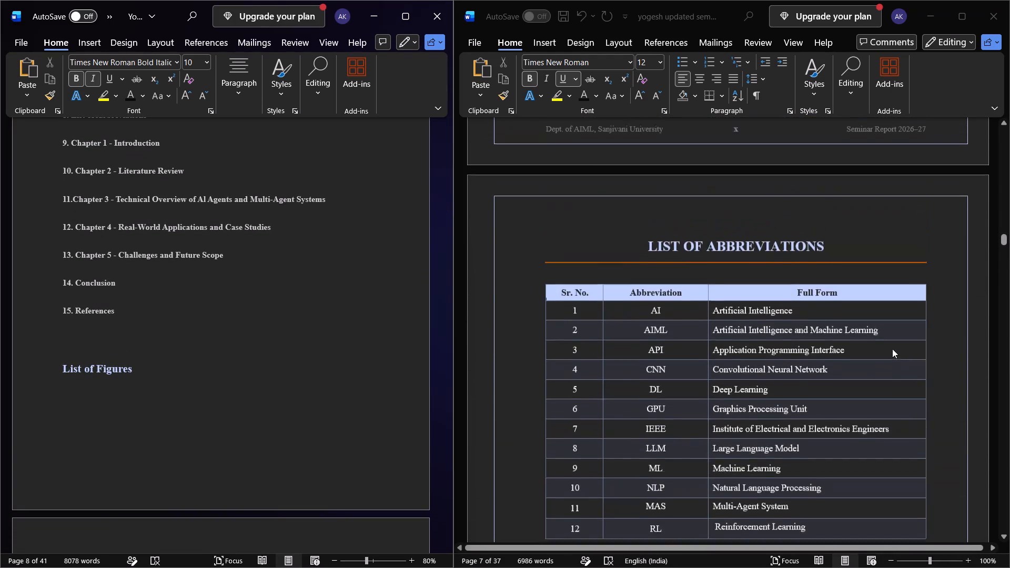
scroll(892, 349, "up", 20)
scroll(892, 349, "up", 19)
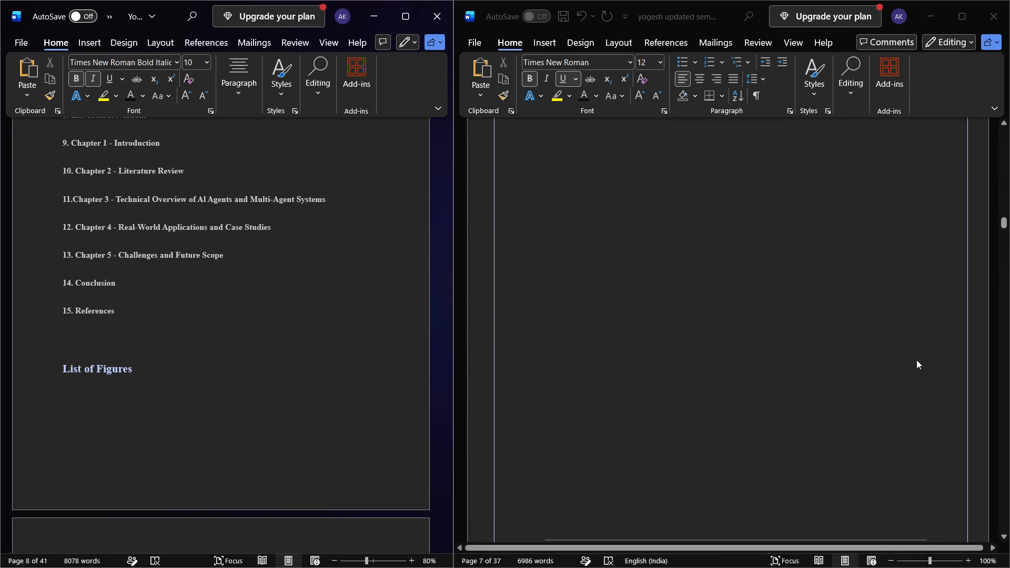
scroll(916, 360, "up", 16)
scroll(922, 361, "up", 16)
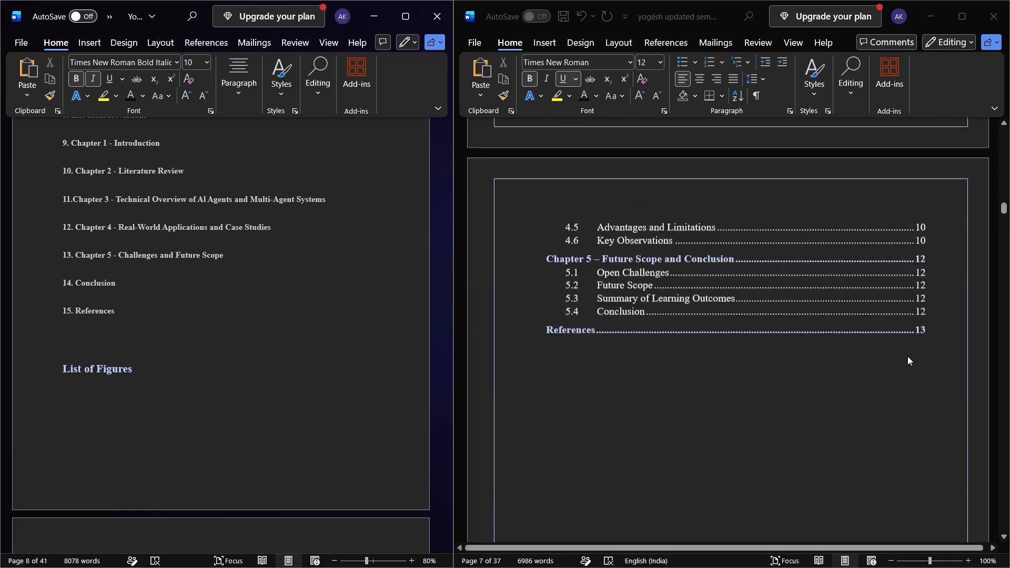
scroll(907, 356, "up", 15)
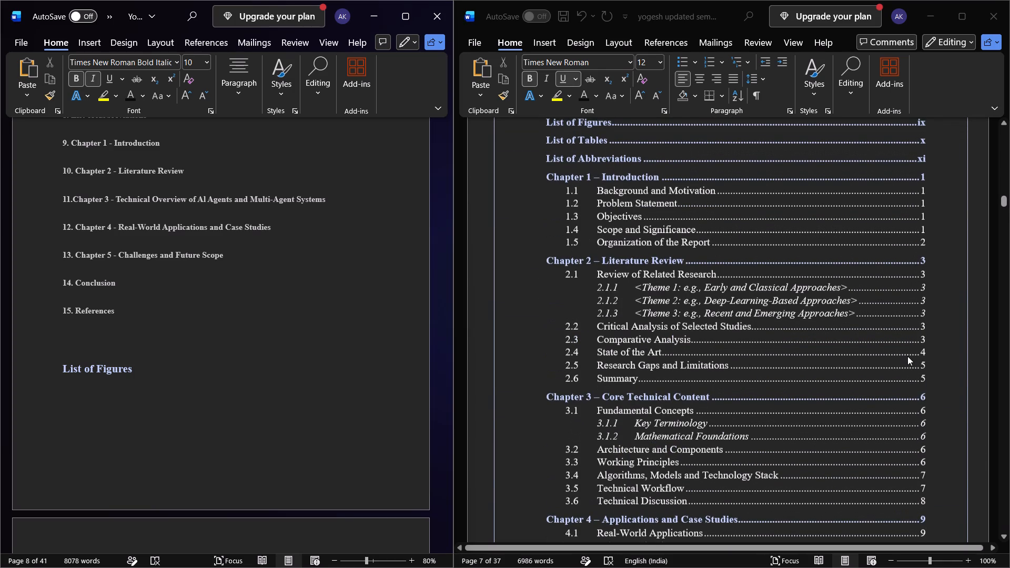
scroll(907, 356, "up", 1)
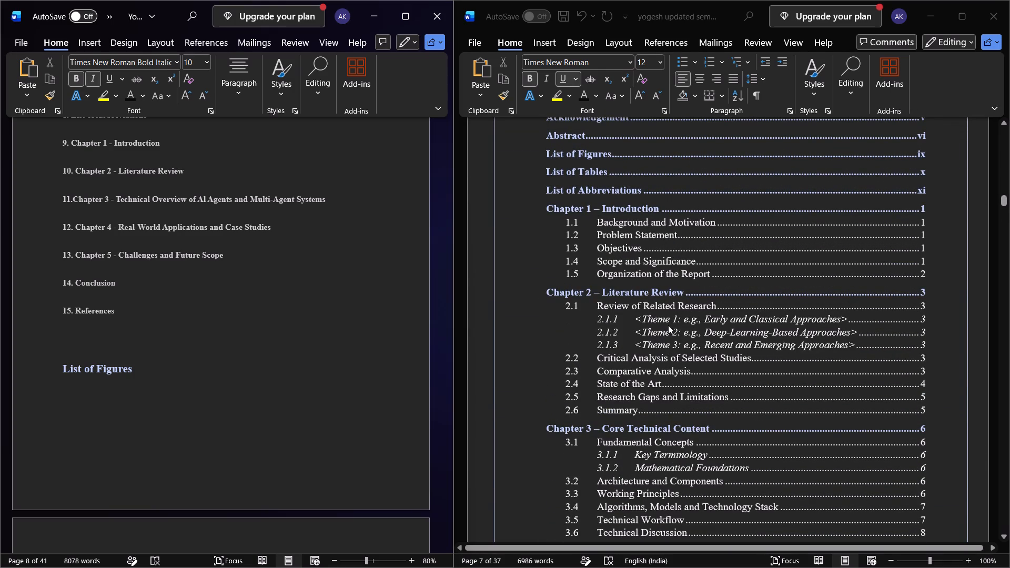
left_click(641, 320)
left_click(641, 317)
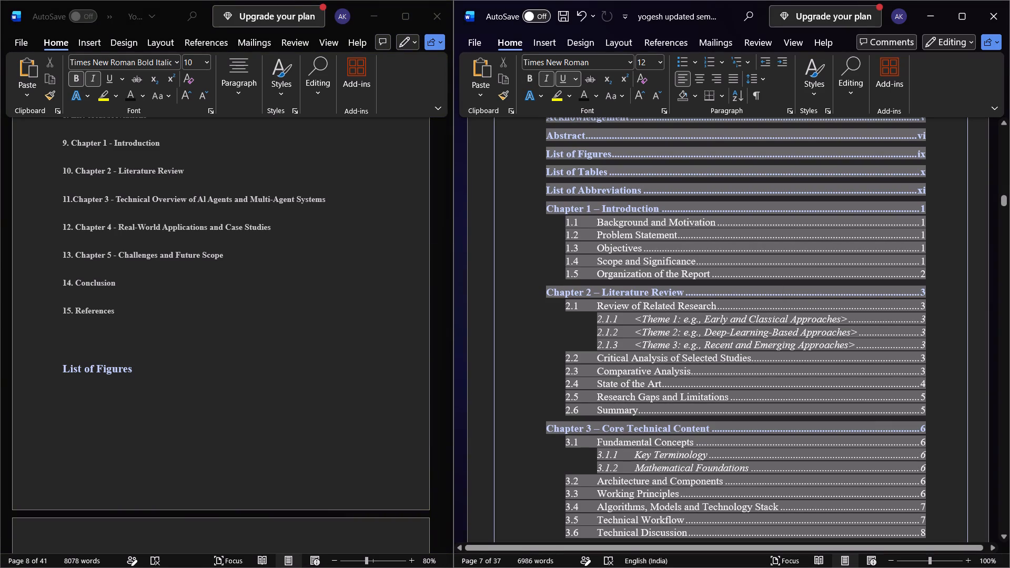
key("BackSpace")
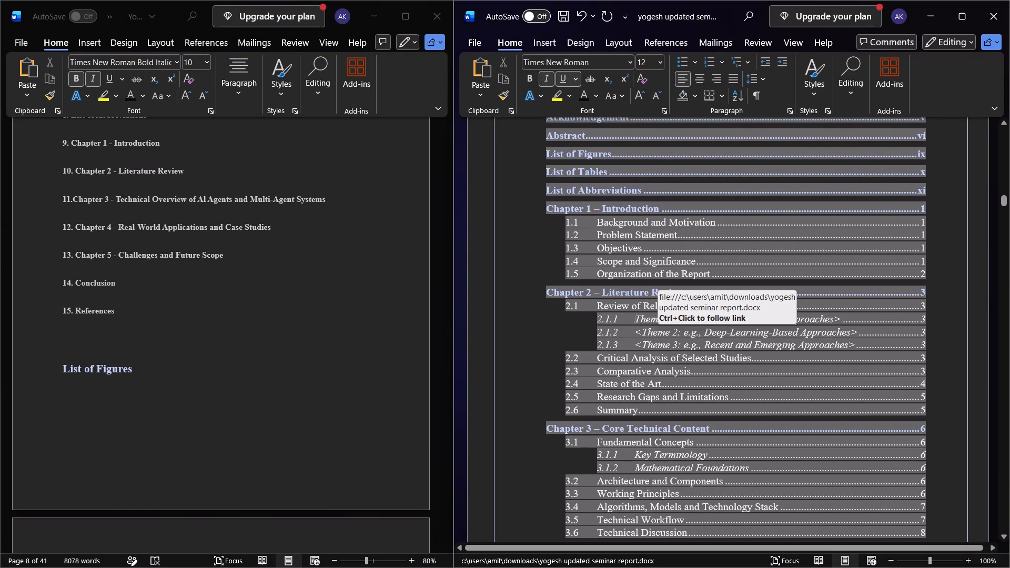
key("0")
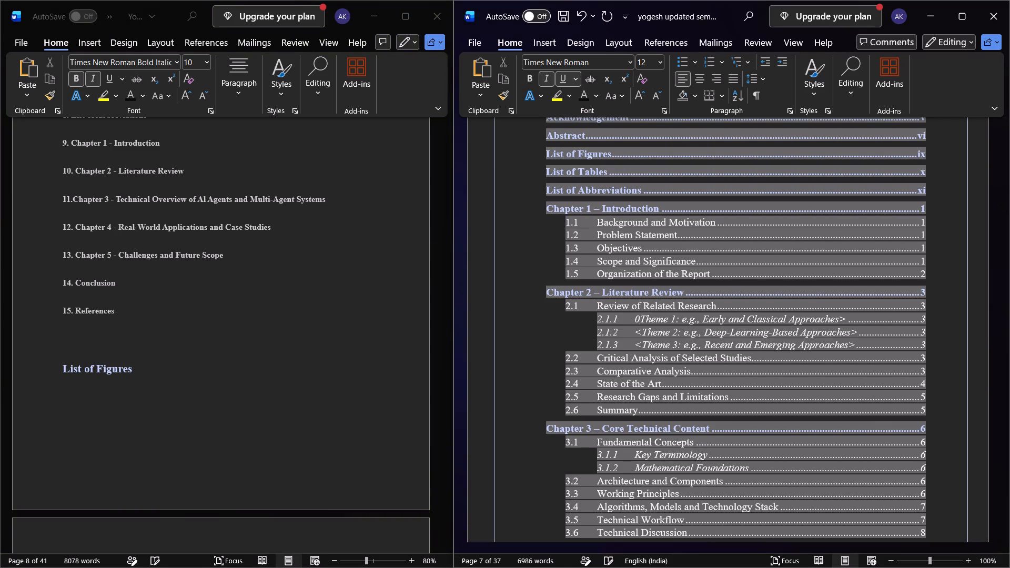
key("BackSpace")
key("Down")
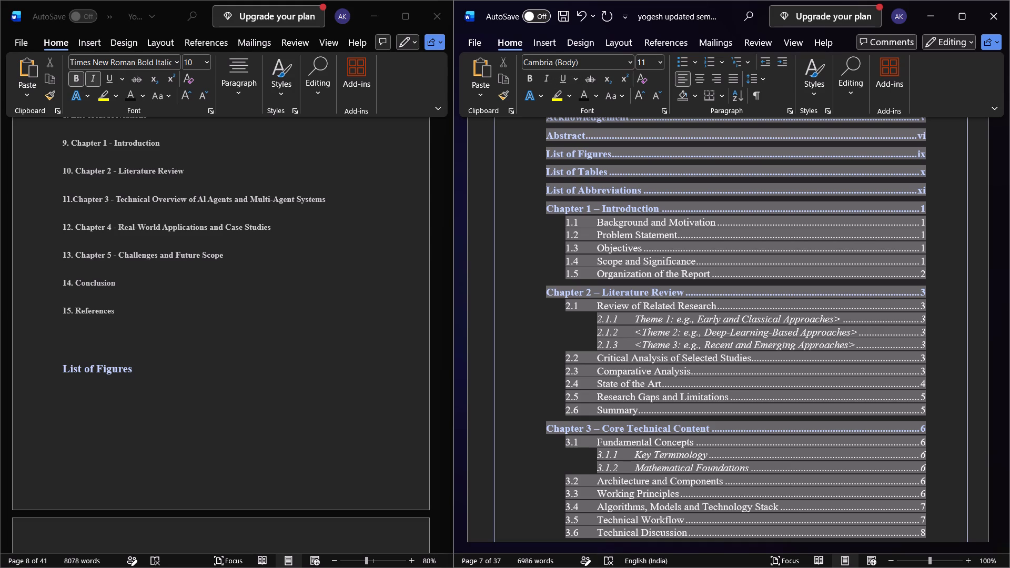
key("Delete")
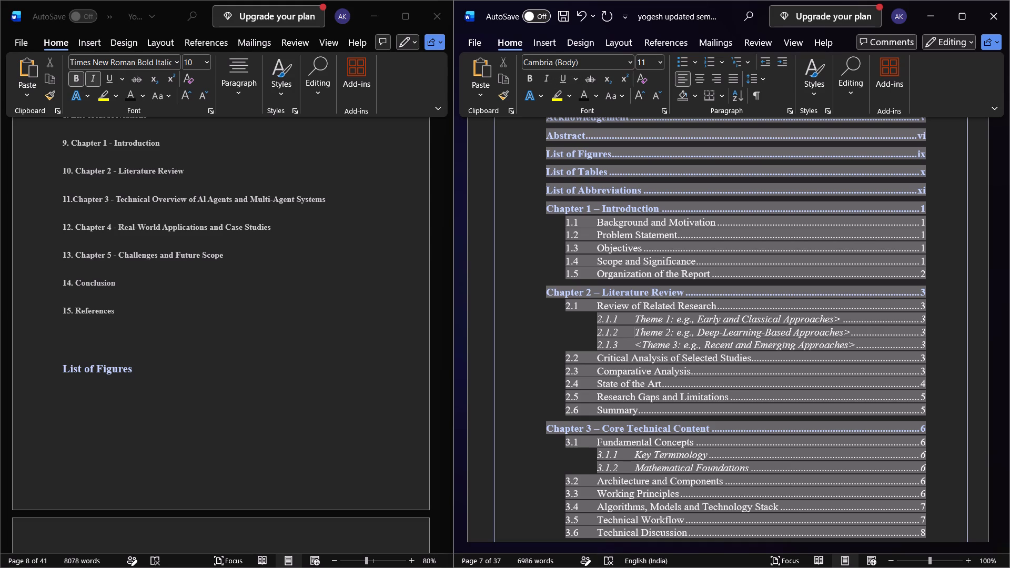
key("Down")
key("Delete")
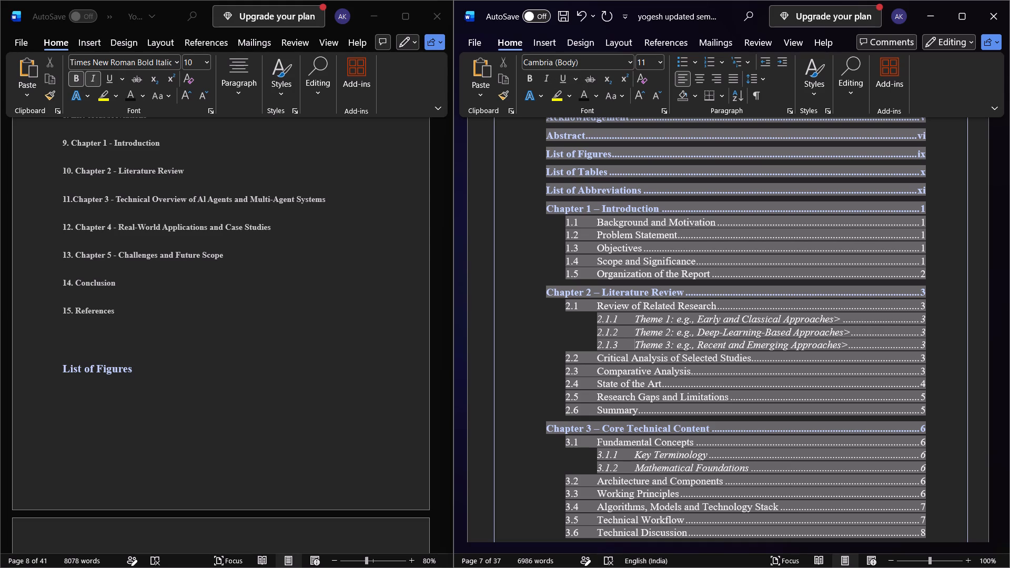
In the report's table of contents, delete the closing angle bracket after "Recent and Emerging Approaches" in entry 2.1.3.
key("ctrl+Right")
key("ctrl+Right")
key("ctrl+Right")
key("ctrl+Right")
key("ctrl+Right")
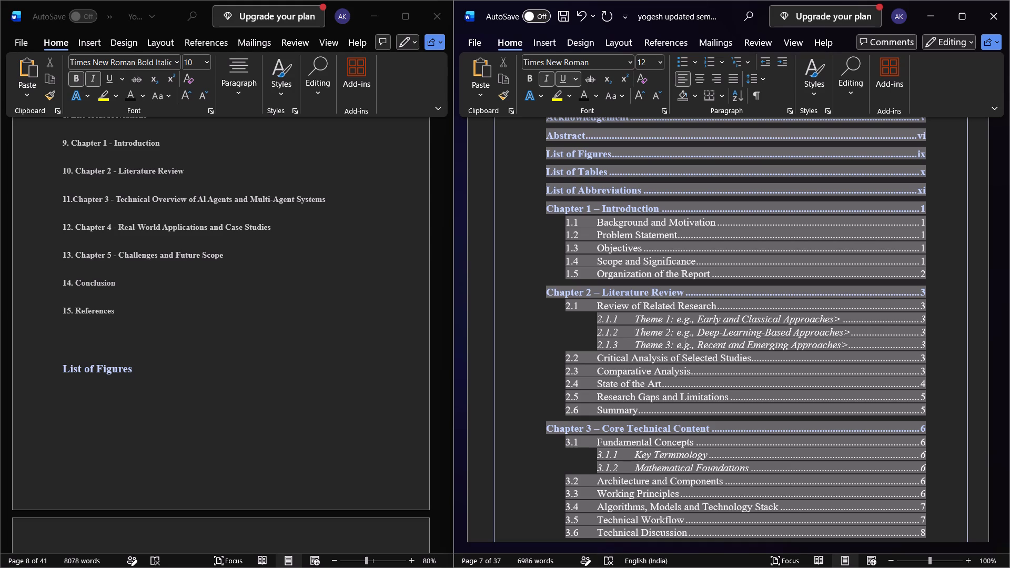
key("ctrl+Right")
key("ctrl+Right")
key("ctrl+Right")
key("ctrl+Right")
key("ctrl+Right")
key("ctrl+Right")
key("ctrl+Right")
key("ctrl+Right")
key("ctrl+Left")
key("BackSpace")
Delete the closing angle bracket after "Approaches" in table of contents entries 2.1.2 and 2.1.1, keeping the words intact.
key("Up")
key("BackSpace")
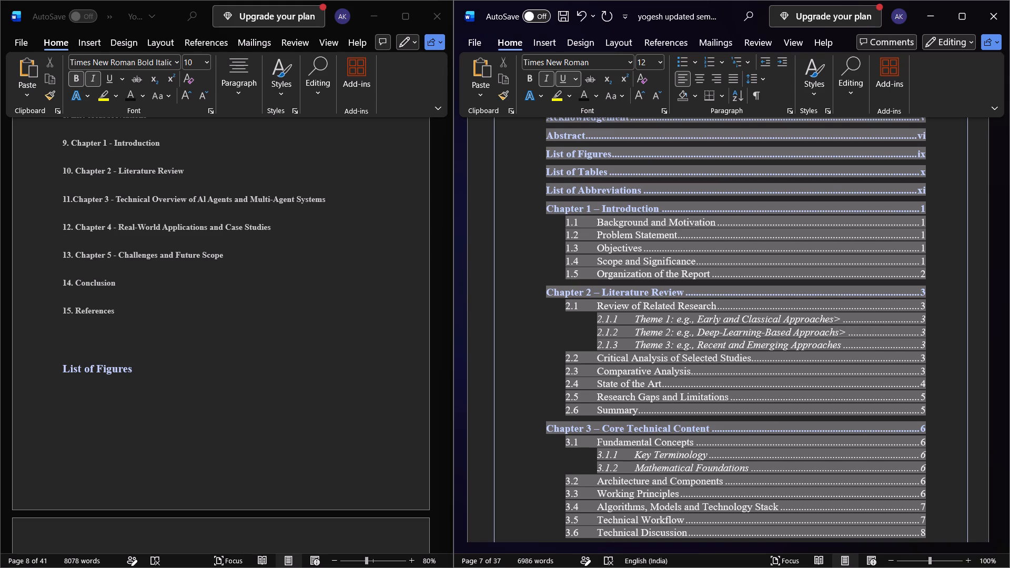
key("ctrl+z")
key("Right")
key("Delete")
key("Up")
key("BackSpace")
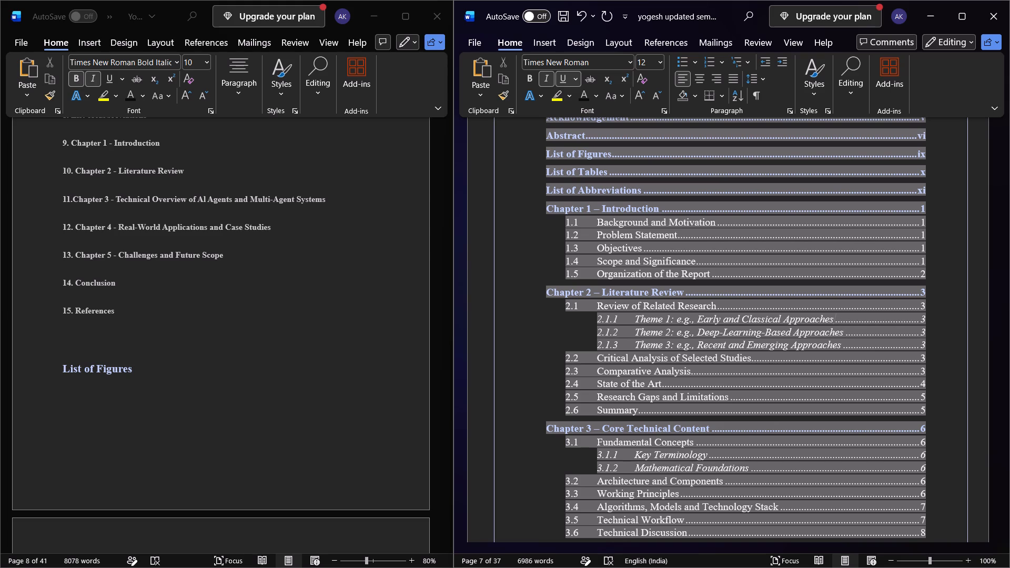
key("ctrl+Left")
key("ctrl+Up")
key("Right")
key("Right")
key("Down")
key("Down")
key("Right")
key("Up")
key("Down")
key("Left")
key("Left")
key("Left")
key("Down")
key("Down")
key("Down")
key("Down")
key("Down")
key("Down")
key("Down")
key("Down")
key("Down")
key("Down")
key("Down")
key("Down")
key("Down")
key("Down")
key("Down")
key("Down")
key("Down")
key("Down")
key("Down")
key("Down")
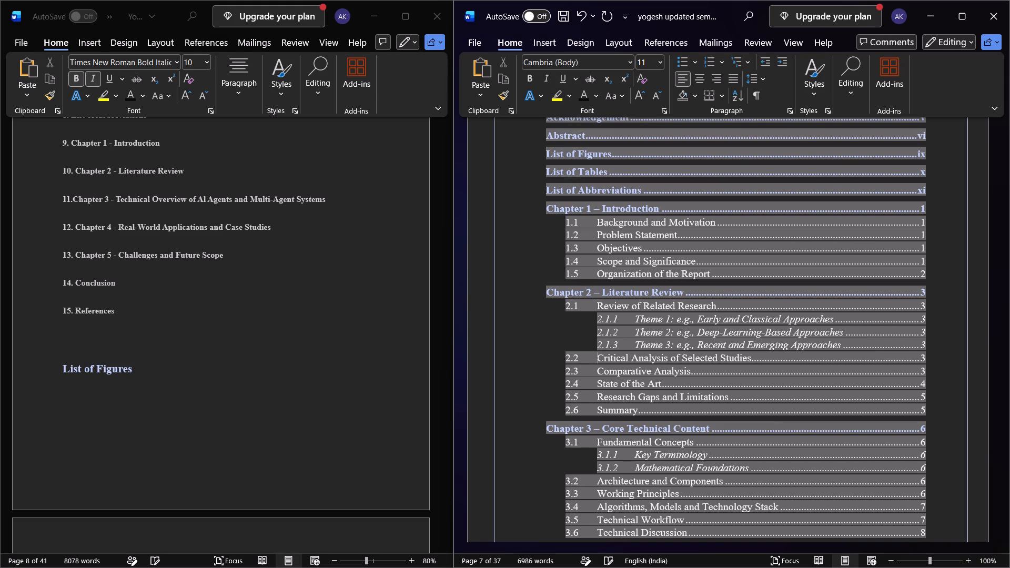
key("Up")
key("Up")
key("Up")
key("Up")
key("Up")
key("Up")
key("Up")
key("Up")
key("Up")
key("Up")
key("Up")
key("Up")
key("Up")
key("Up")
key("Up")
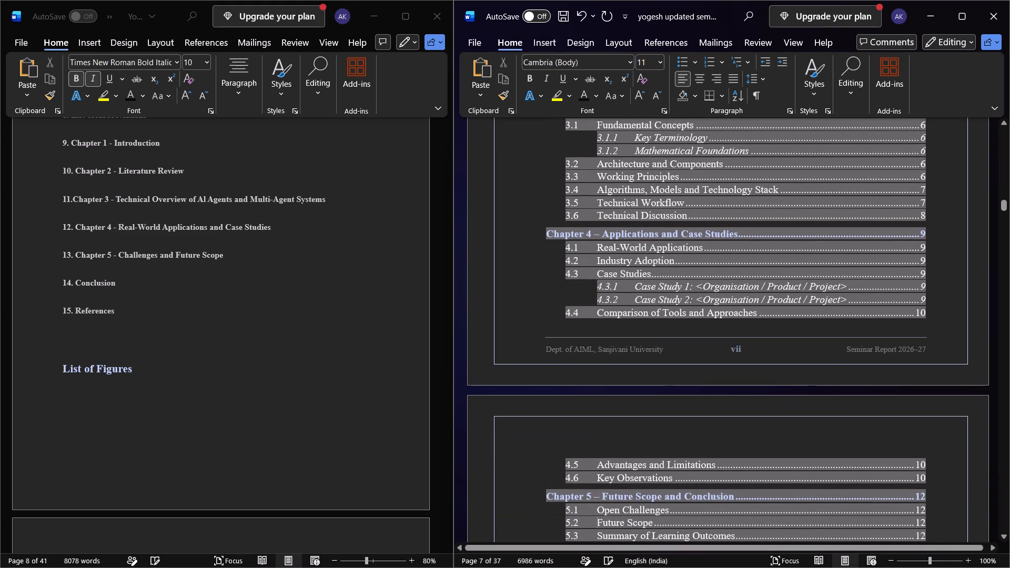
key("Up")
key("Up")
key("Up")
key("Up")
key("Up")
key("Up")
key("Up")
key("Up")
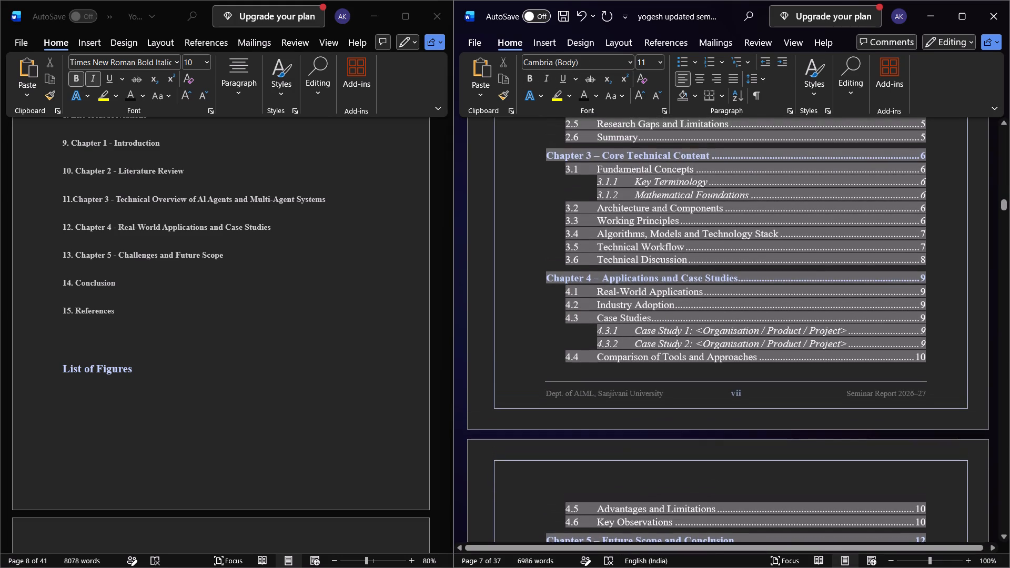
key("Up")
Remove the italic formatting from table of contents entries 3.1.1 Key Terminology and 3.1.2 Mathematical Foundations.
key("Right")
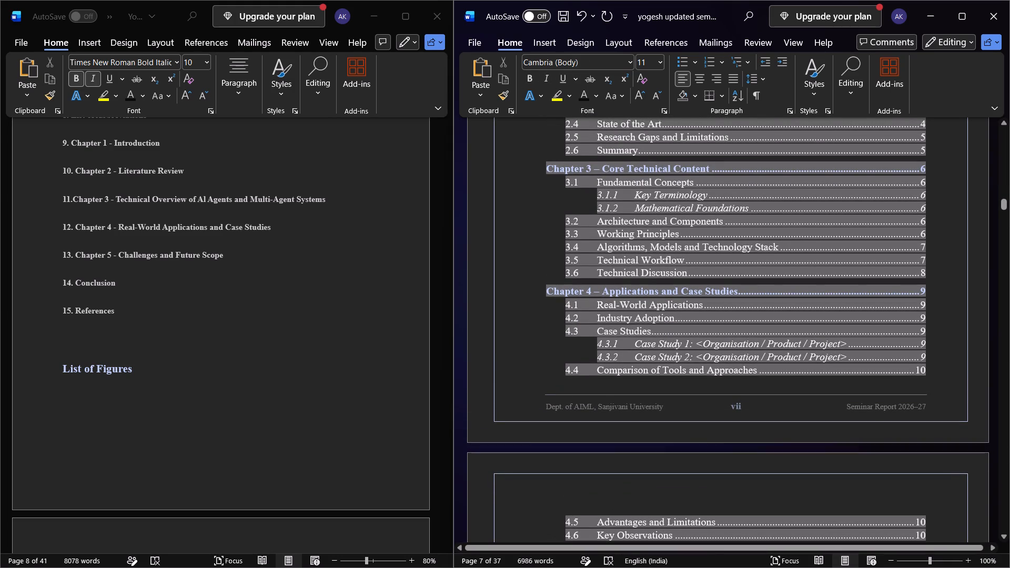
key("Right")
key("Right")
key("Right")
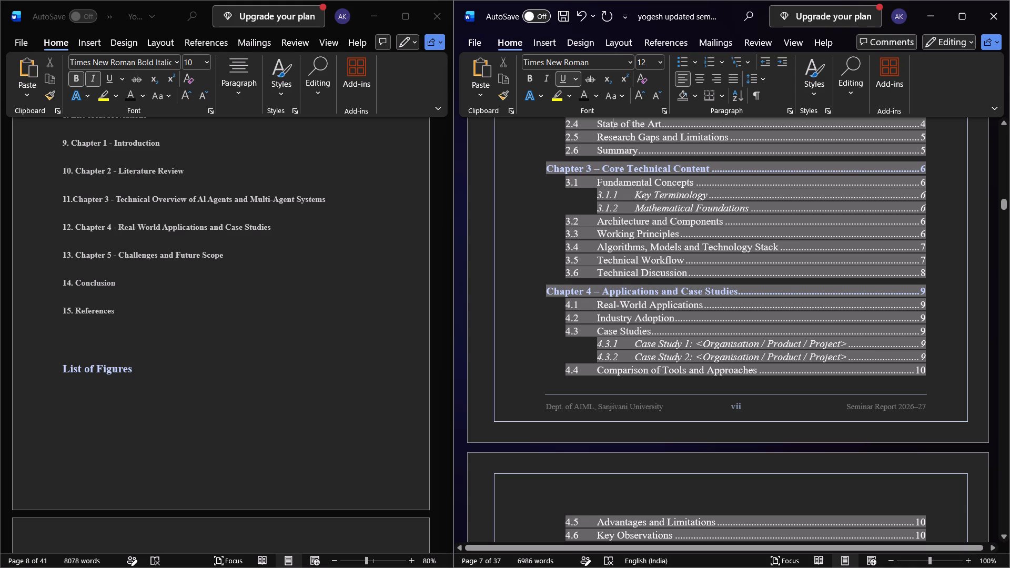
key("Down")
key("Down")
key("Down")
key("Down")
key("Down")
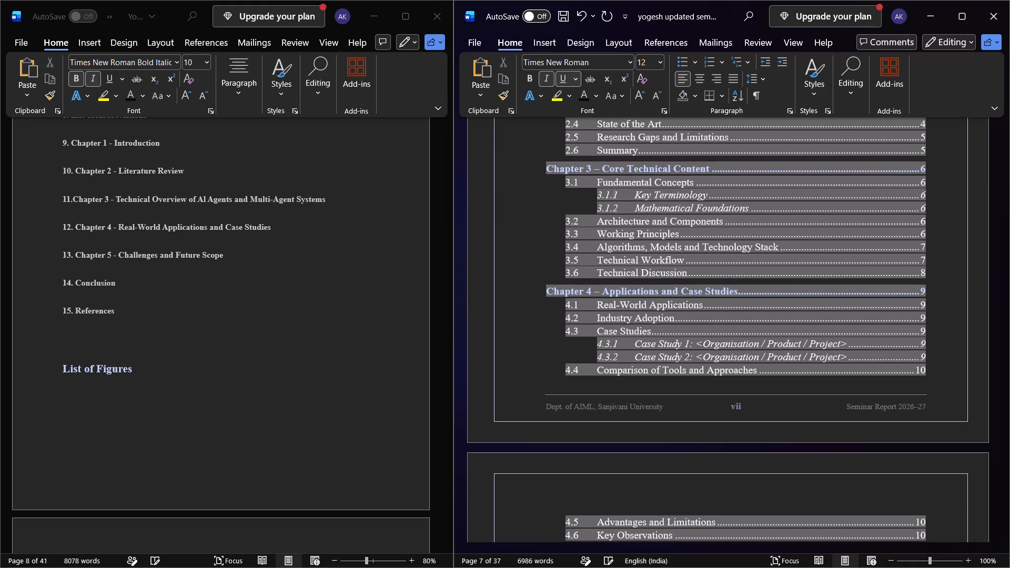
key("Left")
key("Left")
key("Left")
key("Left")
key("ctrl+shift+Down")
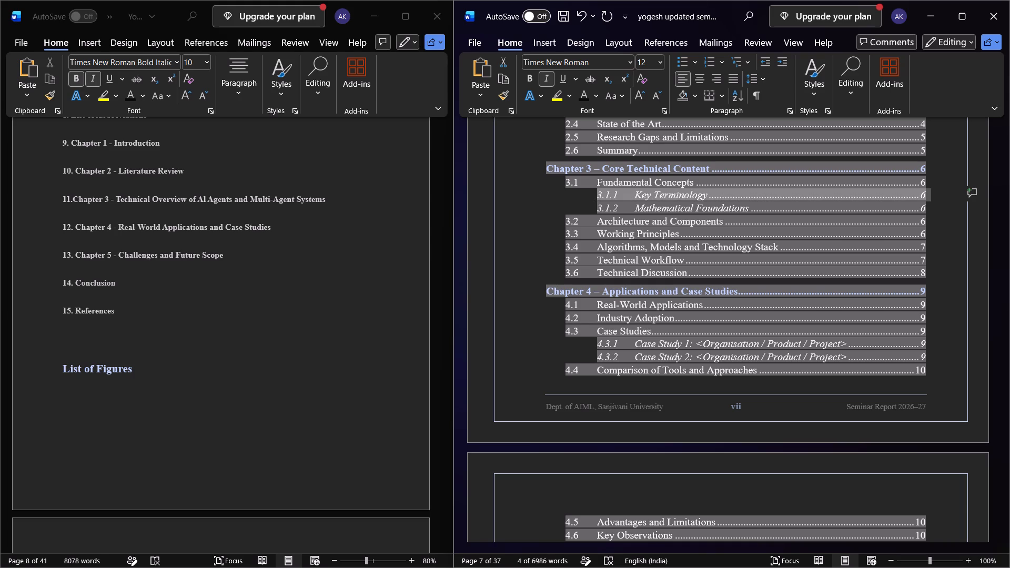
key("ctrl+shift+Down")
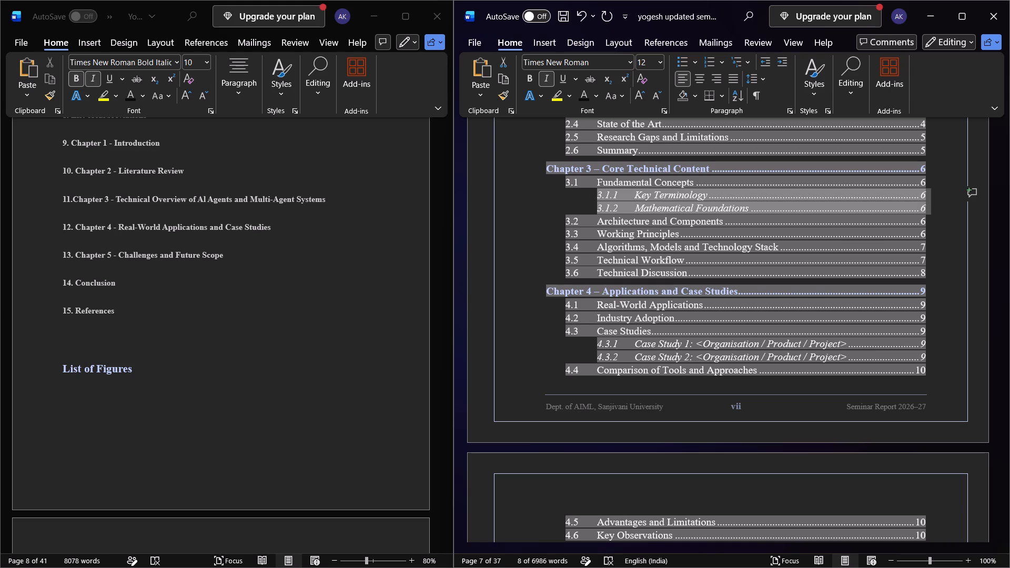
key("ctrl+i")
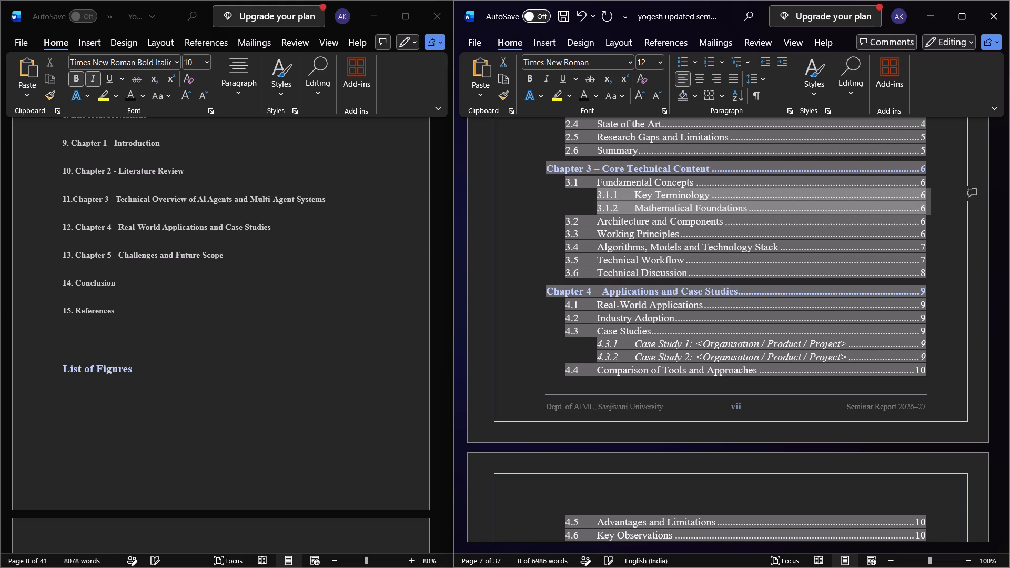
Remove the italic formatting from the Case Study 1 and Case Study 2 entries, 4.3.1 and 4.3.2, in the table of contents.
key("Down")
key("Down")
key("Down")
key("Down")
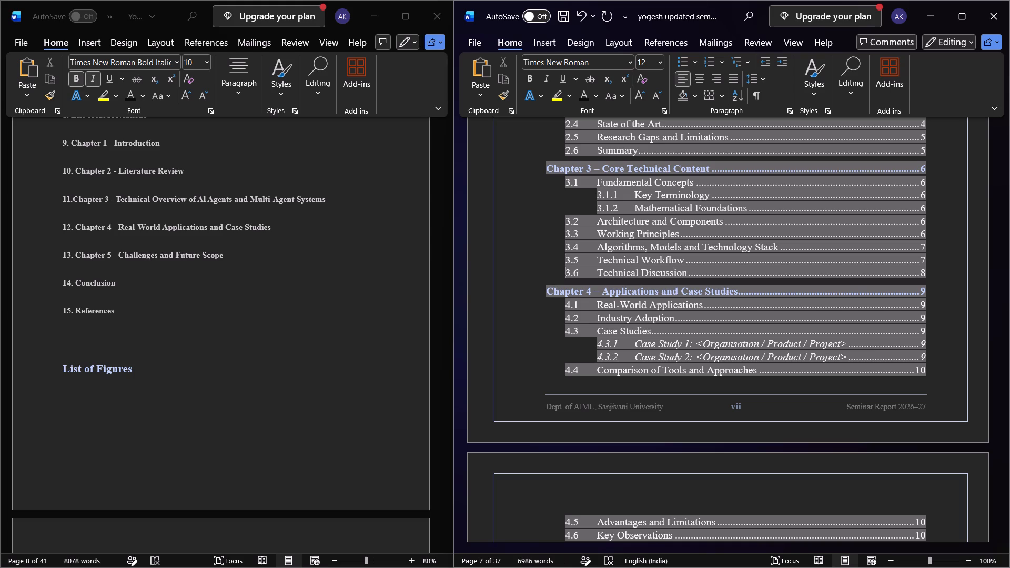
key("Down")
key("Down")
key("Down")
key("Down")
key("Down")
key("Right")
key("Left")
key("ctrl+Down")
key("ctrl+shift+Down")
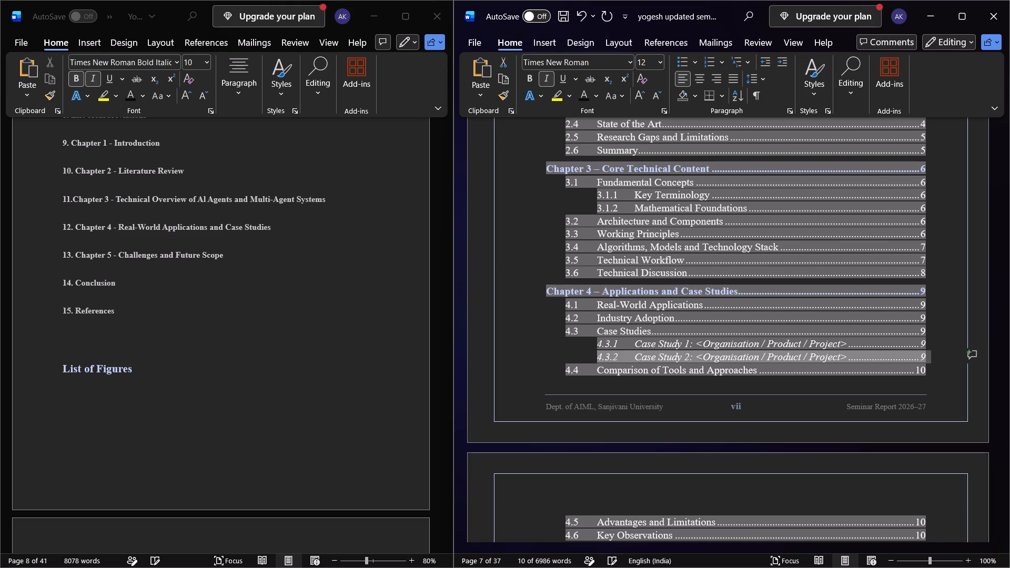
key("Up")
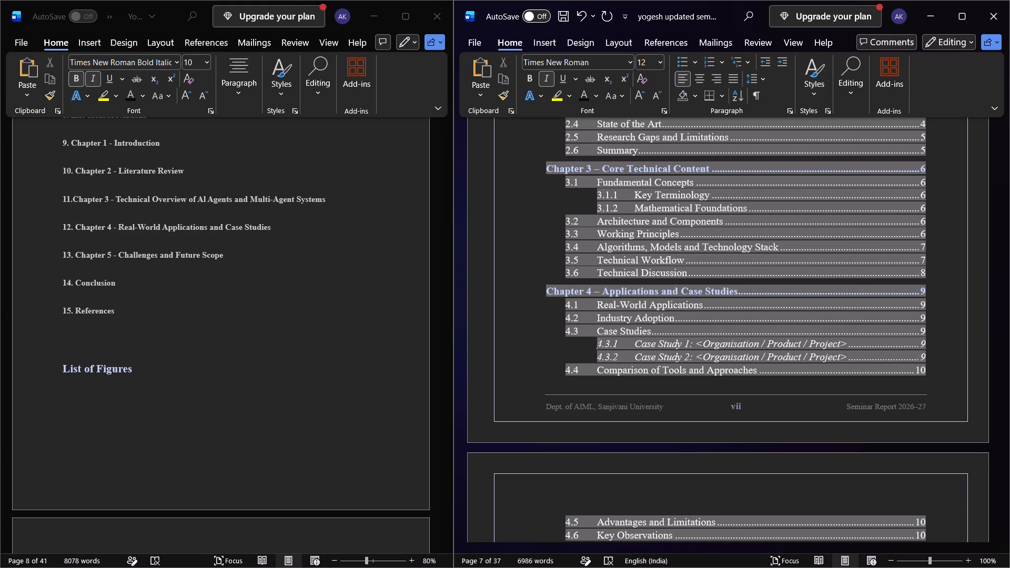
key("ctrl+shift+Down")
key("ctrl+shift+Down")
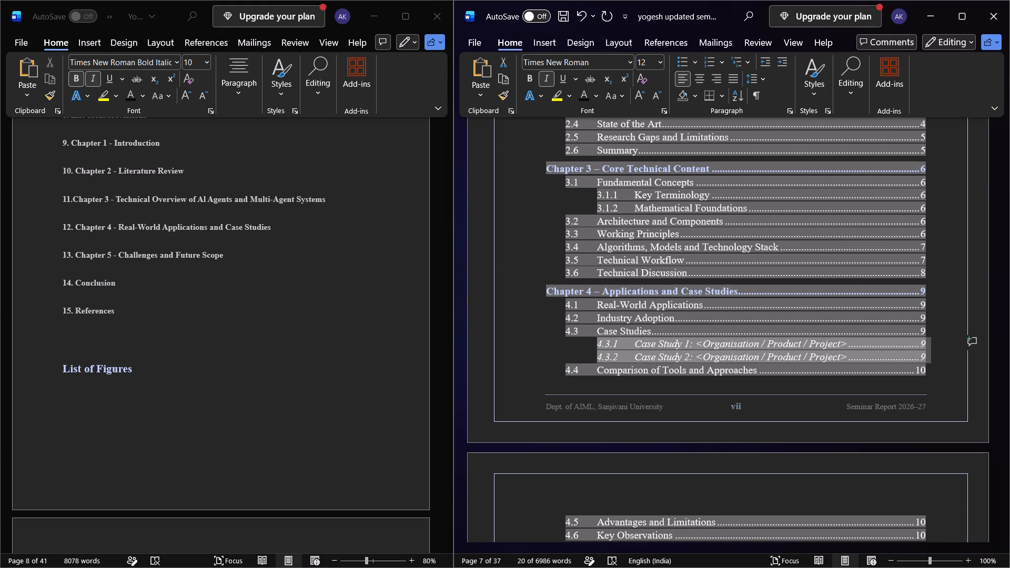
key("ctrl+i")
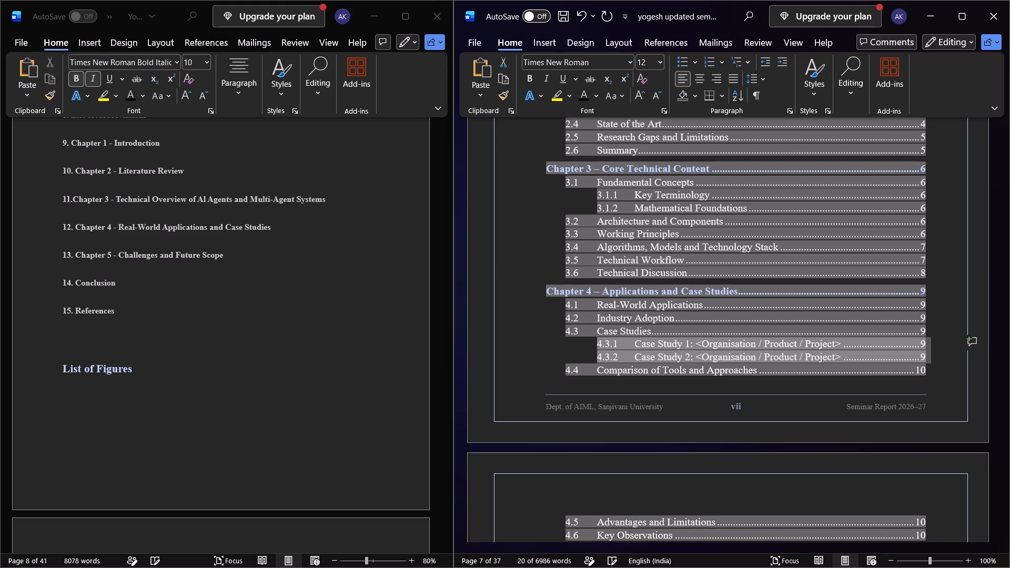
Examine the remaining table of contents entries from 4.4 Comparison of Tools and Approaches to References.
key("Down")
key("Down")
key("Down")
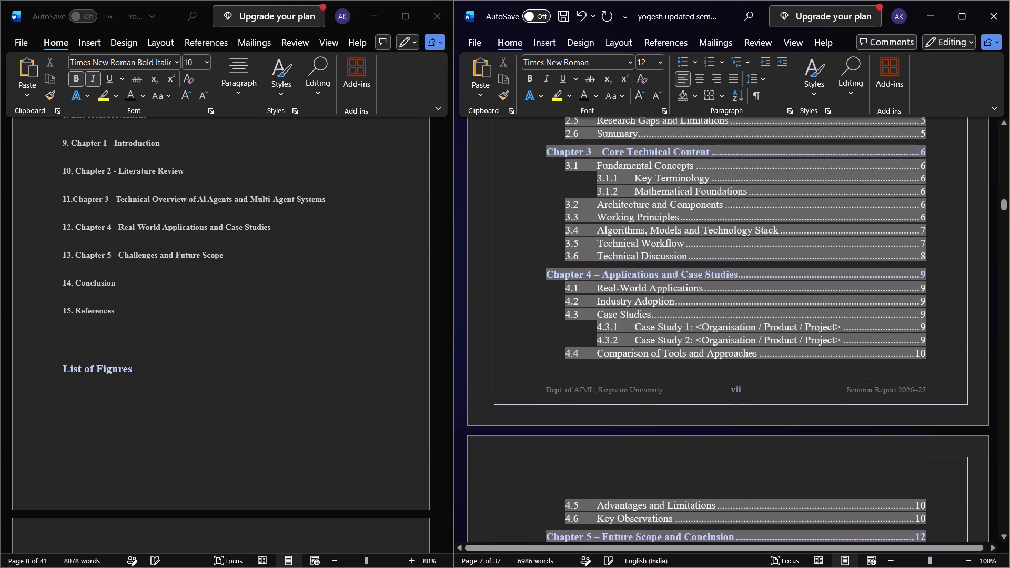
key("Down")
key("Down")
key("Down")
key("Down")
key("Down")
key("Down")
key("Left")
key("Left")
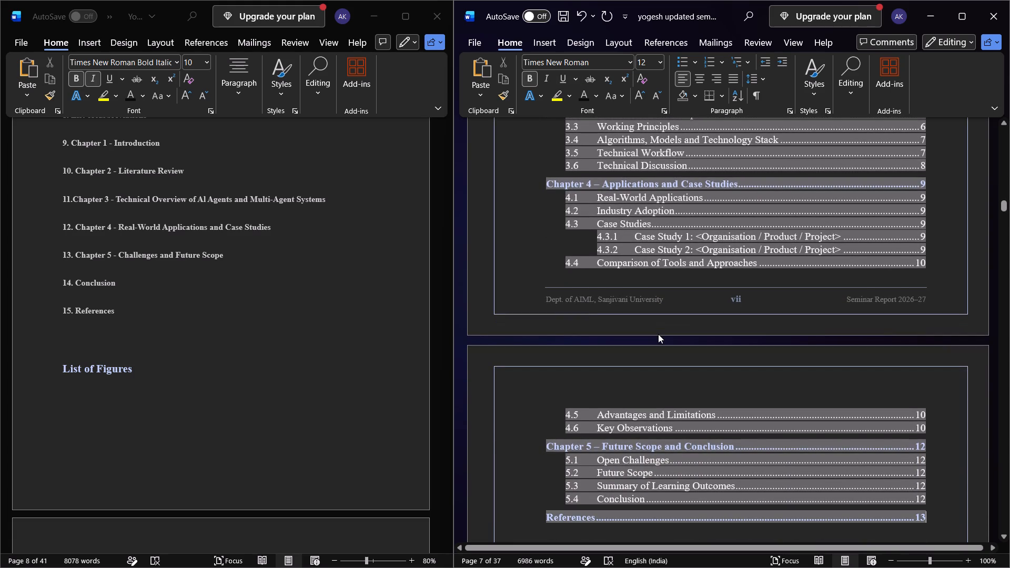
Examine the end of the table of contents and the List of Figures entries for remaining placeholders.
key("Left")
key("Down")
key("Right")
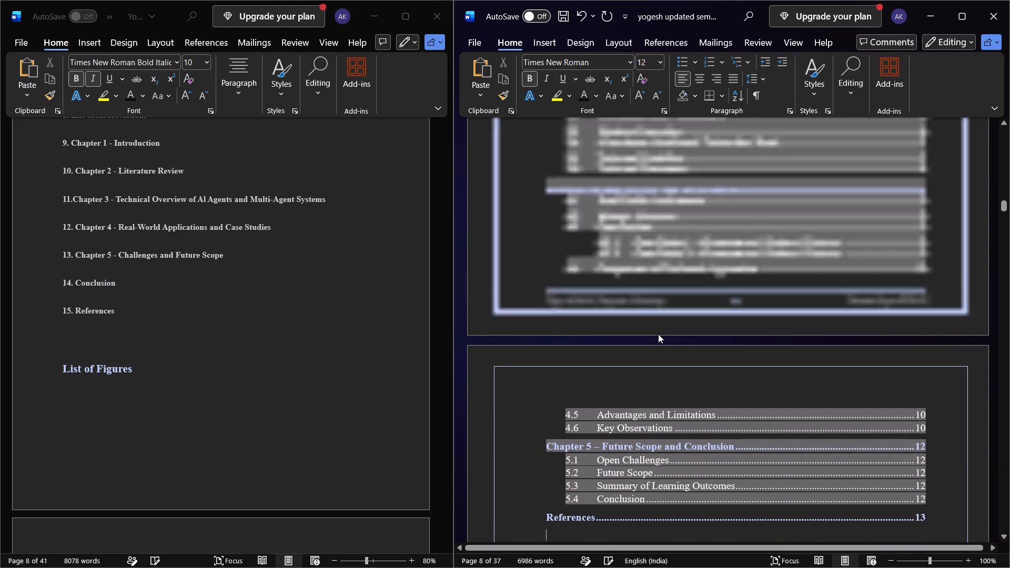
key("Left")
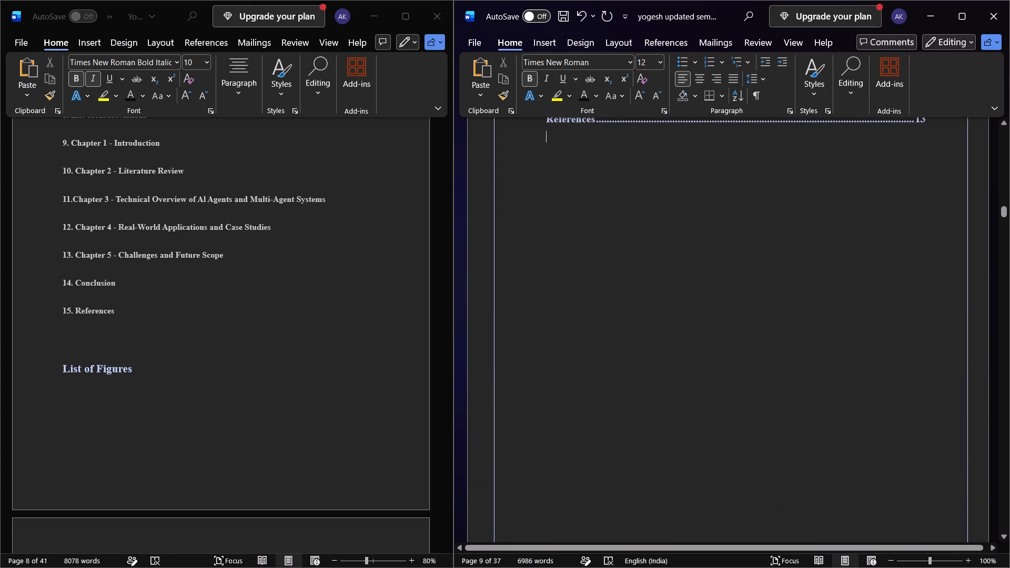
key("Left")
key("Left")
key("Left")
key("Right")
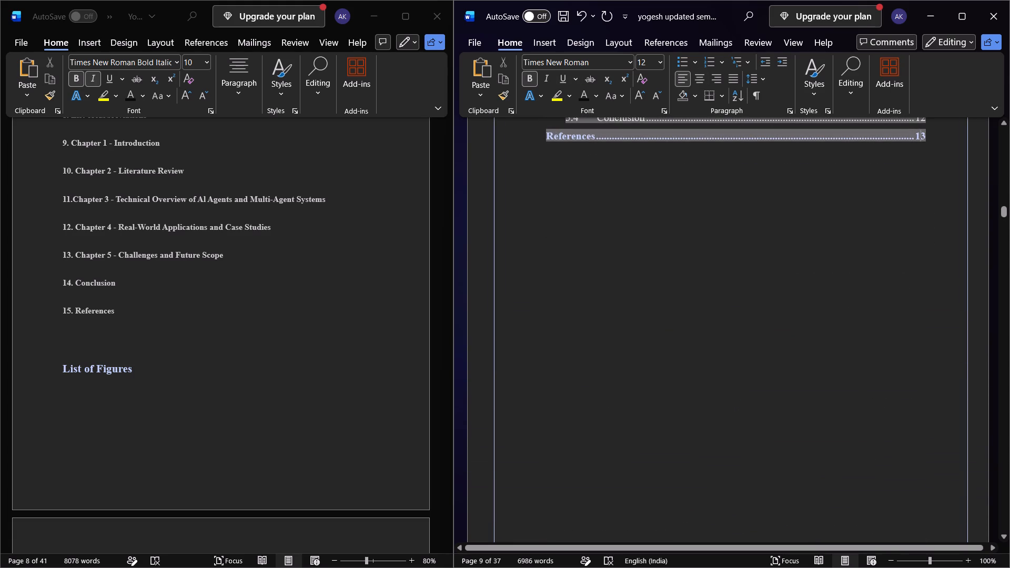
key("Right")
key("Right")
key("Right")
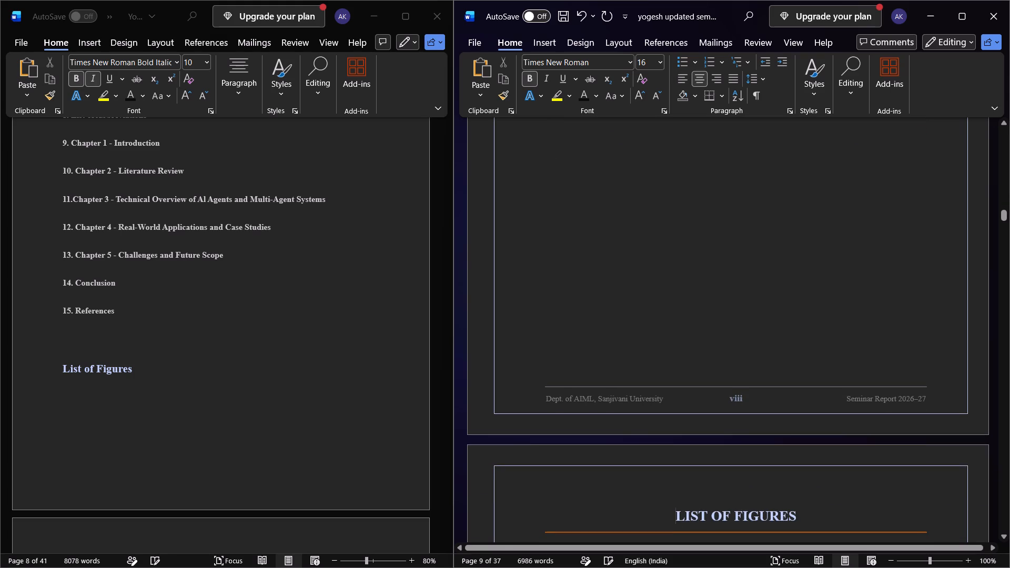
key("Right")
key("ctrl+Down")
key("ctrl+Down")
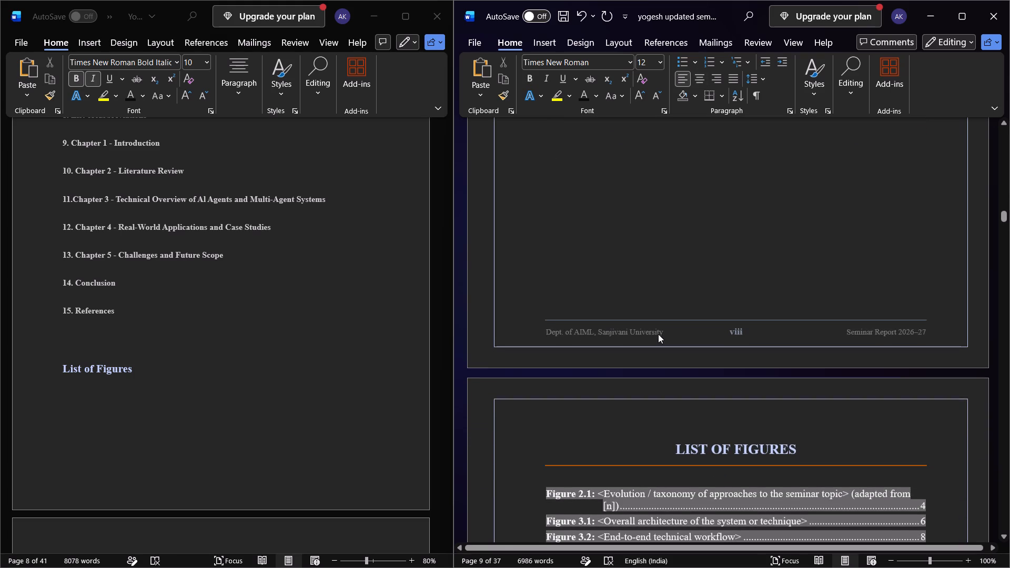
key("ctrl+Down")
key("ctrl+Down")
key("ctrl+Down")
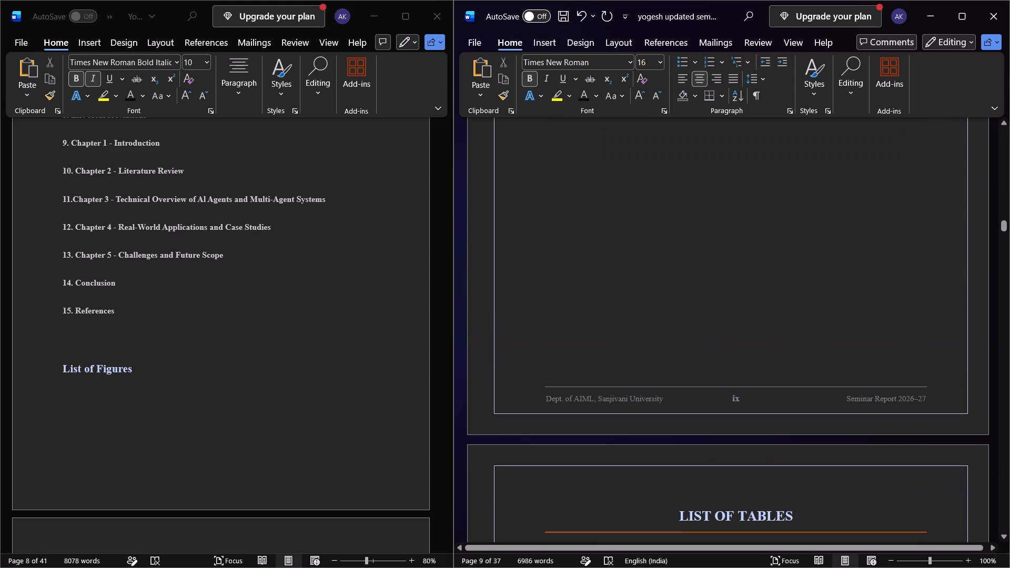
Examine the List of Tables entries in the updated report for remaining placeholders.
key("ctrl+Down")
key("ctrl+Down")
key("ctrl+Down")
key("ctrl+Down")
key("ctrl+Down")
key("ctrl+Down")
key("ctrl+Down")
key("ctrl+Down")
key("ctrl+Down")
key("ctrl+Down")
key("ctrl+Down")
key("ctrl+Down")
key("ctrl+Down")
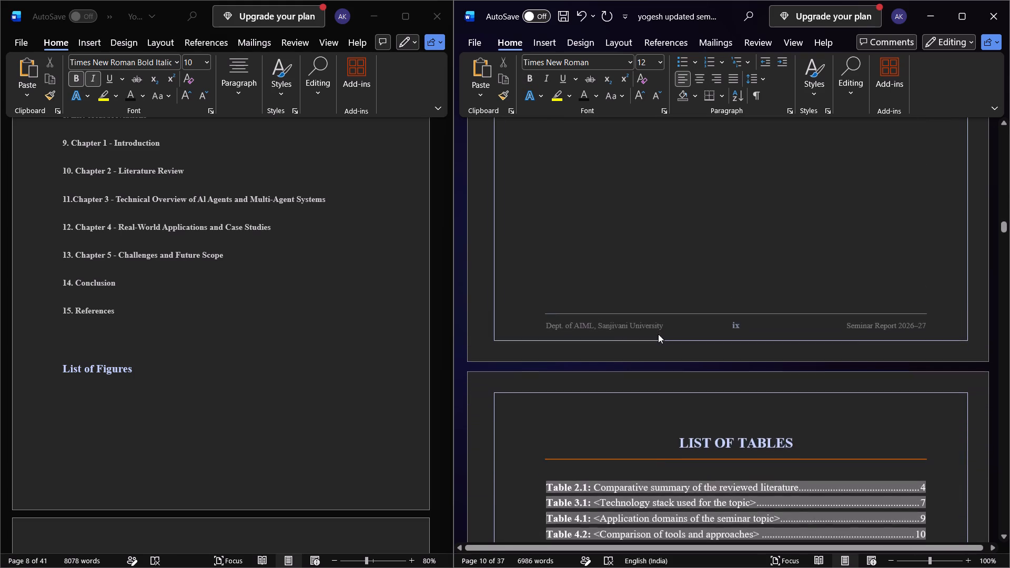
Examine the List of Abbreviations table in the updated report.
key("ctrl+Down")
key("ctrl+Down")
key("ctrl+Down")
key("ctrl+Down")
key("ctrl+Down")
key("ctrl+Down")
key("ctrl+Down")
key("ctrl+Down")
key("ctrl+Down")
key("ctrl+Down")
key("ctrl+Down")
key("ctrl+Down")
key("ctrl+Down")
key("ctrl+Down")
key("ctrl+Down")
key("ctrl+Down")
key("ctrl+Down")
key("ctrl+Down")
key("ctrl+Down")
key("ctrl+Down")
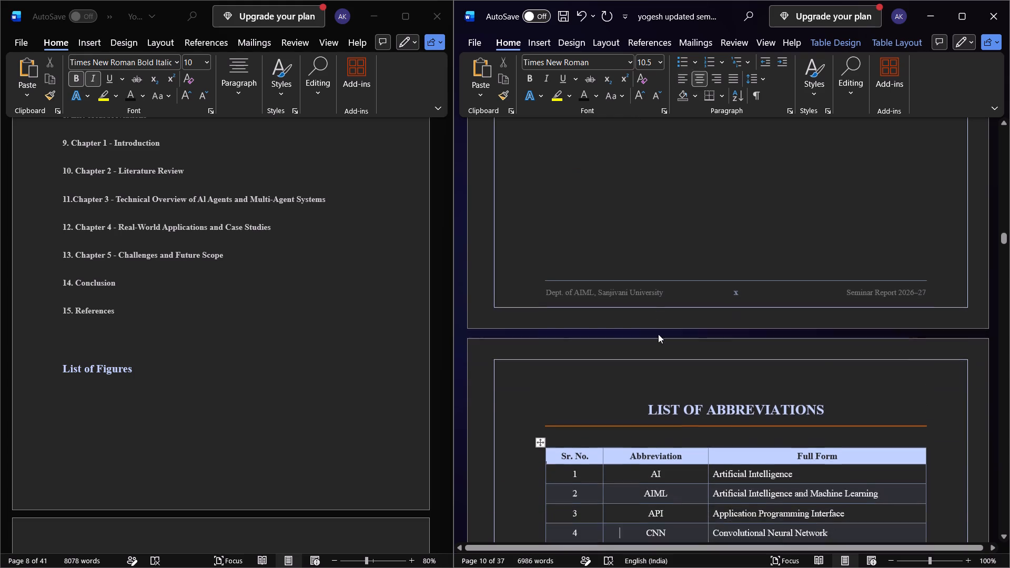
key("ctrl+Down")
key("ctrl+Down")
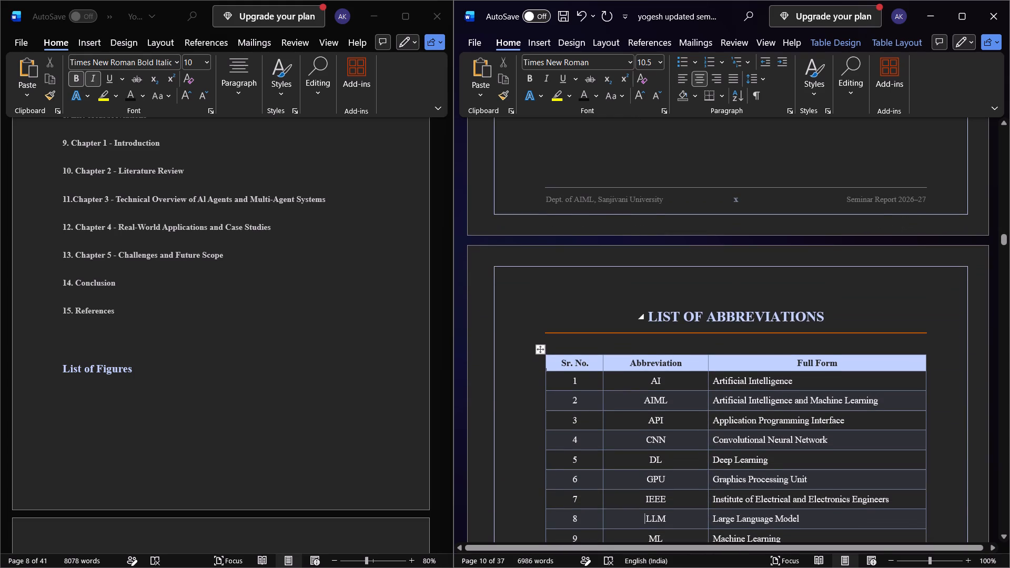
key("ctrl+Down")
Read through the Chapter 1 introduction and section 1.1 Background and Motivation.
key("Down")
key("Down")
key("Down")
key("Down")
key("Down")
key("Down")
key("Down")
key("Down")
key("Down")
key("Down")
key("Down")
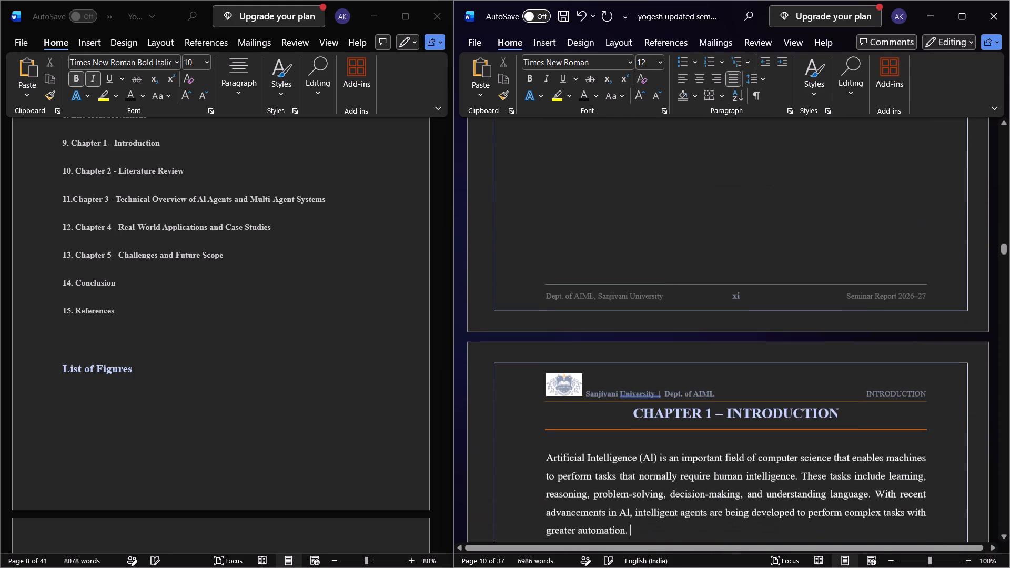
key("Down")
key("Down")
key("Down")
key("Down")
key("Down")
key("Down")
key("Down")
key("Down")
key("Down")
key("Down")
key("Down")
key("Down")
key("Down")
key("Down")
key("Down")
key("Down")
key("Down")
key("Down")
key("Down")
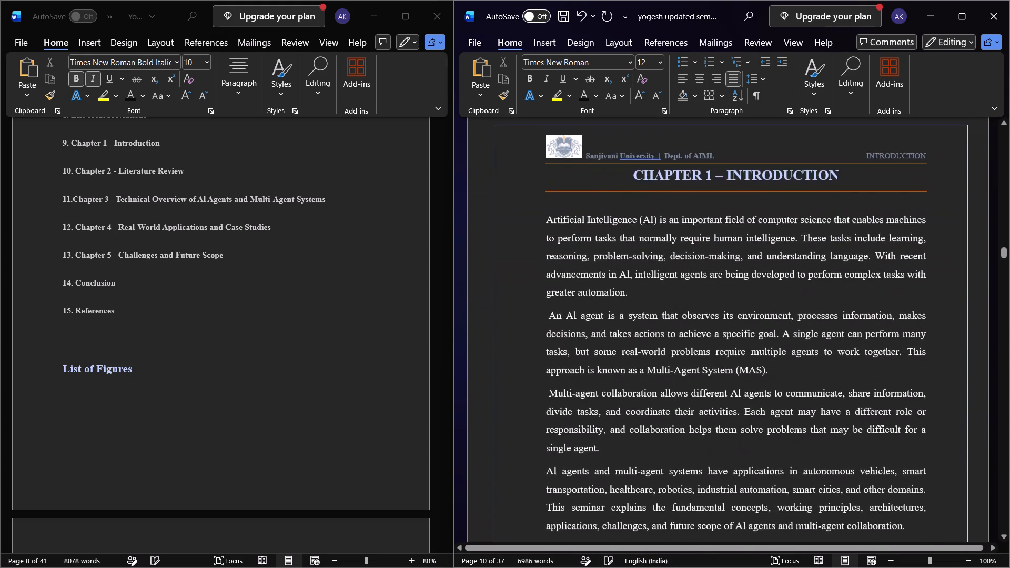
key("Down")
key("Down")
key("Down")
key("Down")
key("Down")
key("Down")
key("Down")
key("Down")
key("Down")
key("Down")
key("Down")
key("Down")
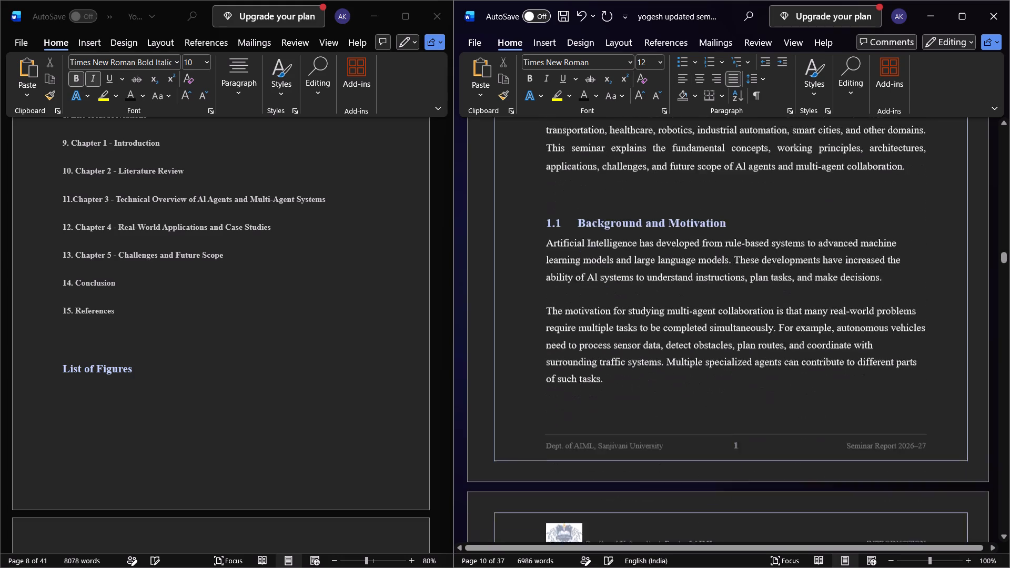
Read through section 1.2 Problem Statement up to the start of section 1.3 Objectives.
key("Down")
key("Down")
key("Down")
key("Down")
key("Down")
key("Down")
key("Down")
key("Down")
key("Down")
key("Down")
key("Down")
key("Down")
key("Down")
key("Down")
key("Down")
key("Down")
key("Down")
key("Down")
key("Down")
key("Down")
key("Down")
key("Down")
key("Down")
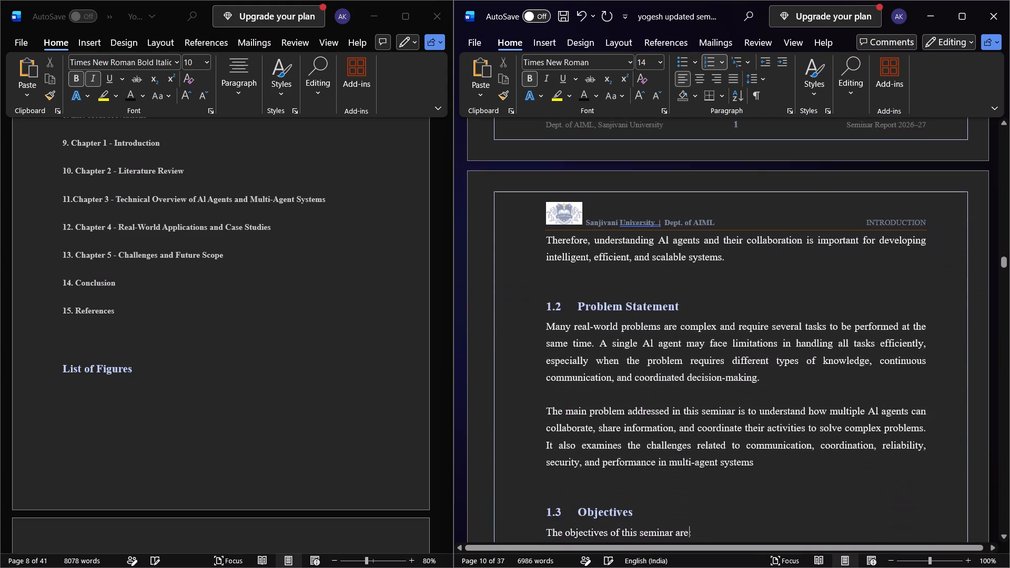
Read through sections 1.3 Objectives, 1.4 Scope and Significance, and 1.5 Organization of the Report.
key("Down")
key("Down")
key("Down")
key("Down")
key("Down")
key("Down")
key("Down")
key("Down")
key("Down")
key("Down")
key("Down")
key("Down")
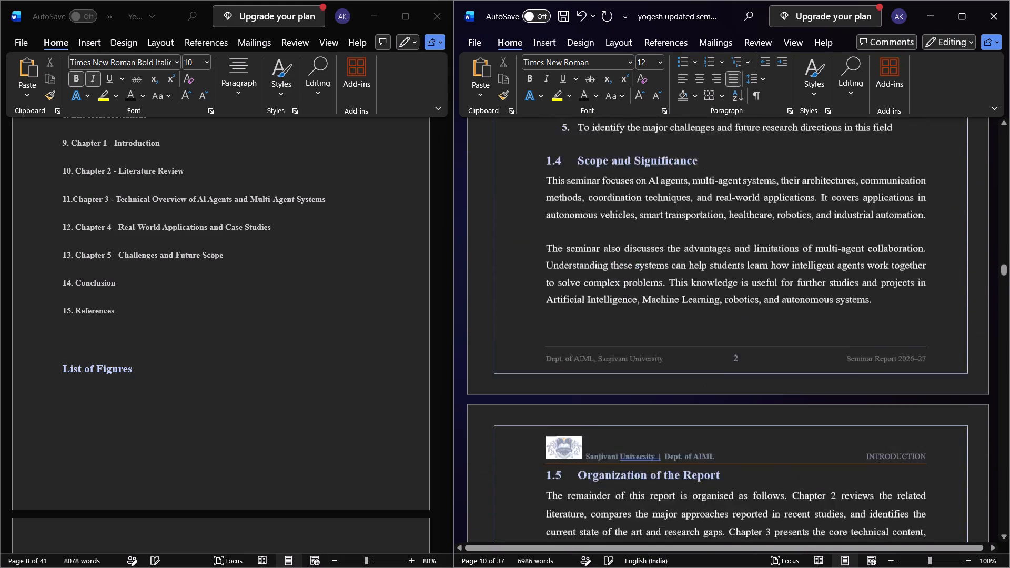
key("Up")
key("Up")
key("Up")
key("Up")
key("Up")
key("Up")
key("Up")
key("Up")
key("Up")
key("Up")
key("Up")
key("Up")
key("Up")
key("Up")
key("Up")
key("Up")
key("Up")
key("Up")
key("Up")
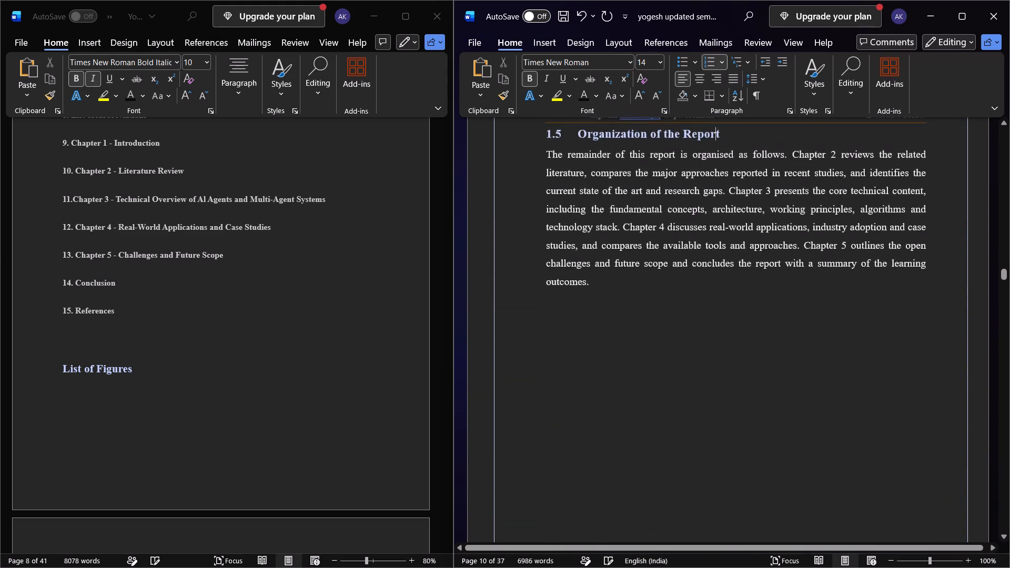
Recheck sections 1.3 Objectives and 1.4 Scope and Significance, through to section 1.5 Organization of the Report.
key("Up")
key("Up")
key("Up")
key("Up")
key("Up")
key("Up")
key("Up")
key("Up")
key("Up")
key("Up")
key("Up")
key("Up")
key("Up")
key("Up")
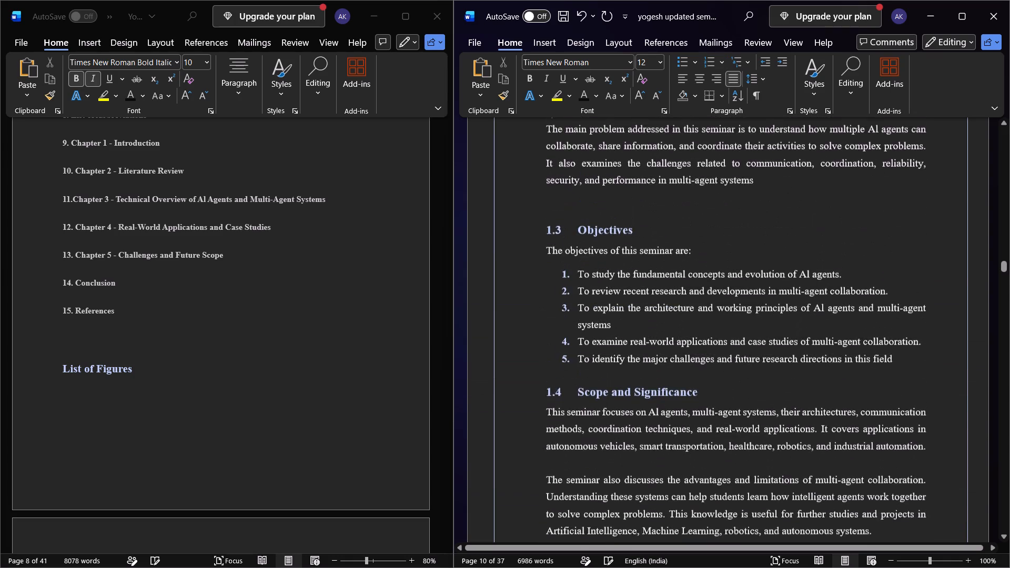
key("Down")
key("Down")
key("Down")
key("Down")
key("Down")
key("Down")
key("Down")
key("Down")
key("Down")
key("Down")
key("Down")
key("Down")
key("Down")
key("Down")
key("Down")
key("Down")
key("Down")
key("Down")
key("Down")
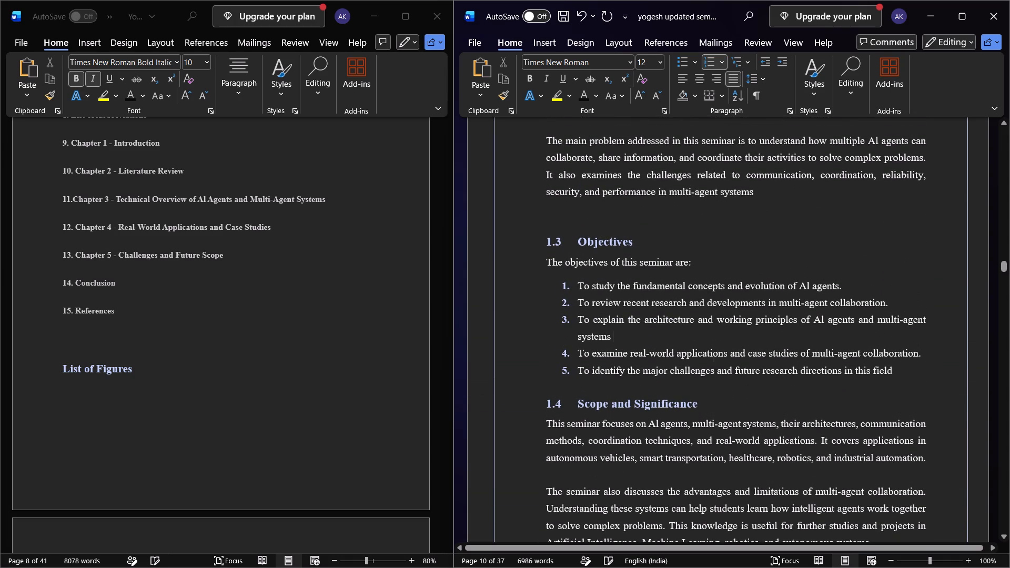
key("Down")
key("Down")
key("Down")
key("Down")
key("Down")
key("Down")
key("Down")
key("Down")
key("Down")
key("Down")
key("Down")
key("Down")
key("Down")
key("Down")
key("Down")
key("Down")
key("Down")
key("Down")
key("Down")
key("Down")
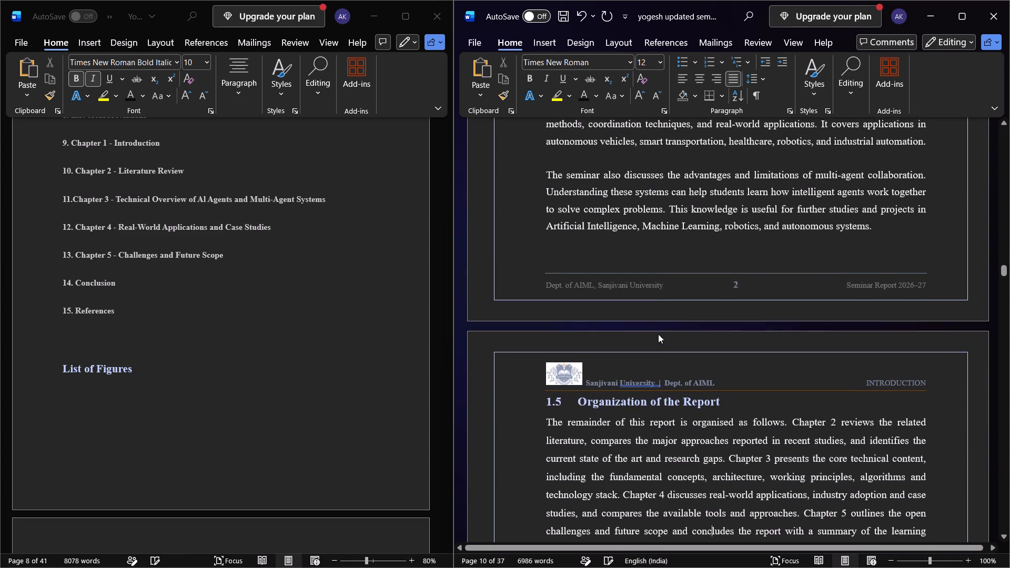
Review the opening of Chapter 2, covering section 2.1 Review of Related Research and Theme 1 on LLM-based multi-agent systems.
key("Down")
key("Down")
key("Down")
key("Down")
key("Down")
key("Down")
key("Down")
key("Down")
key("Down")
key("Down")
key("Down")
key("Down")
key("Down")
key("Down")
key("Down")
key("Down")
key("Down")
key("Down")
key("Down")
key("Down")
key("Down")
key("Down")
key("Down")
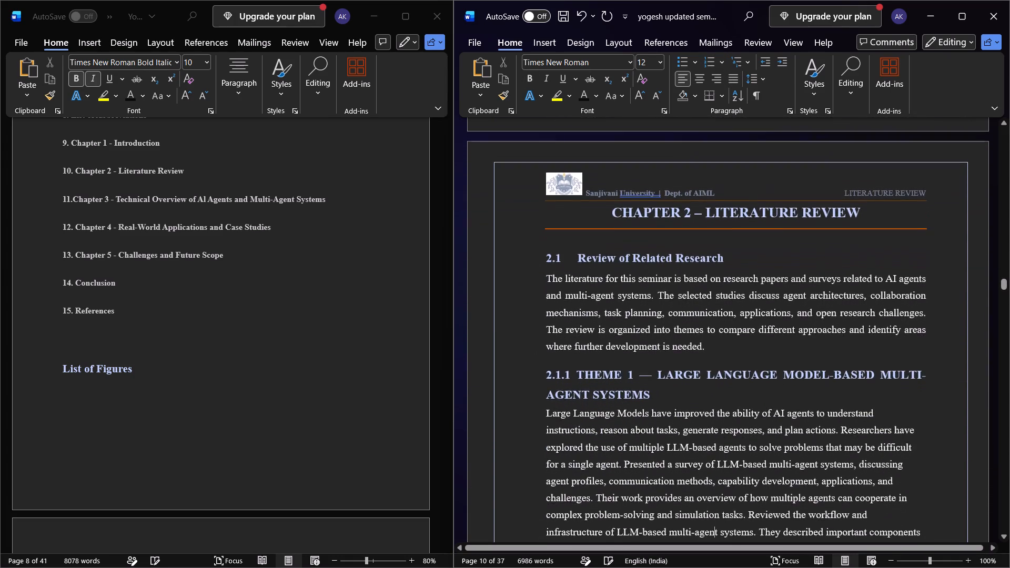
Look through the rest of the section 2.1 themes on agent collaboration, up to the 2.1.3 Theme 3 heading.
key("Down")
key("Down")
key("Down")
key("Down")
key("Down")
key("Down")
key("Down")
key("Down")
key("Down")
key("Down")
key("Down")
key("Down")
key("Down")
key("Down")
key("Down")
key("Down")
key("Down")
key("Down")
key("Down")
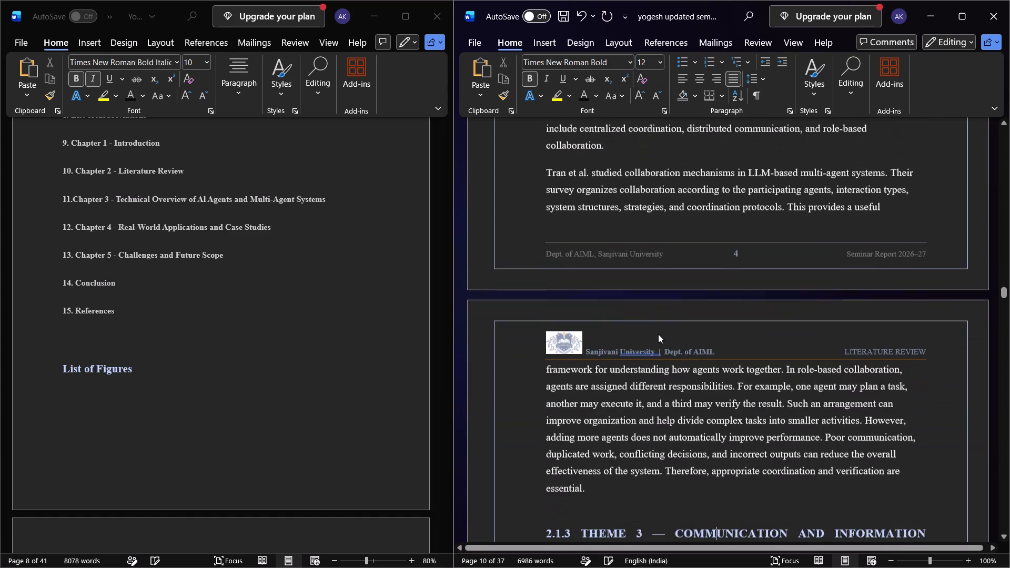
Review section 2.1.3 on communication and information sharing and the start of section 2.2 Critical Analysis of Selected Studies.
key("Down")
key("Down")
key("Down")
key("Down")
key("Down")
key("Down")
key("Down")
key("Down")
key("Down")
key("Down")
key("Down")
key("Down")
key("Down")
key("Down")
key("Down")
key("Down")
key("Down")
key("Down")
key("Down")
key("Down")
key("Down")
key("Down")
key("Down")
key("Down")
key("Down")
key("Down")
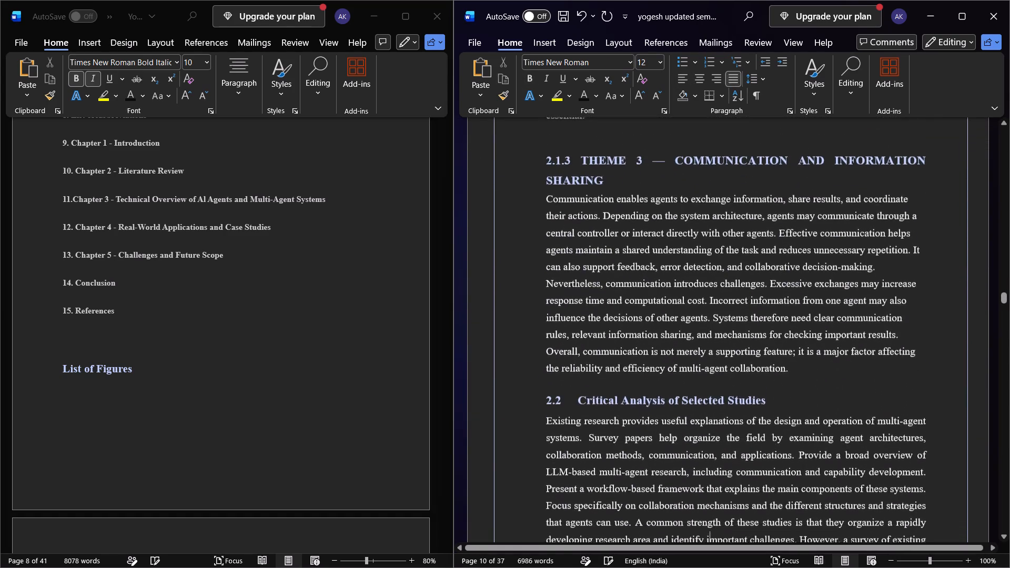
Review the rest of section 2.2 Critical Analysis of Selected Studies and the introduction of section 2.3 Comparative Analysis.
key("Down")
key("Down")
key("Down")
key("Down")
key("Down")
key("Down")
key("Down")
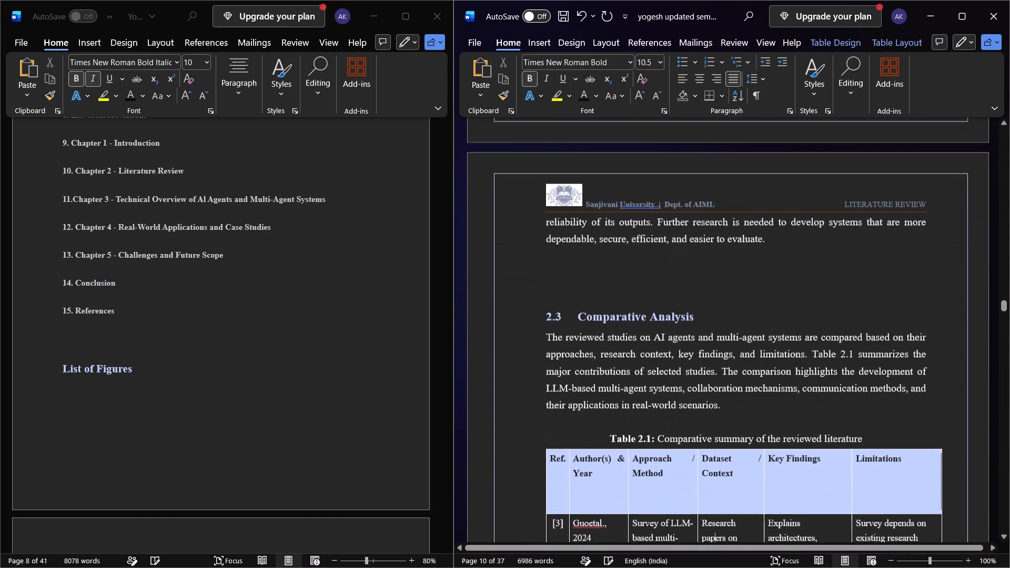
Examine the first rows of Table 2.1, the comparative summary of the reviewed literature, covering references [3] to [6].
key("Down")
key("Down")
key("Down")
key("Down")
key("Down")
key("Down")
key("Down")
key("Down")
key("Down")
key("Down")
key("Down")
key("Down")
key("Down")
key("Down")
key("Down")
key("Down")
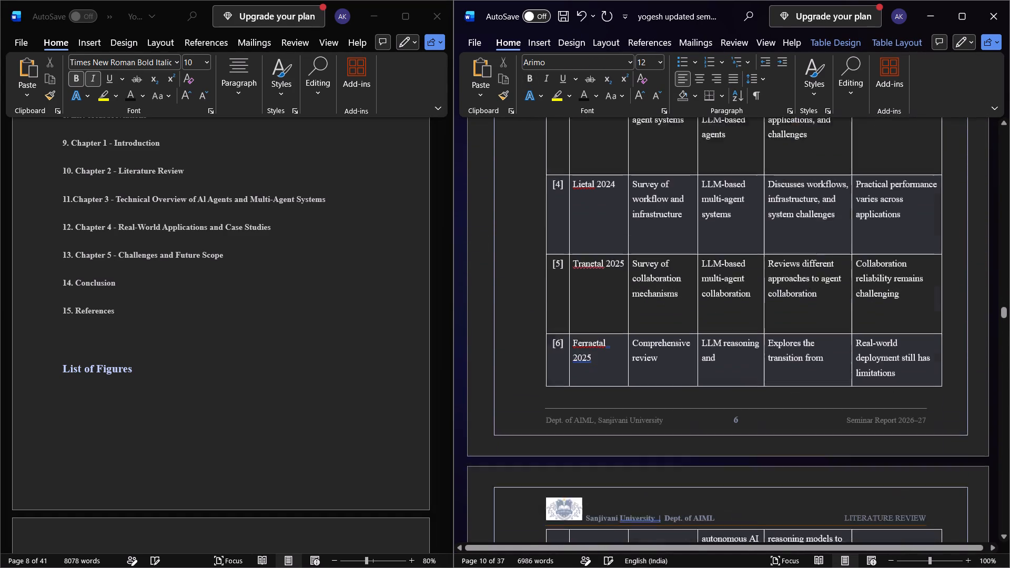
Continue checking Table 2.1 across the page break, covering the entries for references [7] and [8].
key("Down")
key("Down")
key("Down")
key("Down")
key("Down")
key("Down")
key("Down")
key("Down")
key("Down")
key("Down")
key("Down")
key("Down")
key("Down")
key("Down")
key("Down")
key("Down")
key("Down")
key("Down")
key("Down")
key("Down")
key("Down")
key("Down")
key("Down")
key("Down")
key("Down")
key("Down")
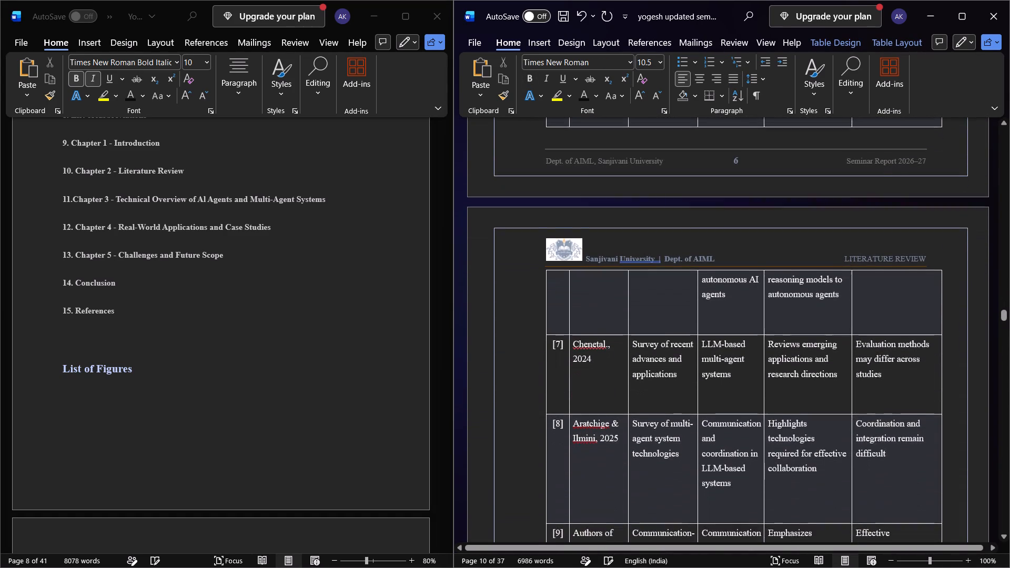
Check the remaining rows of Table 2.1, the guidance note beneath it and the start of section 2.4 State of the Art.
key("Down")
key("Down")
key("Down")
key("Down")
key("Down")
key("Down")
key("Down")
key("Down")
key("Down")
key("Down")
key("Down")
key("Down")
key("Down")
key("Down")
key("Down")
key("Down")
key("Down")
key("Down")
key("Down")
key("Down")
key("Down")
key("Down")
key("Down")
key("Down")
key("Down")
key("Down")
key("Down")
key("Down")
key("Down")
key("Down")
key("Down")
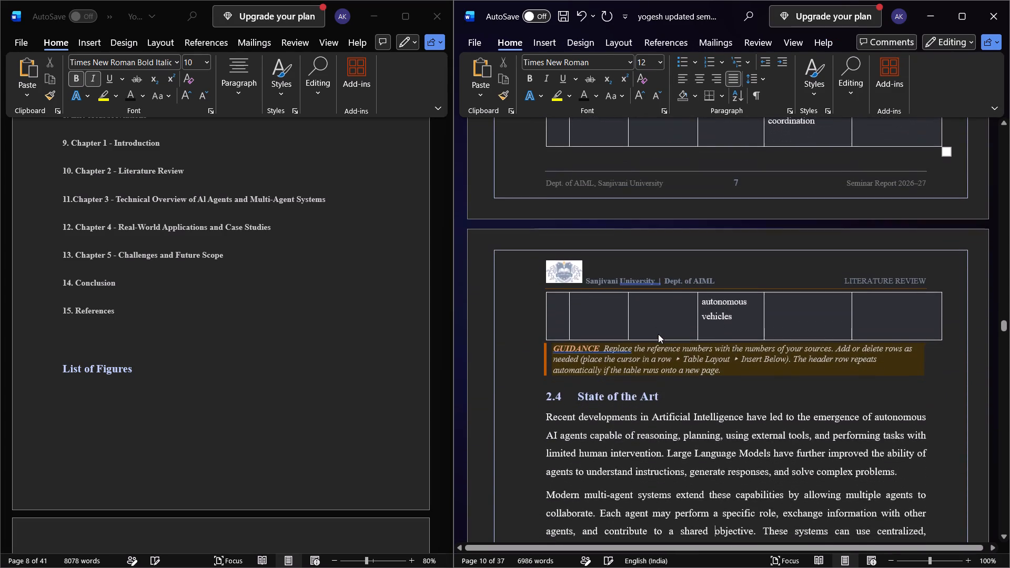
Look through the rest of section 2.4 State of the Art to the closing summary of Chapter 2.
key("Down")
key("Down")
key("Down")
key("Down")
key("Down")
key("Down")
key("Down")
key("Down")
key("Down")
key("Down")
key("Down")
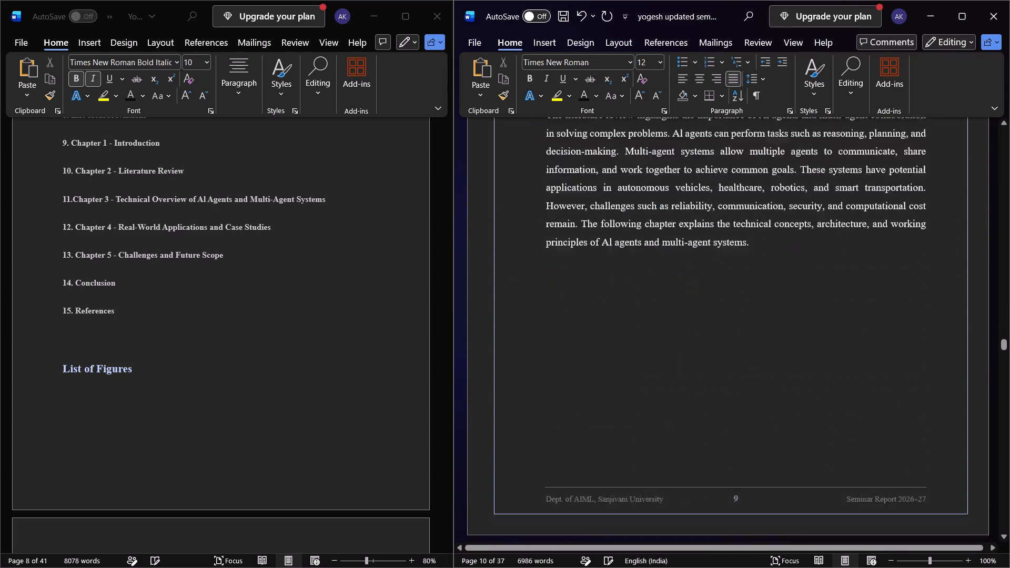
Review the opening of Chapter 3, including Figure 3.1 on the general architecture of the multi-agent collaboration system.
key("Down")
key("Down")
key("Down")
key("Down")
key("Down")
key("Down")
key("Down")
key("Down")
key("Down")
key("Down")
key("Down")
key("Down")
key("Down")
key("Down")
key("Down")
key("Down")
key("Down")
key("Down")
key("Down")
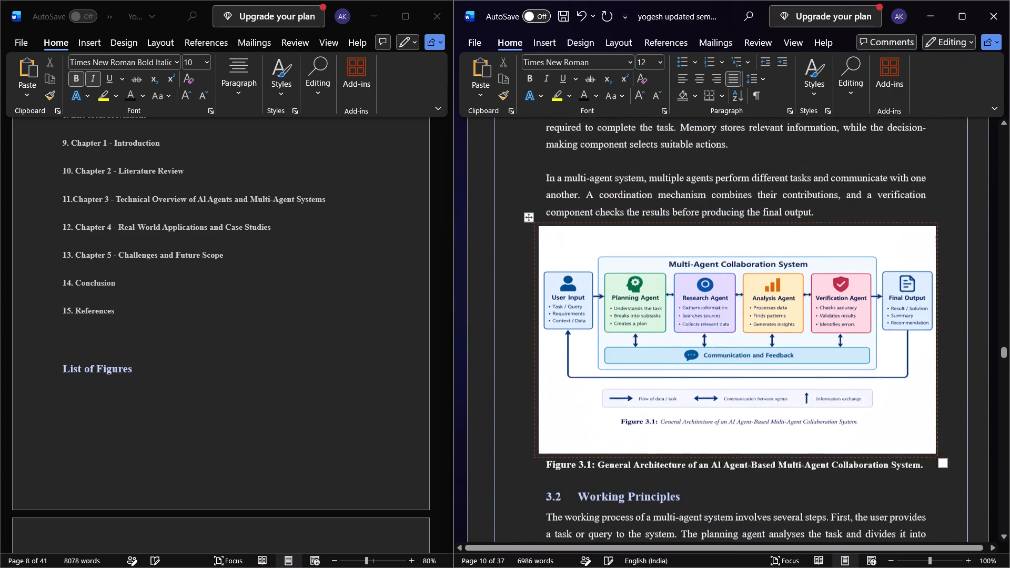
Review section 3.2 Working Principles and the opening of section 3.3 Algorithms, Models and Technology Stack.
key("Down")
key("Down")
key("Down")
key("Down")
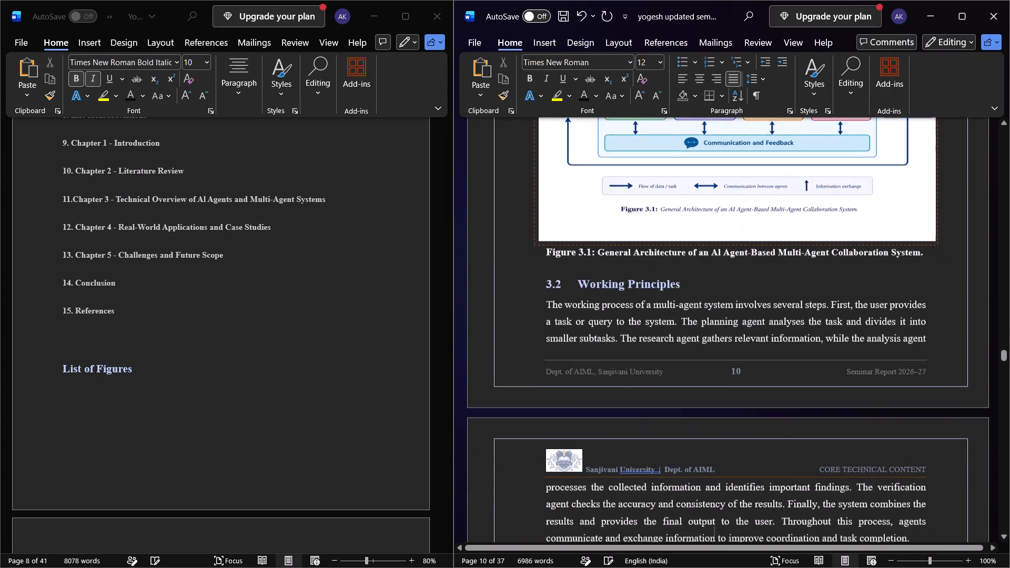
key("Down")
key("Down")
key("Down")
key("Down")
key("Down")
key("Down")
key("Down")
key("Down")
key("Down")
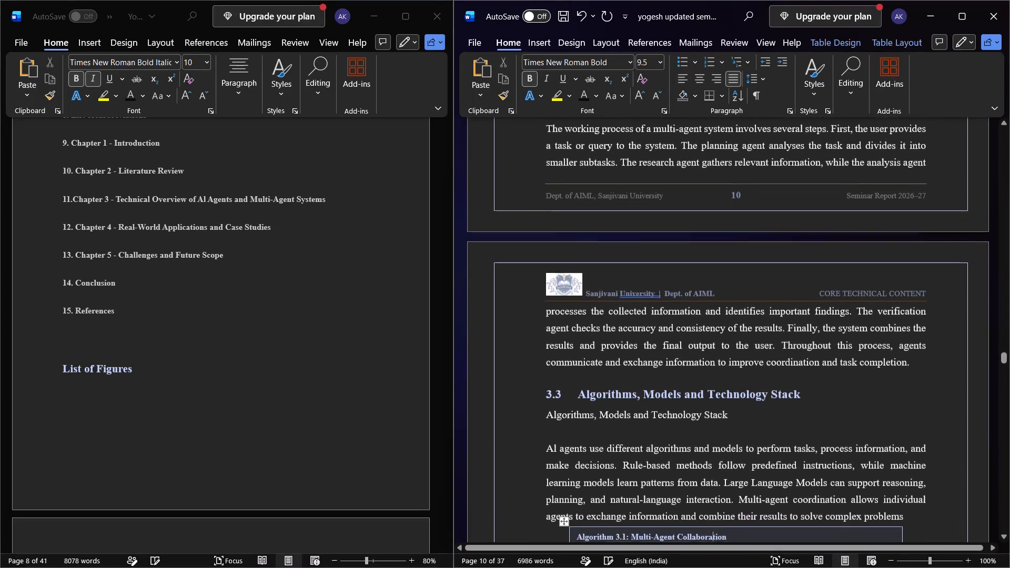
Examine the first part of Algorithm 3.1 Multi-Agent Collaboration, including its input, output and opening steps.
key("Down")
key("Down")
key("Down")
key("Down")
key("Down")
key("Down")
key("Down")
key("Down")
key("Down")
key("Down")
key("Down")
key("Down")
key("Down")
key("Down")
key("Down")
key("Down")
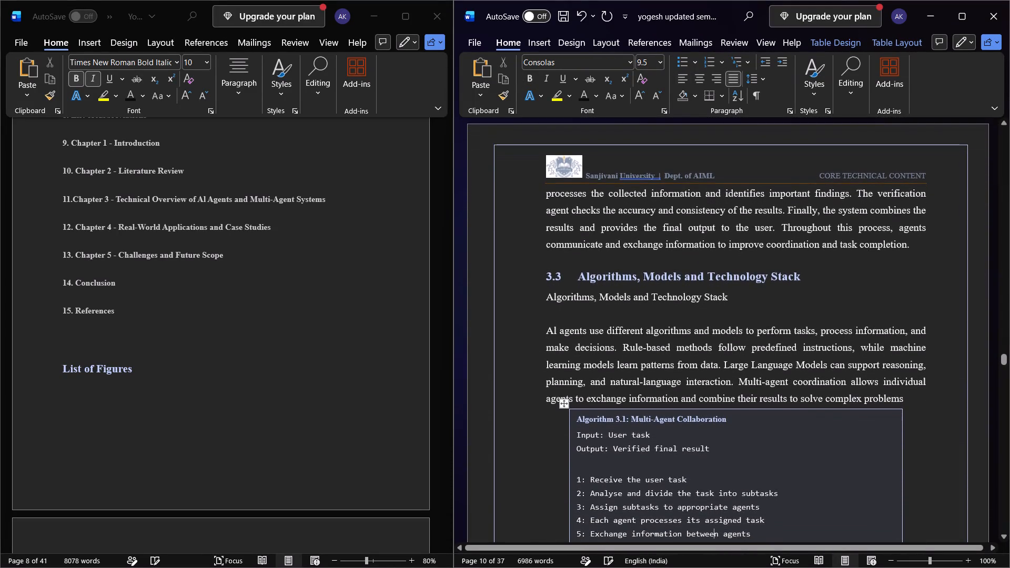
Check the rest of Algorithm 3.1 and the implementation paragraph leading to Table 3.1.
key("Down")
key("Down")
key("Down")
key("Down")
key("Down")
key("Down")
key("Down")
key("Down")
key("Down")
key("Down")
key("Down")
key("Down")
key("Down")
key("Down")
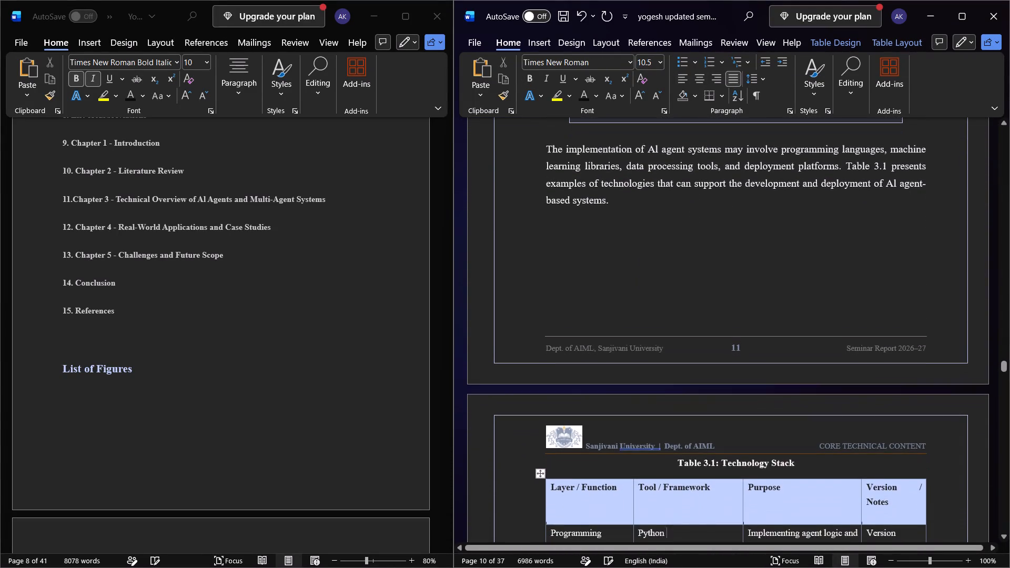
Review Table 3.1 Technology Stack and the start of section 3.4 Technical Workflow.
key("Down")
key("Down")
key("Down")
key("Down")
key("Down")
key("Down")
key("Down")
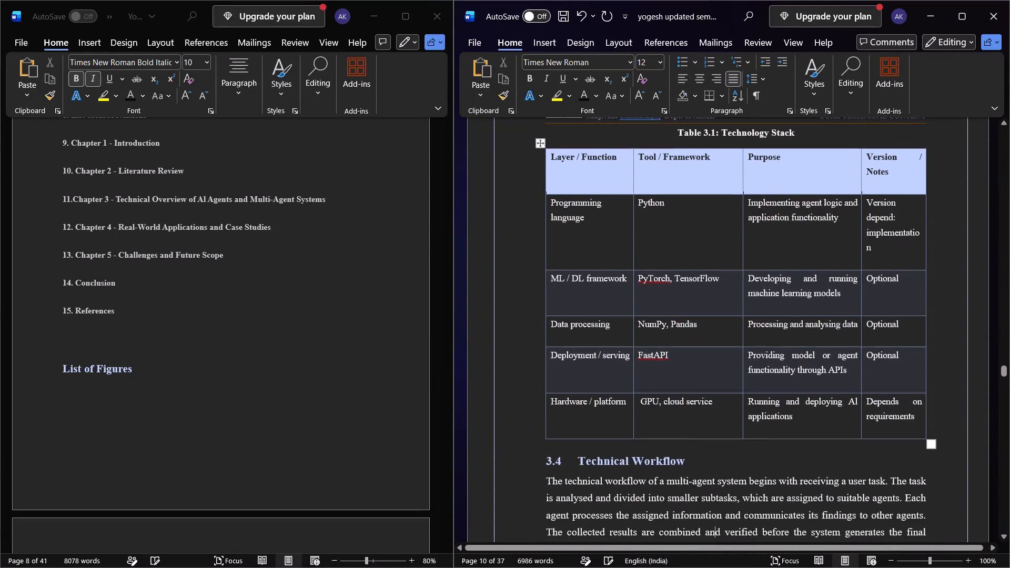
Review section 3.4 Technical Workflow and Figure 3.2 through to the opening of section 3.5 Technical Discussion.
key("Down")
key("Down")
key("Down")
key("Down")
key("Down")
key("Down")
key("Down")
key("Down")
key("Down")
key("Down")
key("Down")
key("Down")
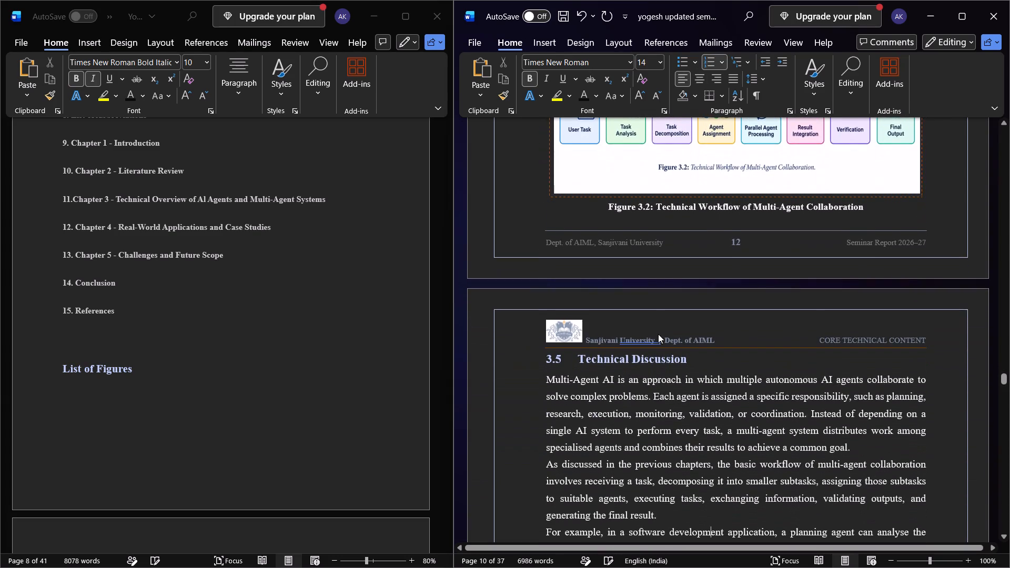
Read section 3.5 Technical Discussion, including the software development example, the architecture paragraph and the start of Design Trade-offs.
key("Down")
key("Down")
key("Down")
key("Down")
key("Down")
key("Down")
key("Down")
key("Down")
key("Down")
key("Down")
key("Down")
key("Down")
key("Down")
key("Down")
key("Down")
key("Down")
key("Down")
key("Down")
key("Down")
key("Down")
key("Down")
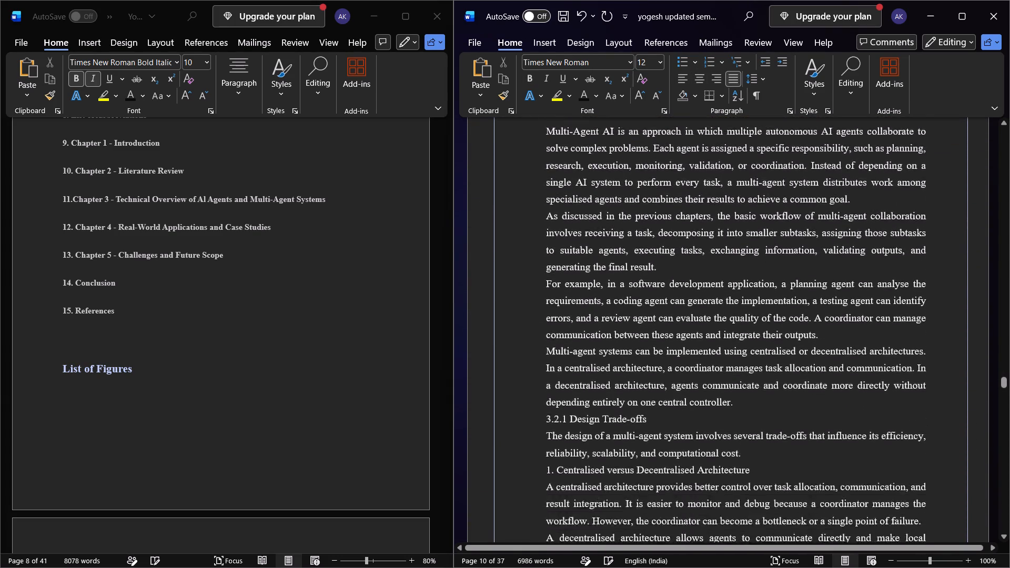
Examine the numbered design trade-offs, from Centralised versus Decentralised Architecture to Reliability versus Computational Cost.
key("Down")
key("Down")
key("Down")
key("Down")
key("Down")
key("Down")
key("Down")
key("Down")
key("Down")
key("Down")
key("Down")
key("Down")
key("Down")
key("Down")
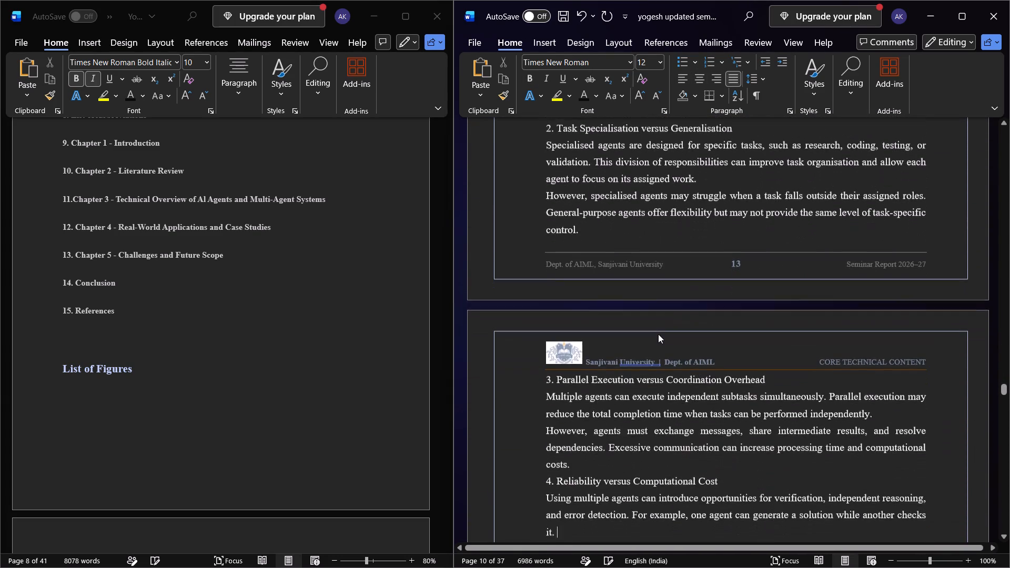
Check the remaining design trade-off text through the end of Chapter 3 and the Chapter 4 heading.
key("Down")
key("Down")
key("Down")
key("Down")
key("Down")
key("Down")
key("Down")
key("Down")
key("Down")
key("Down")
key("Down")
key("Down")
key("Down")
key("Down")
key("Down")
key("Down")
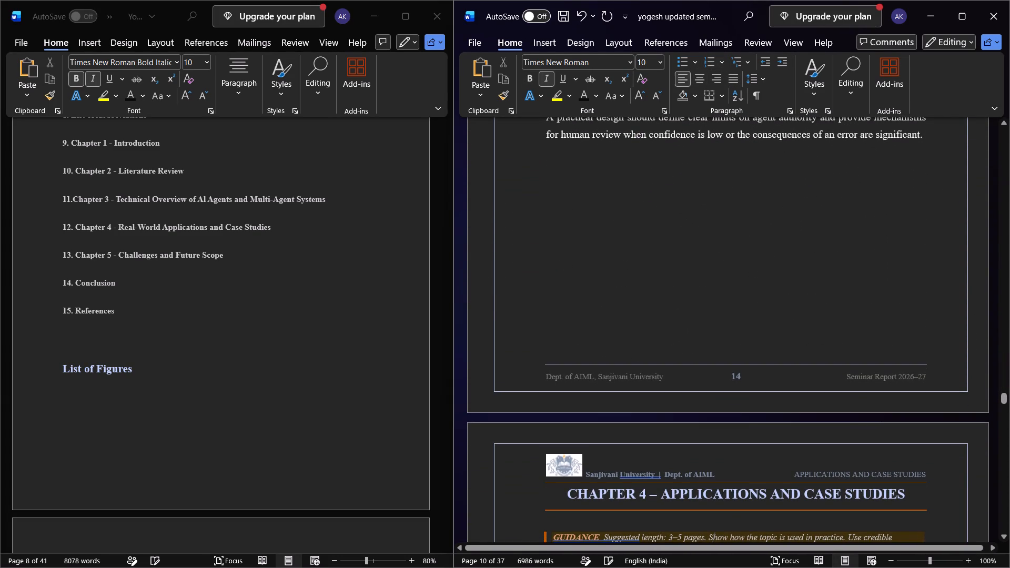
Review the opening of Chapter 4, including its guidance note and section 4.1 Real-World Applications.
key("Down")
key("Down")
key("Down")
key("Down")
key("Down")
key("Down")
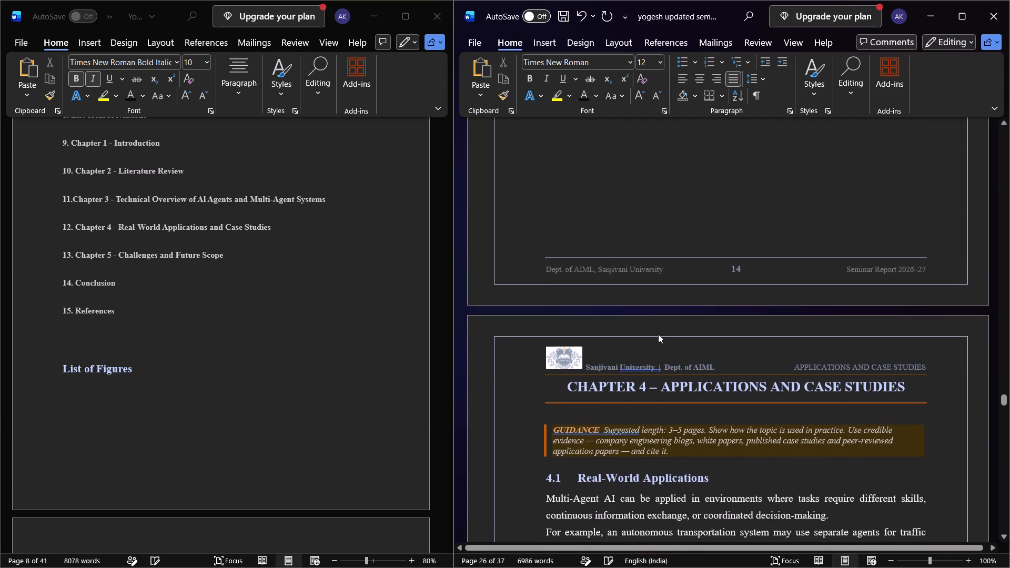
key("Down")
key("Down")
key("Down")
key("Down")
key("Down")
key("Down")
key("Down")
key("Down")
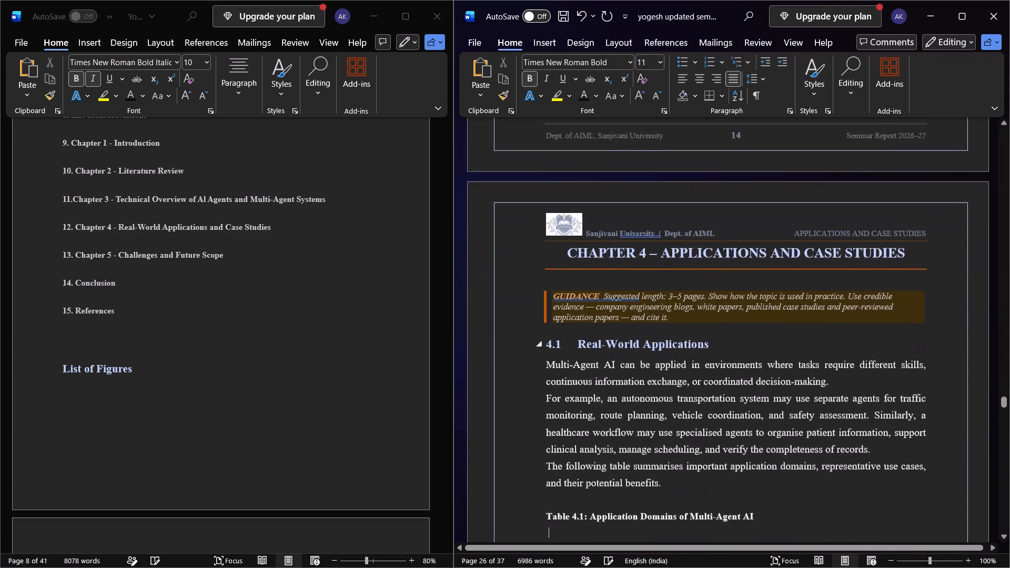
Examine Table 4.1 Application Domains of Multi-Agent AI through the Agriculture, Finance and Manufacturing rows.
key("Down")
key("Down")
key("Down")
key("Down")
key("Down")
key("Down")
key("Down")
key("Down")
key("Down")
key("Down")
key("Down")
key("Down")
key("Down")
key("Down")
key("Down")
key("Down")
key("Down")
key("Down")
key("Down")
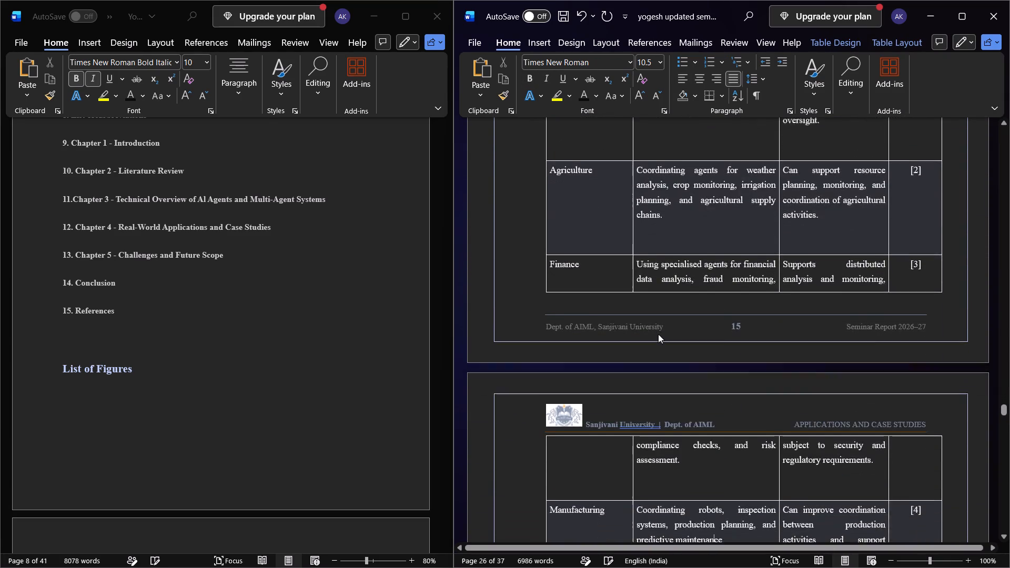
Check the last rows of Table 4.1, section 4.2 Industry Adoption and the start of section 4.3 Case Studies.
key("Down")
key("Down")
key("Down")
key("Down")
key("Down")
key("Down")
key("Down")
key("Down")
key("Down")
key("Down")
key("Down")
key("Down")
key("Down")
key("Down")
key("Down")
key("Down")
key("Down")
key("Down")
key("Down")
key("Down")
key("Down")
key("Down")
key("Down")
key("Down")
key("Down")
key("Down")
key("Down")
key("Down")
key("Down")
key("Down")
key("Down")
key("Down")
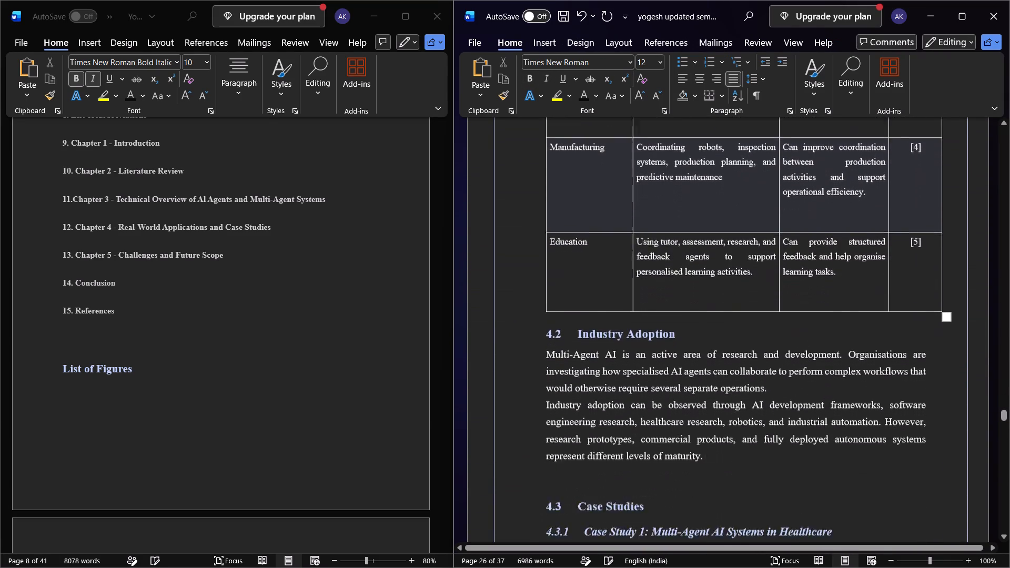
Look through the rest of Chapter 4 from Case Study 1 to the Chapter 5 title and section 5.1 Open Challenges.
key("Down")
key("Down")
key("Down")
key("Down")
key("Down")
key("Down")
key("Down")
key("Down")
key("Down")
key("Down")
key("Down")
key("Down")
key("Down")
key("Down")
key("Down")
key("Down")
key("Down")
key("Down")
key("Down")
key("Down")
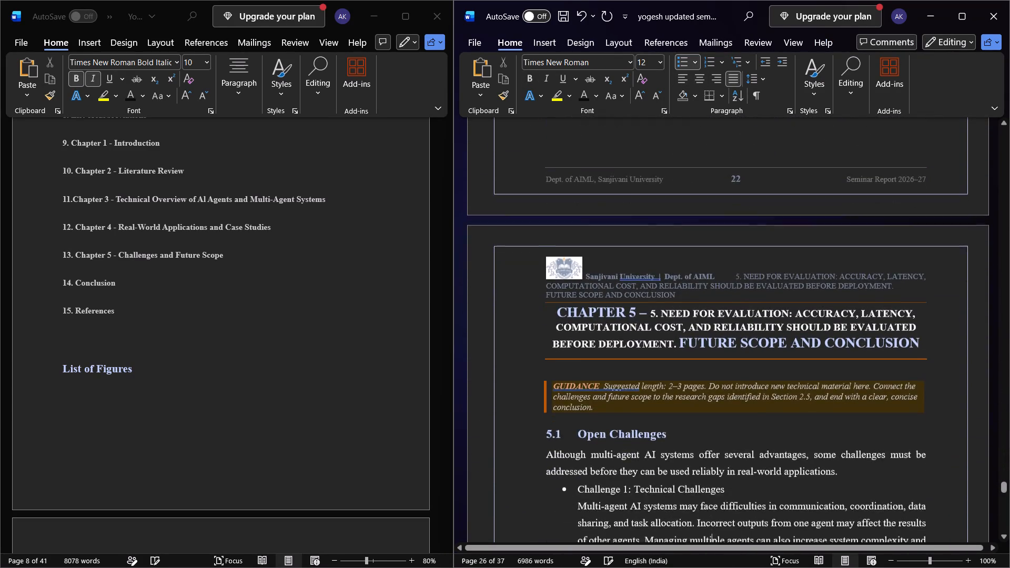
Look through the rest of the report from section 5.1 Open Challenges to the last entry of the References list.
key("Down")
key("Down")
key("Down")
key("Down")
key("Down")
key("Down")
key("Down")
key("Down")
key("Down")
key("Down")
key("Down")
key("Down")
key("Down")
key("Down")
key("Down")
key("Down")
key("Down")
key("Down")
key("Down")
key("Down")
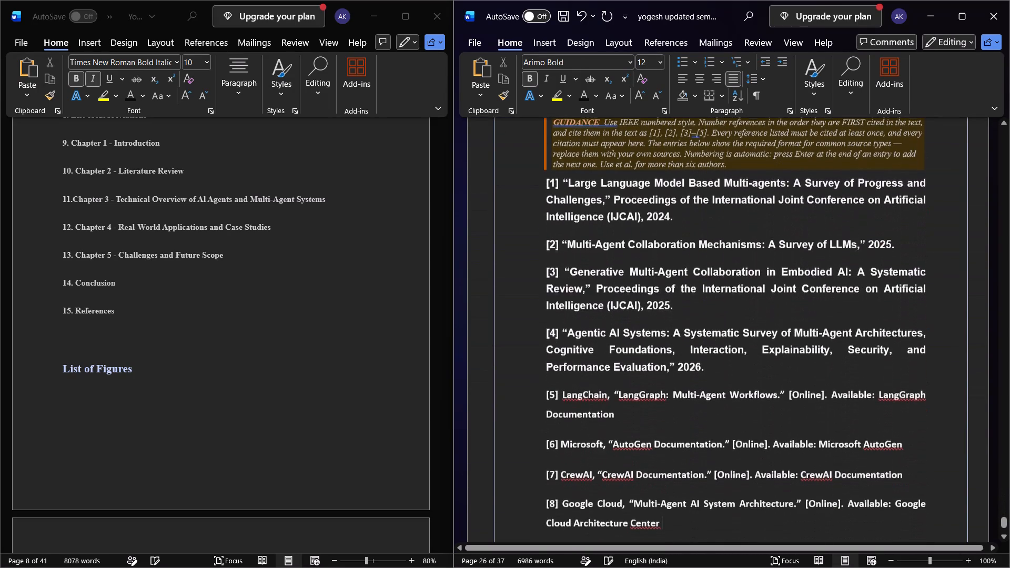
Save the updated seminar report.
key("ctrl+s")
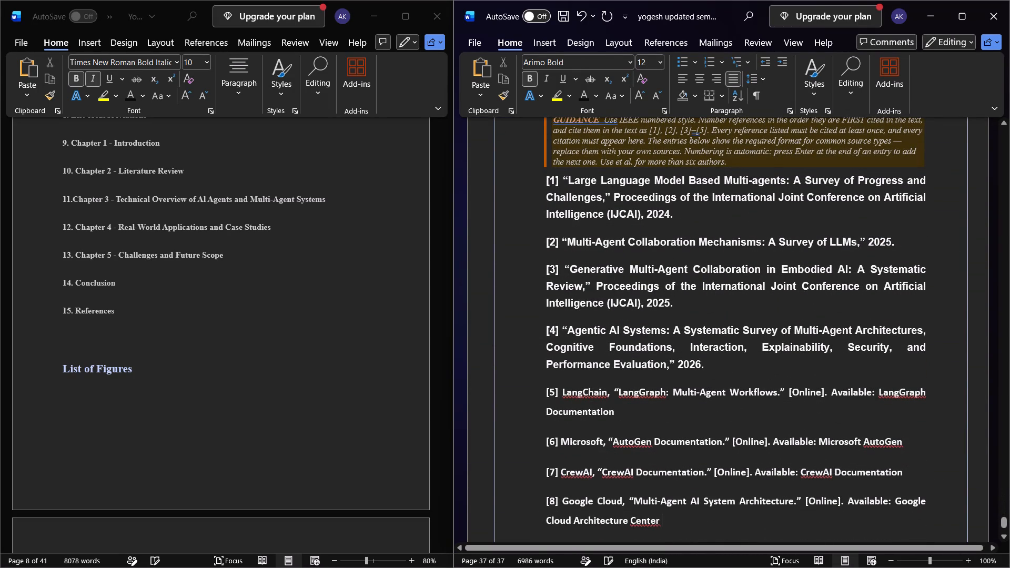
key("ctrl+s")
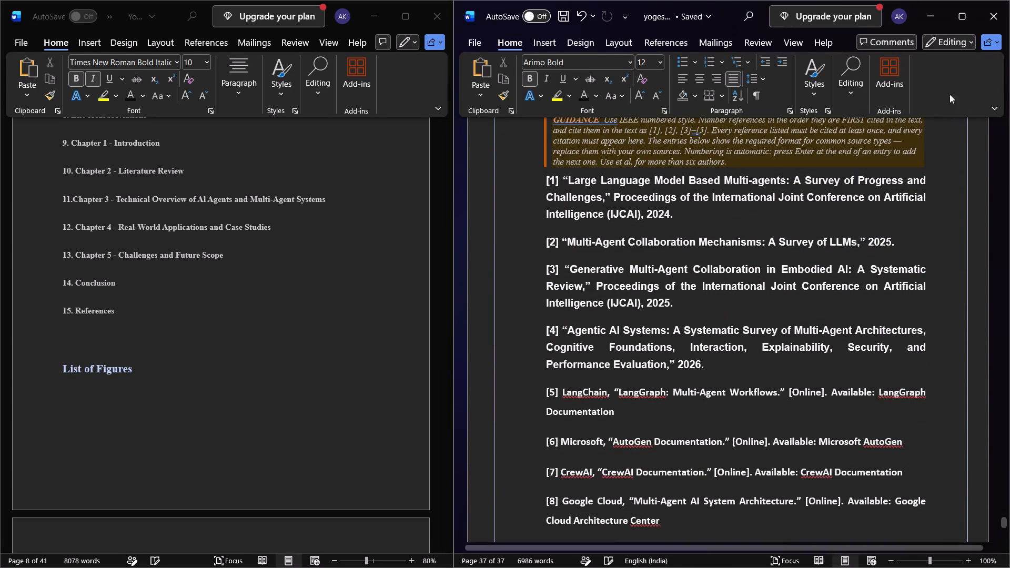
Remove the bold formatting from all reference entries [1] to [8] on the References page.
scroll(901, 261, "down", 9)
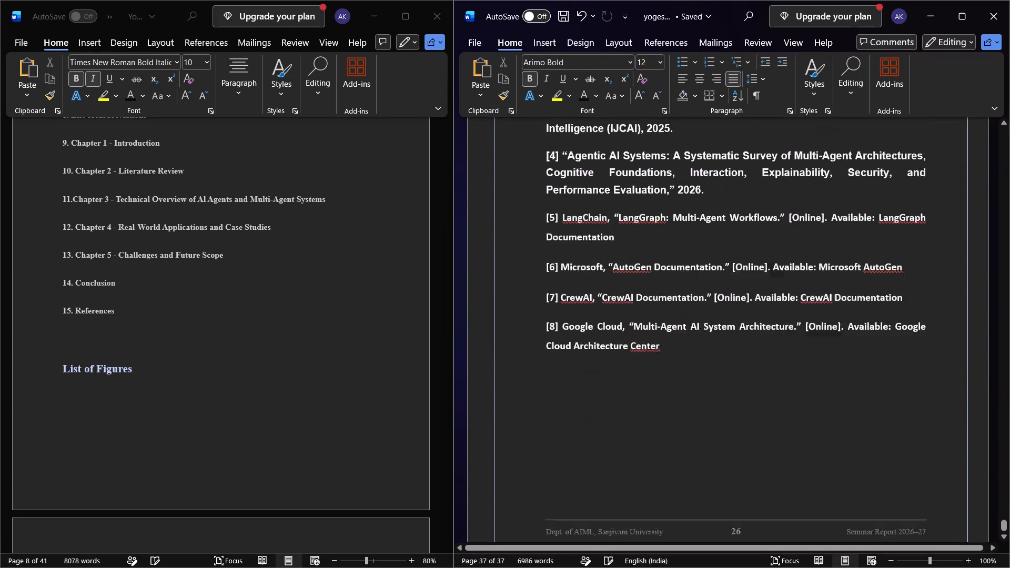
left_click_drag(749, 320, 584, 270)
scroll(585, 271, "up", 8)
left_click_drag(584, 270, 544, 225)
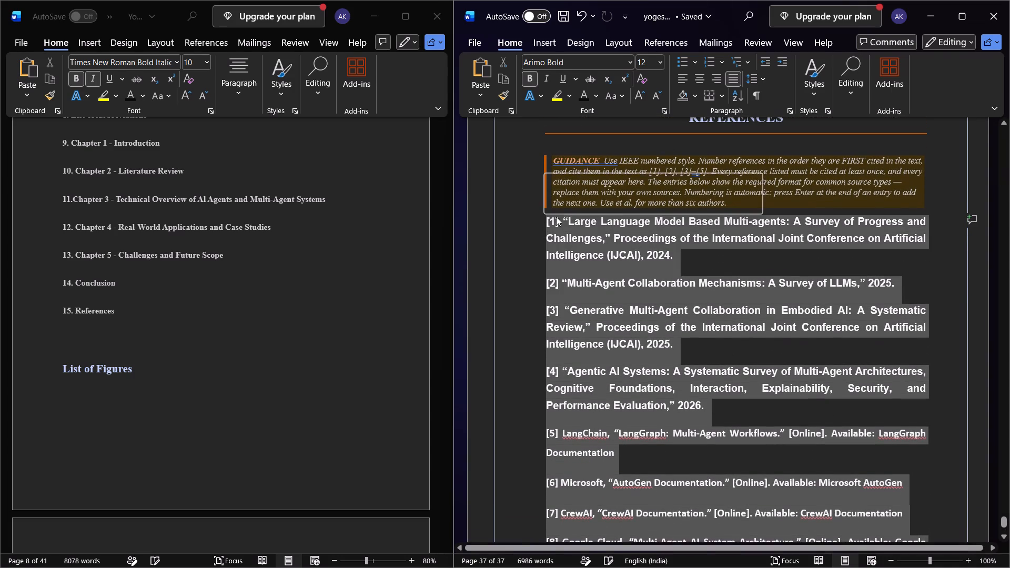
key("ctrl+b")
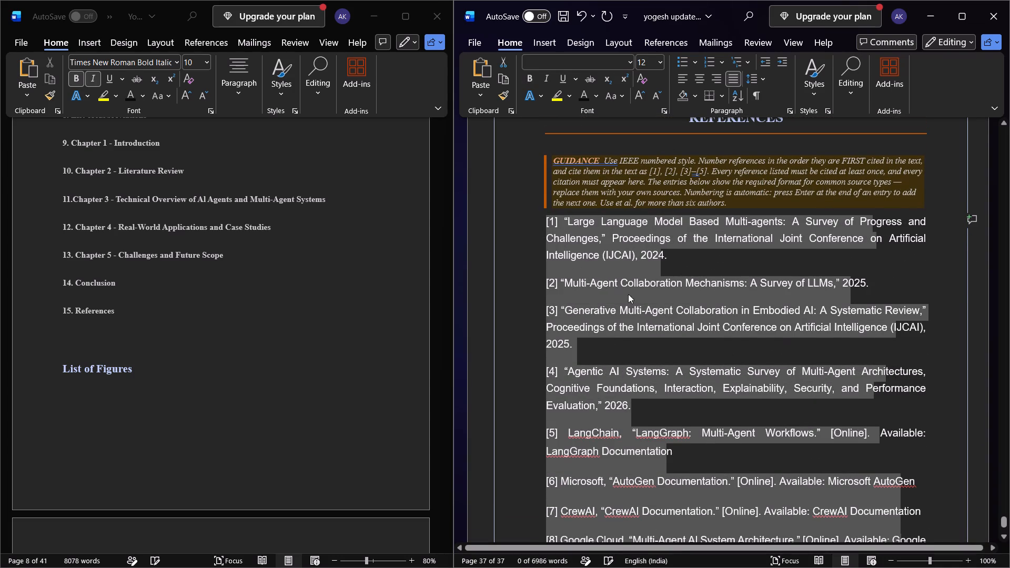
Set the font of reference entries [1] to [8] to Times New Roman and save the report.
left_click(608, 60)
type("yo")
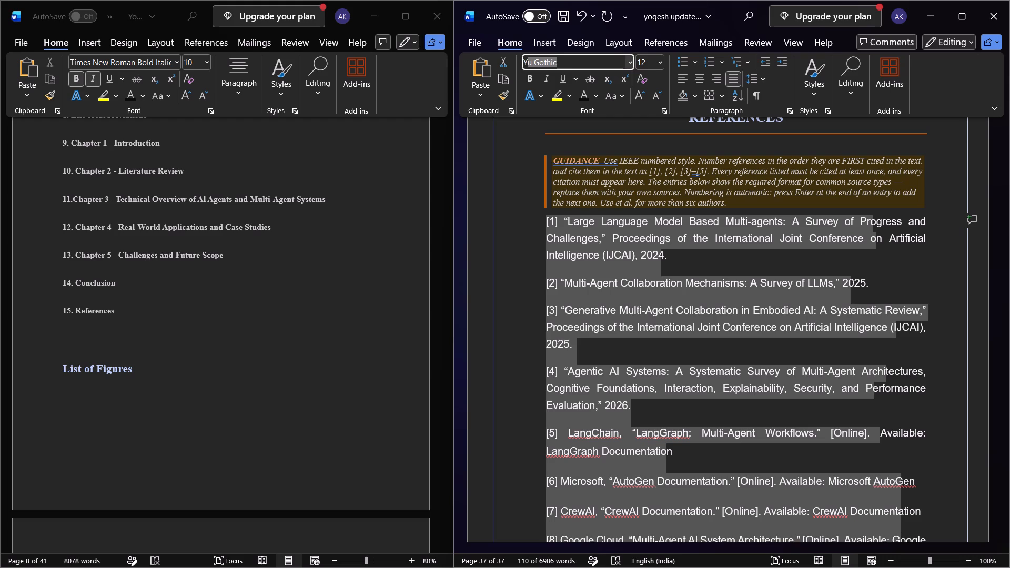
key("BackSpace")
key("BackSpace")
key("BackSpace")
type("ti")
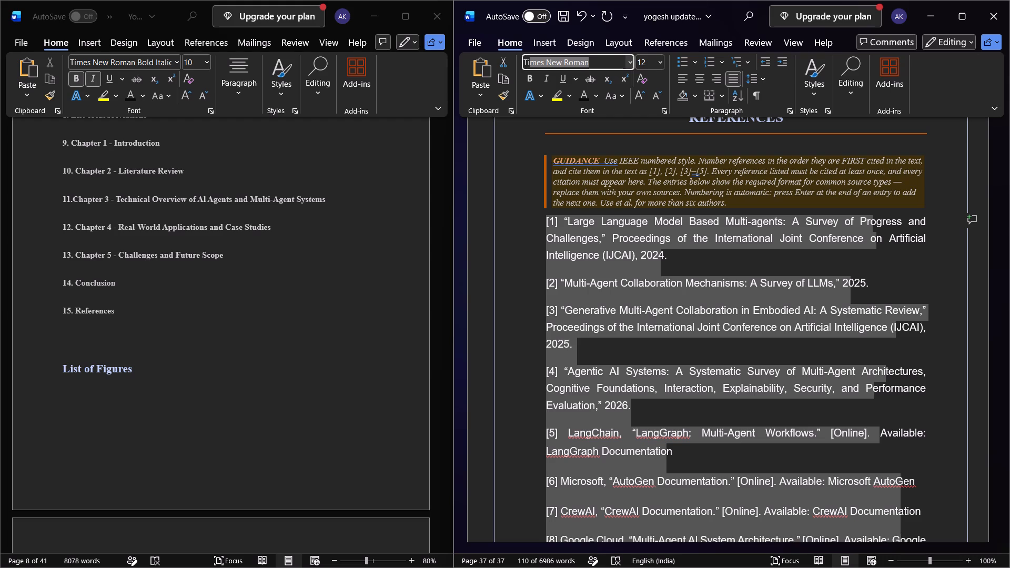
key("Return")
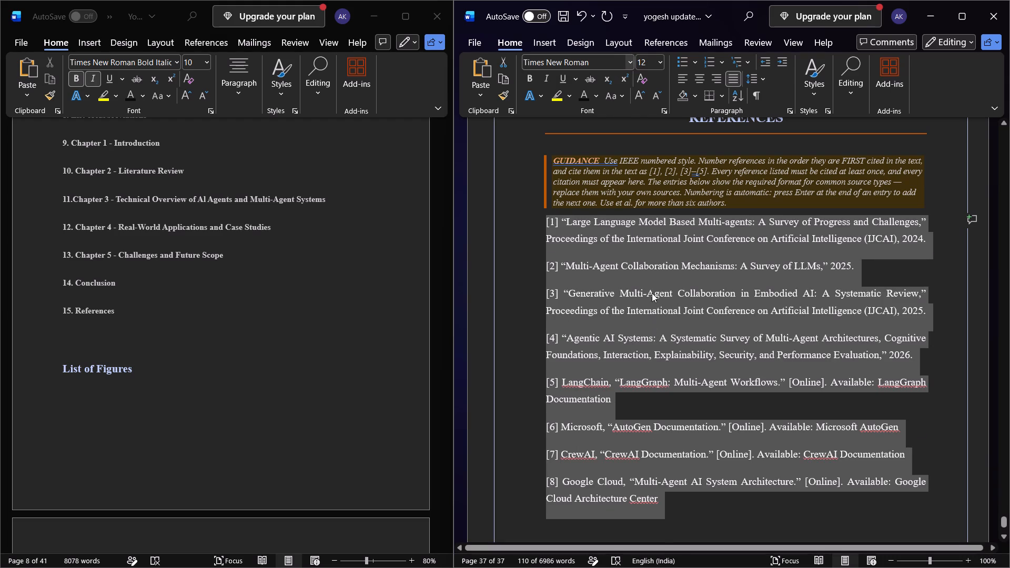
left_click(705, 268)
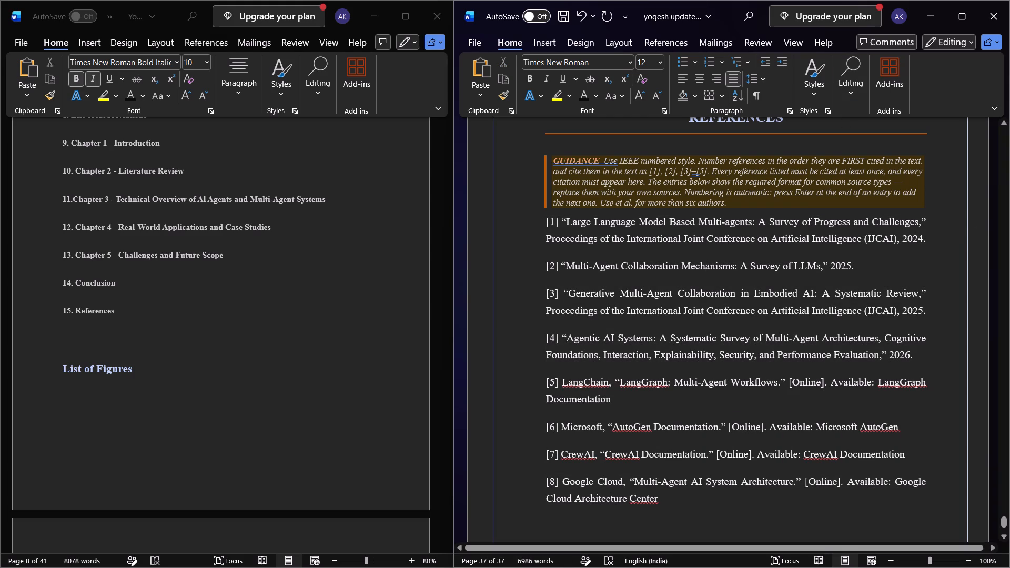
key("ctrl+s")
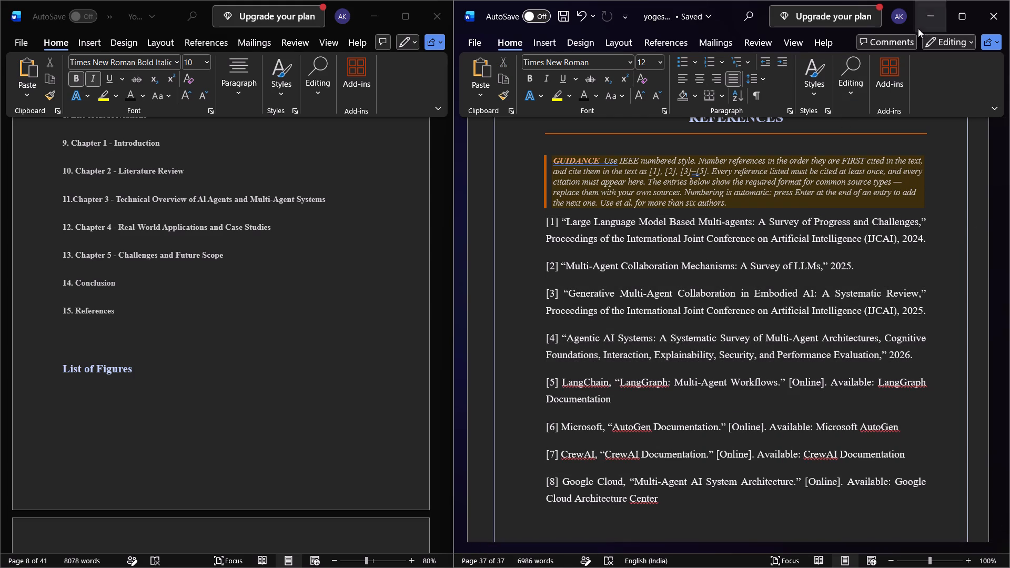
Check the updated report's file name and storage location, and close the report.
left_click(660, 19)
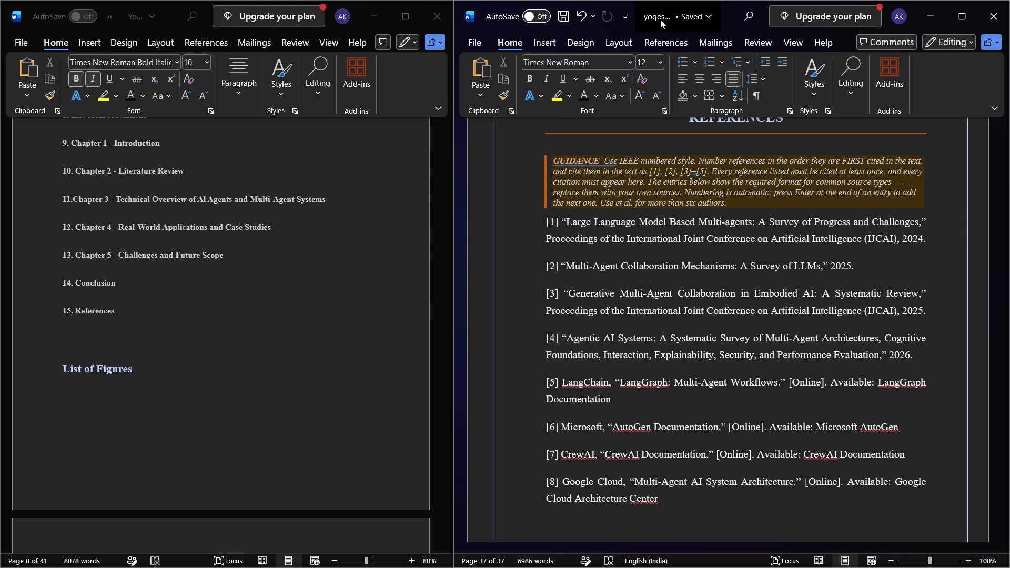
left_click(660, 19)
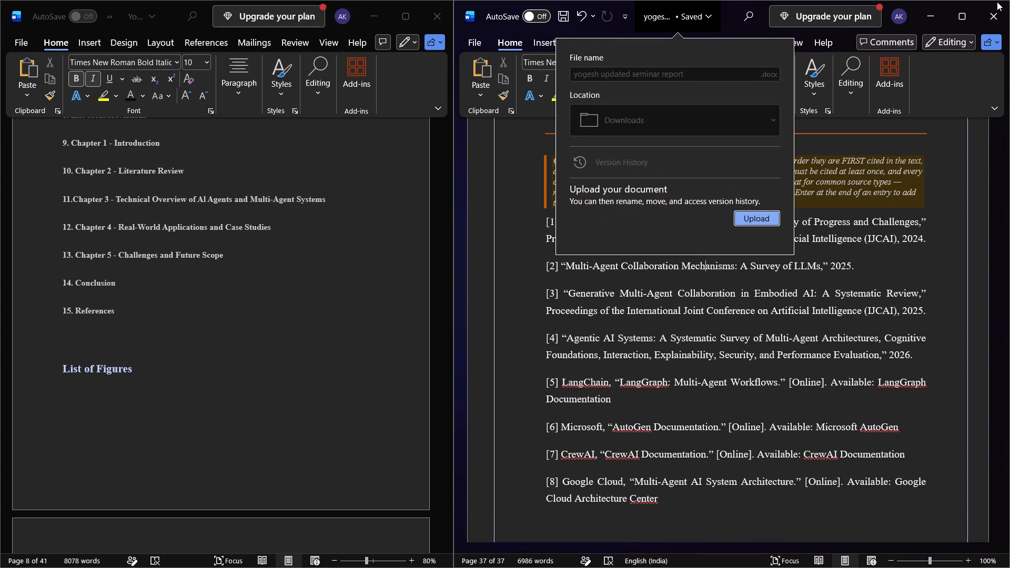
left_click(991, 19)
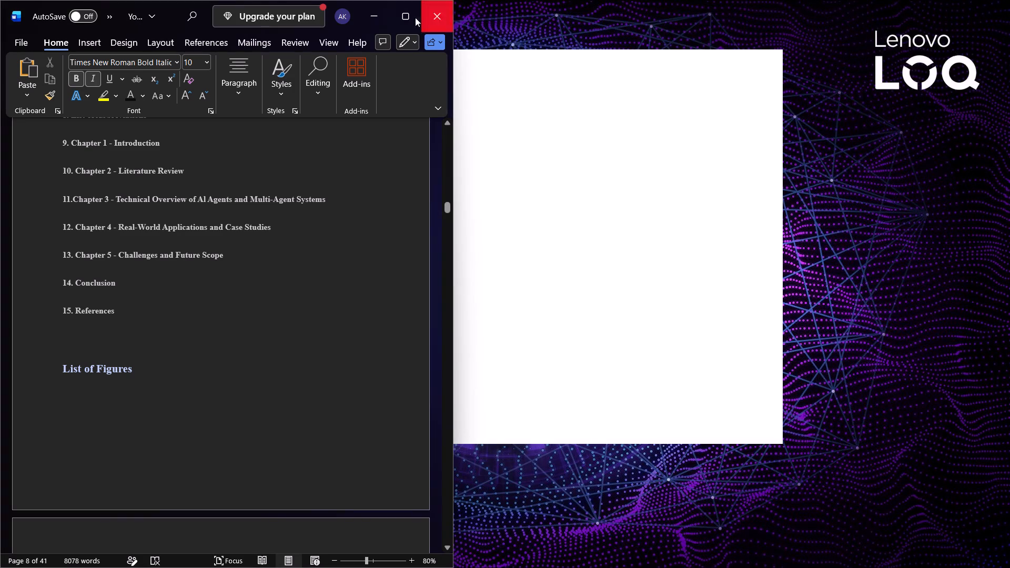
Close the source seminar document.
left_click(433, 24)
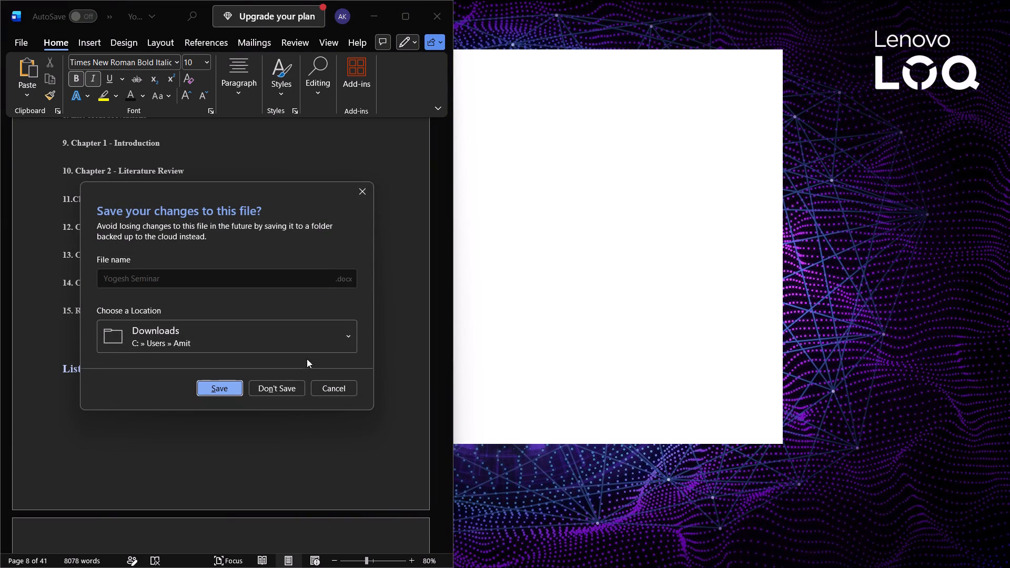